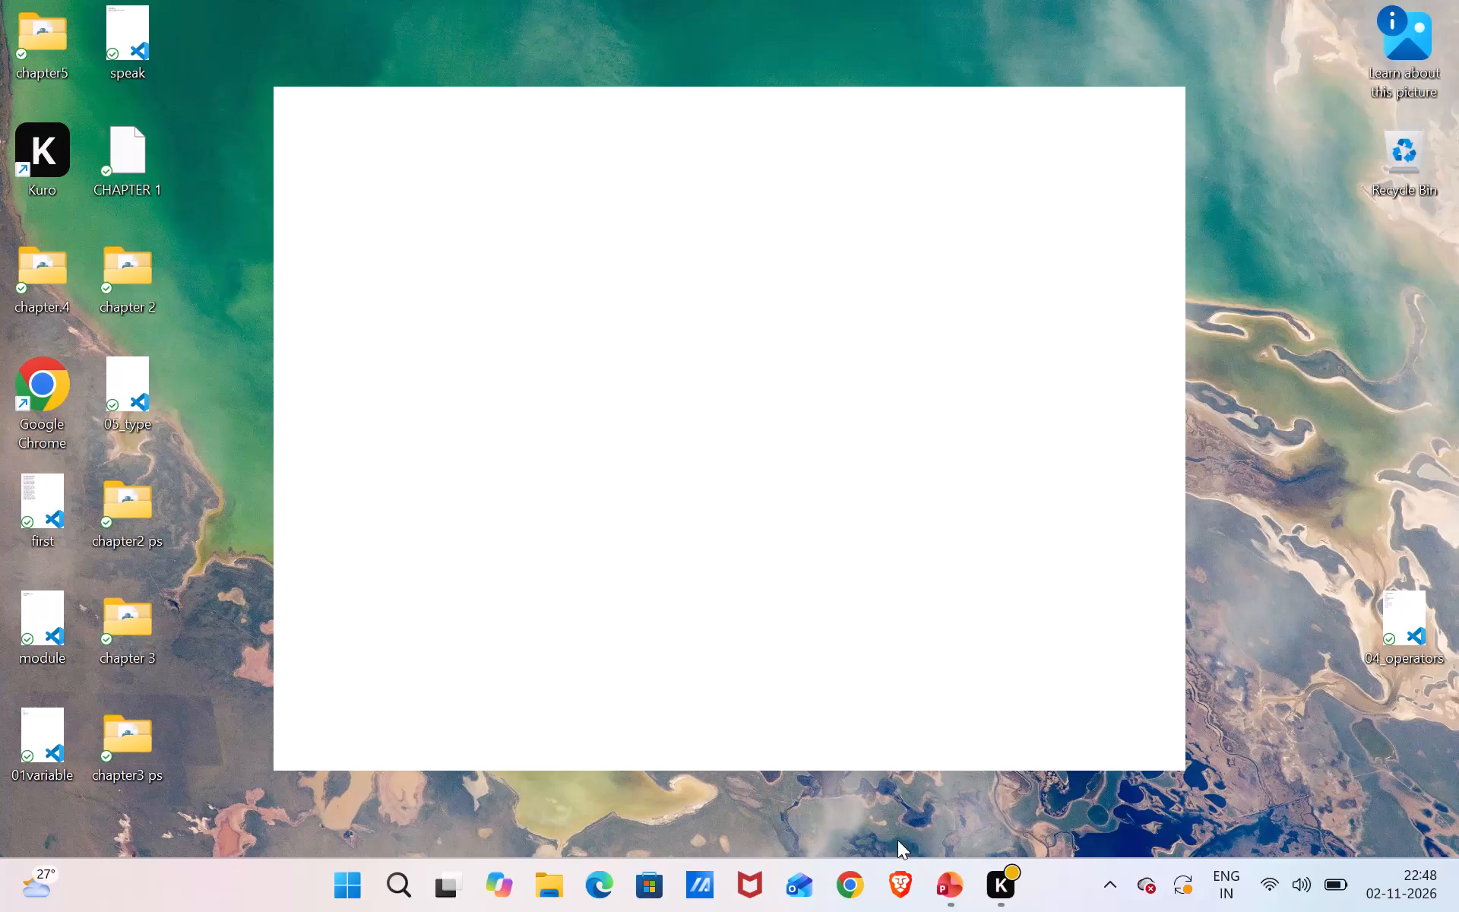
Switch to PowerPoint with the Scientific discovery presentation at the Key Learnings and Suggestions slide.
{"action": "left_click", "coordinate": [941, 896]}
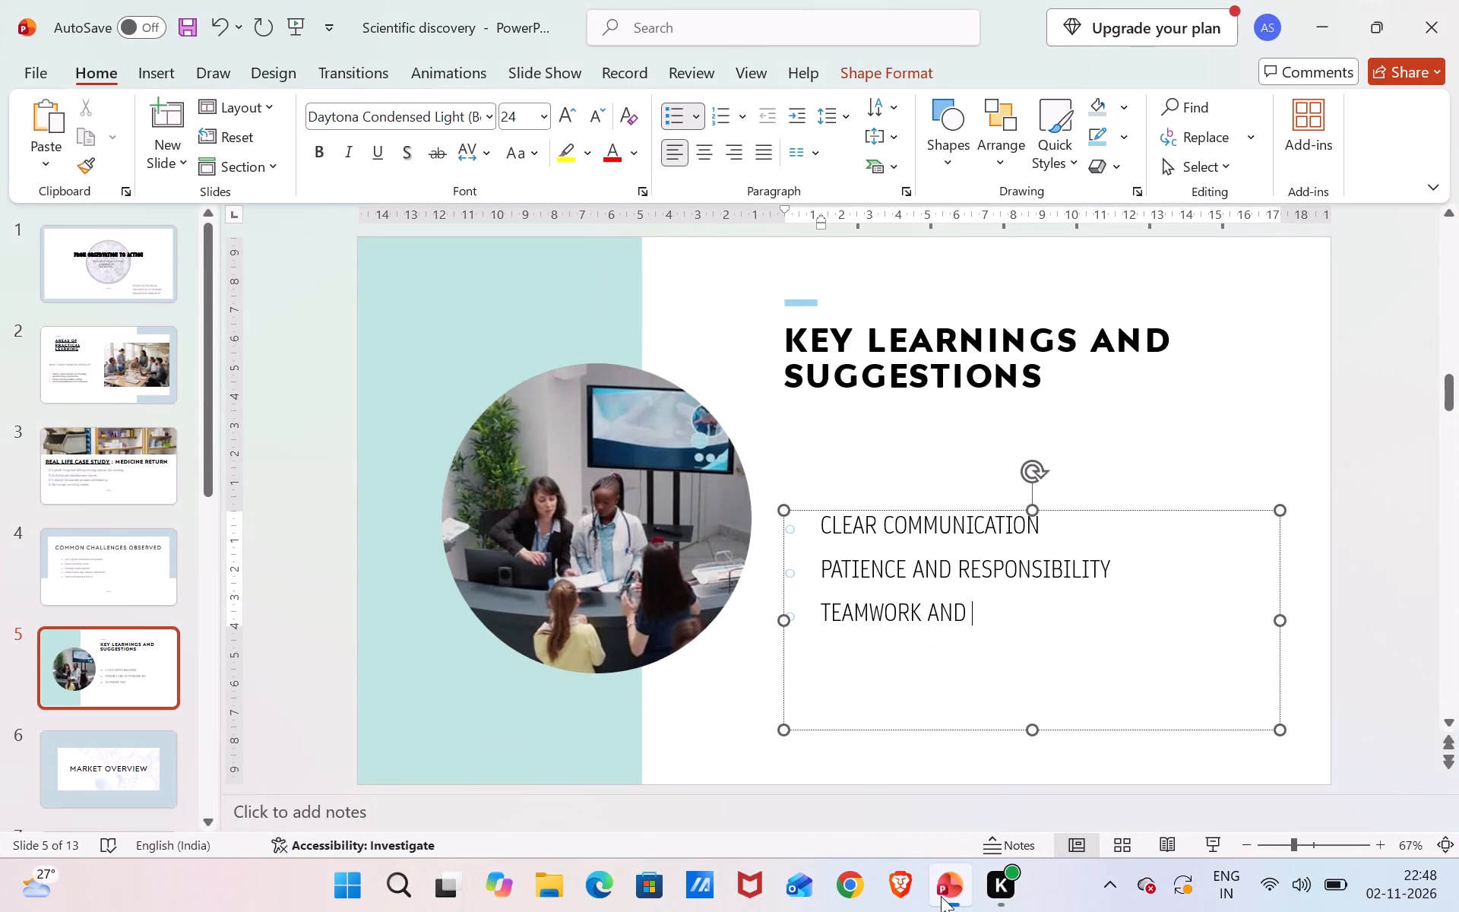
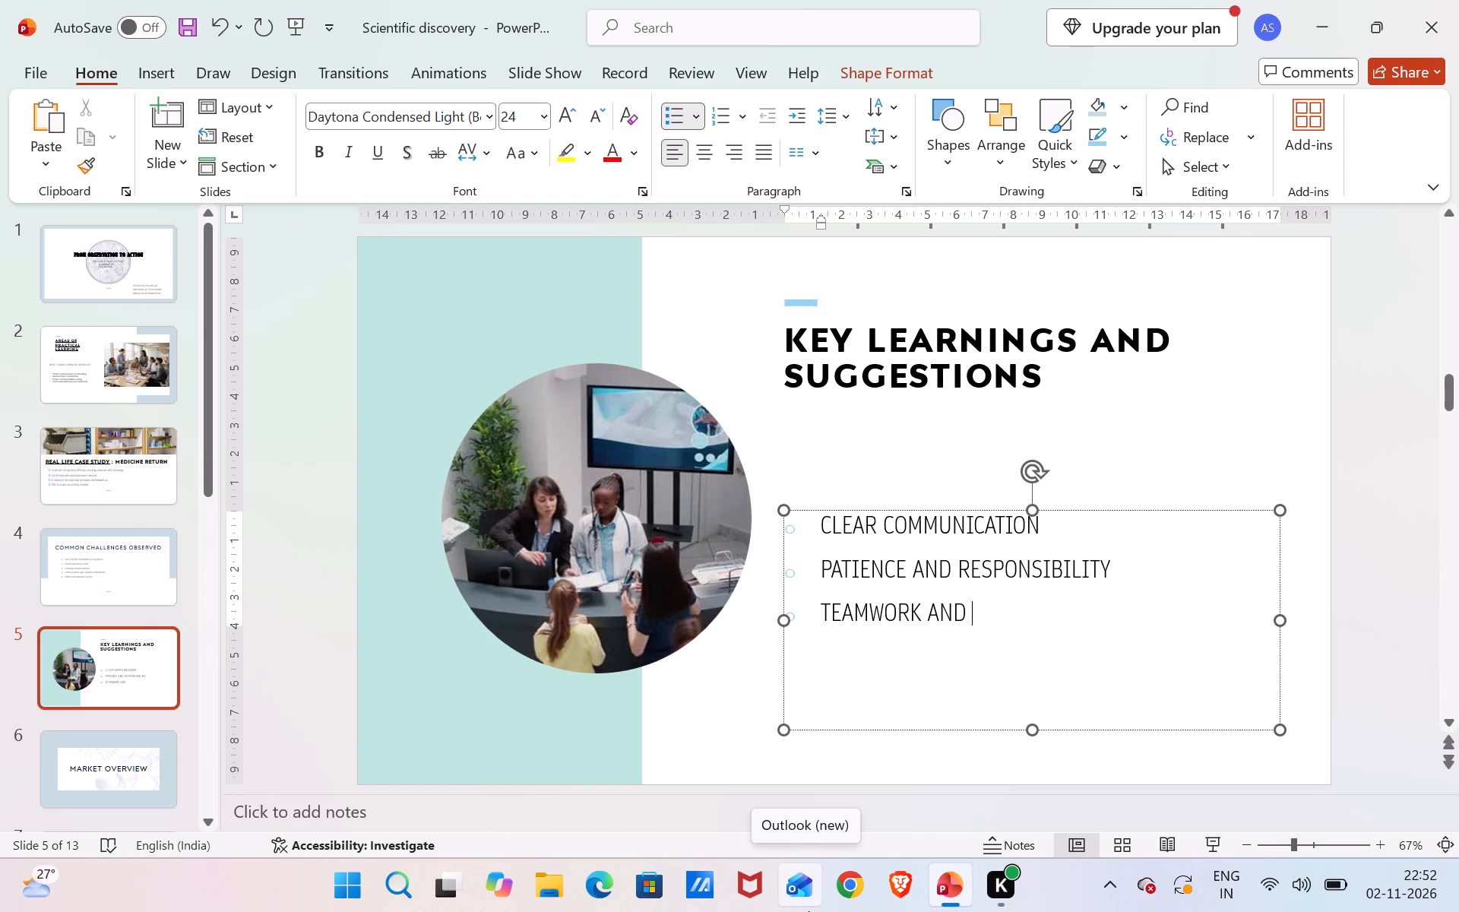
Complete the third bullet on the Key Learnings and Suggestions slide so it reads "TEAMWORK AND COORDINATION.".
{"action": "type", "text": "coordi"}
{"action": "type", "text": "nation"}
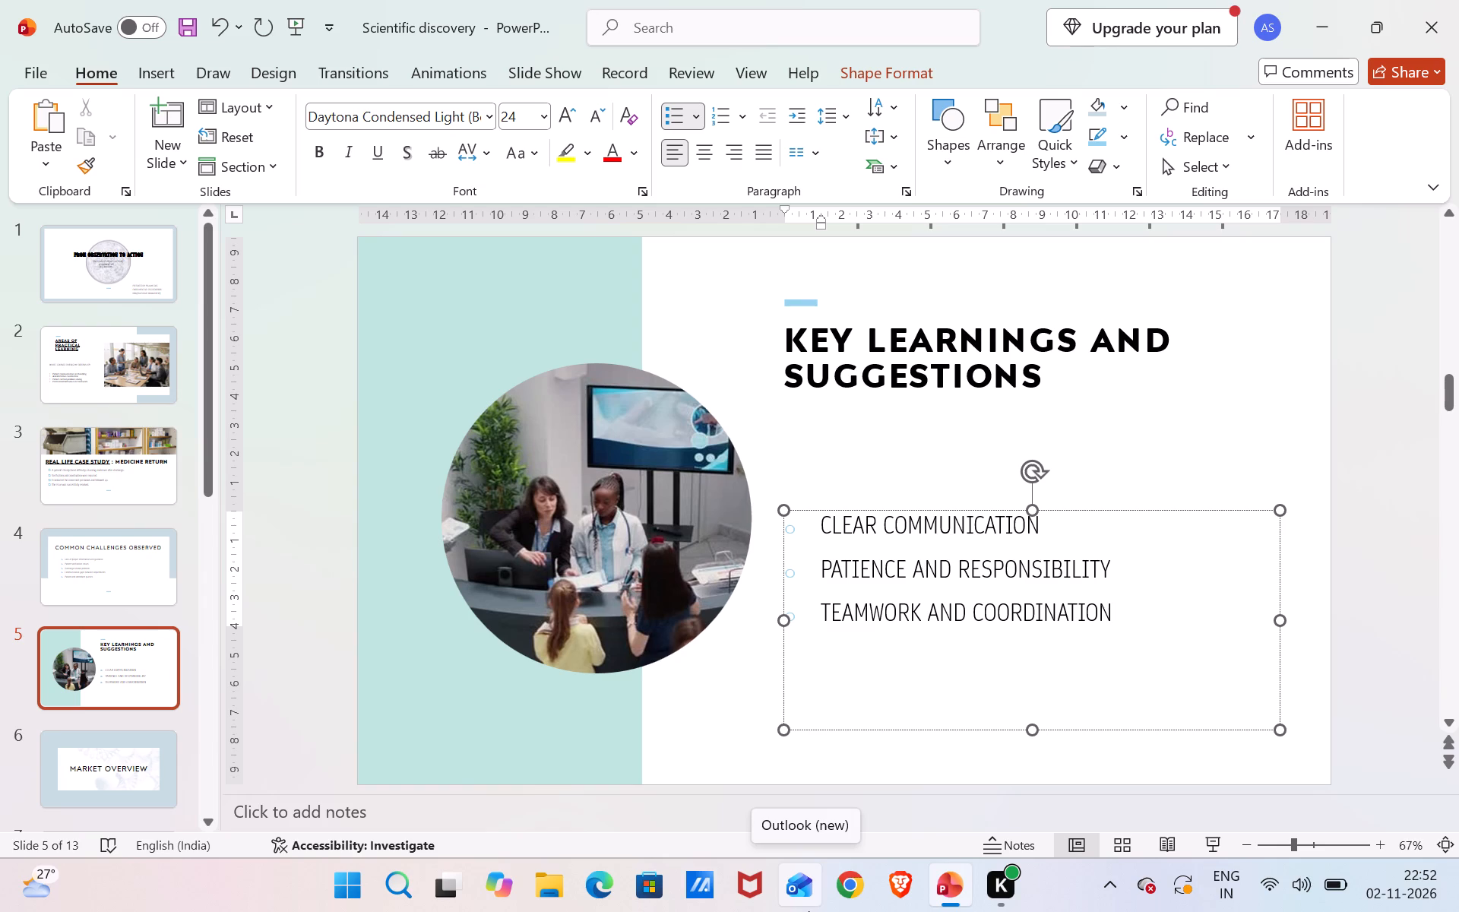
{"action": "key", "text": "period"}
Add a fourth bullet reading "PATIENT CONFIDENTIALITY" below the teamwork bullet.
{"action": "key", "text": "Return"}
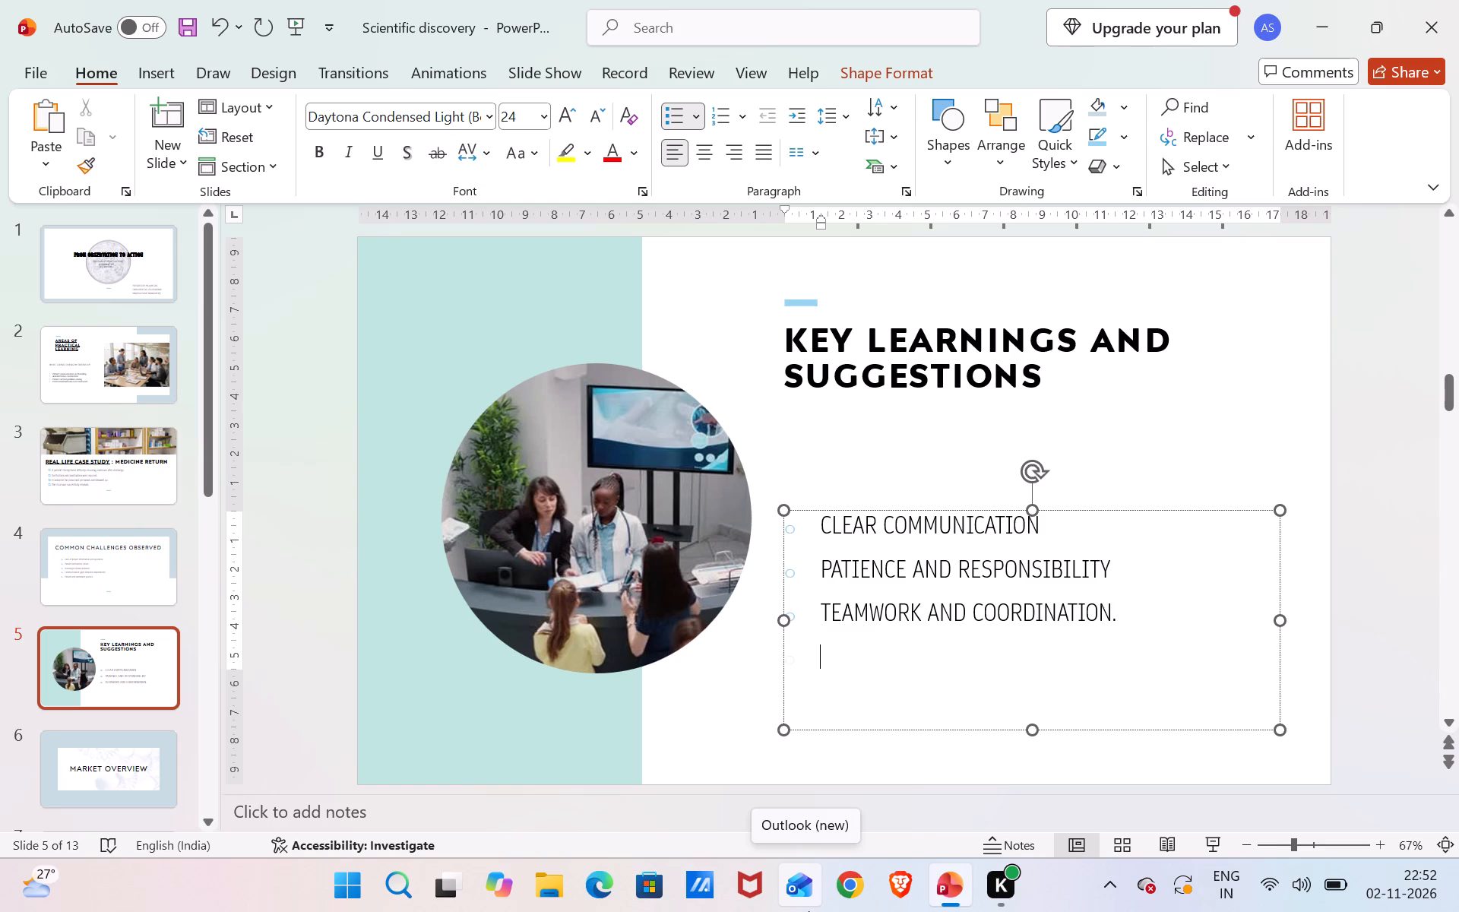
{"action": "type", "text": "pat"}
{"action": "type", "text": "ient"}
{"action": "key", "text": "space"}
{"action": "type", "text": "co"}
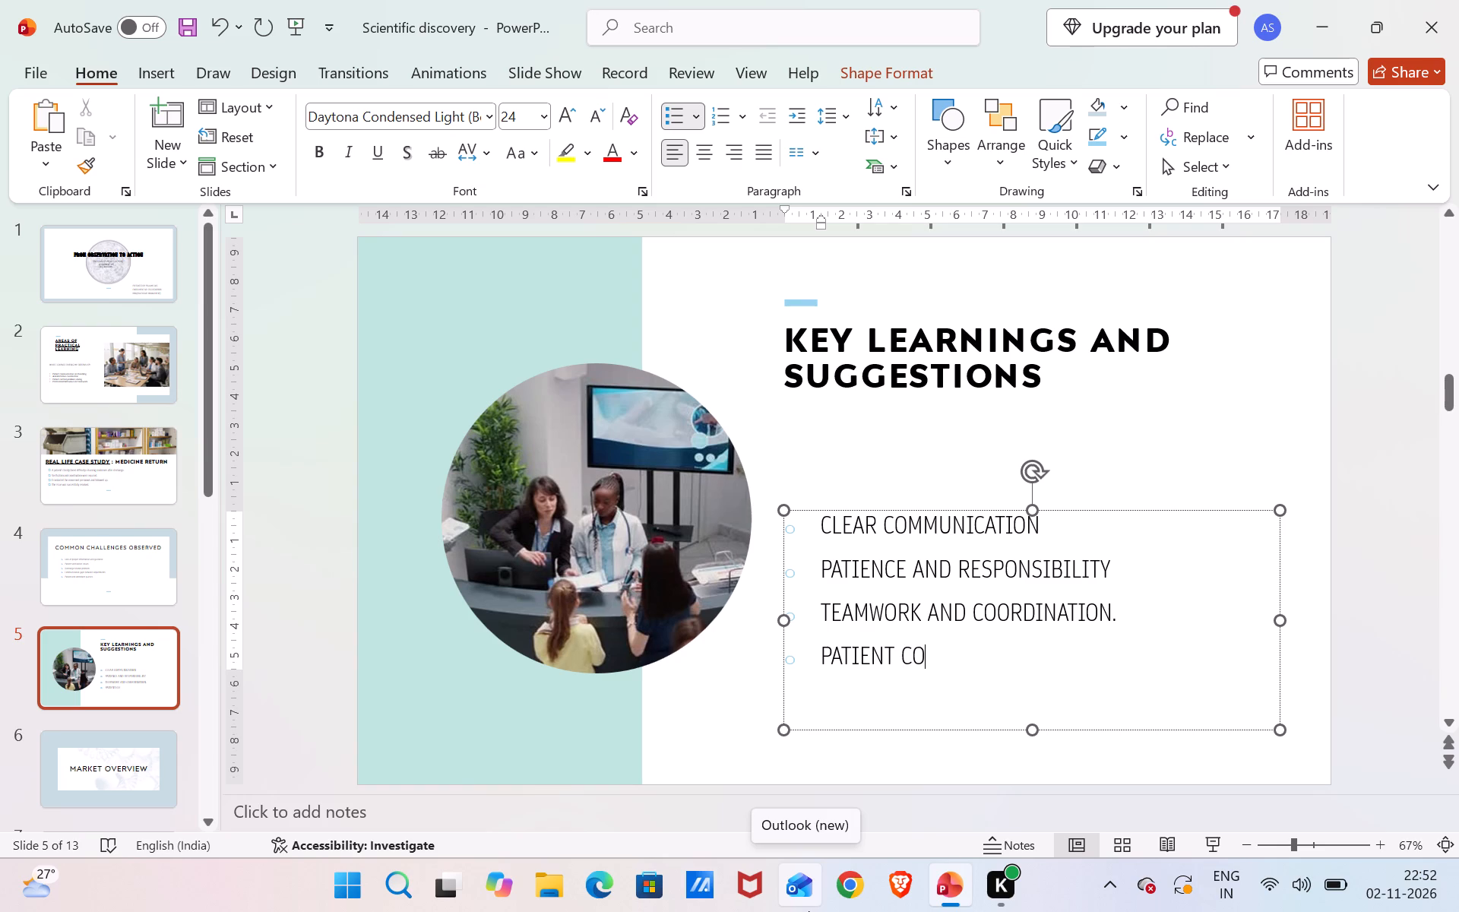
{"action": "type", "text": "nfiden"}
{"action": "key", "text": "t"}
{"action": "type", "text": "iall"}
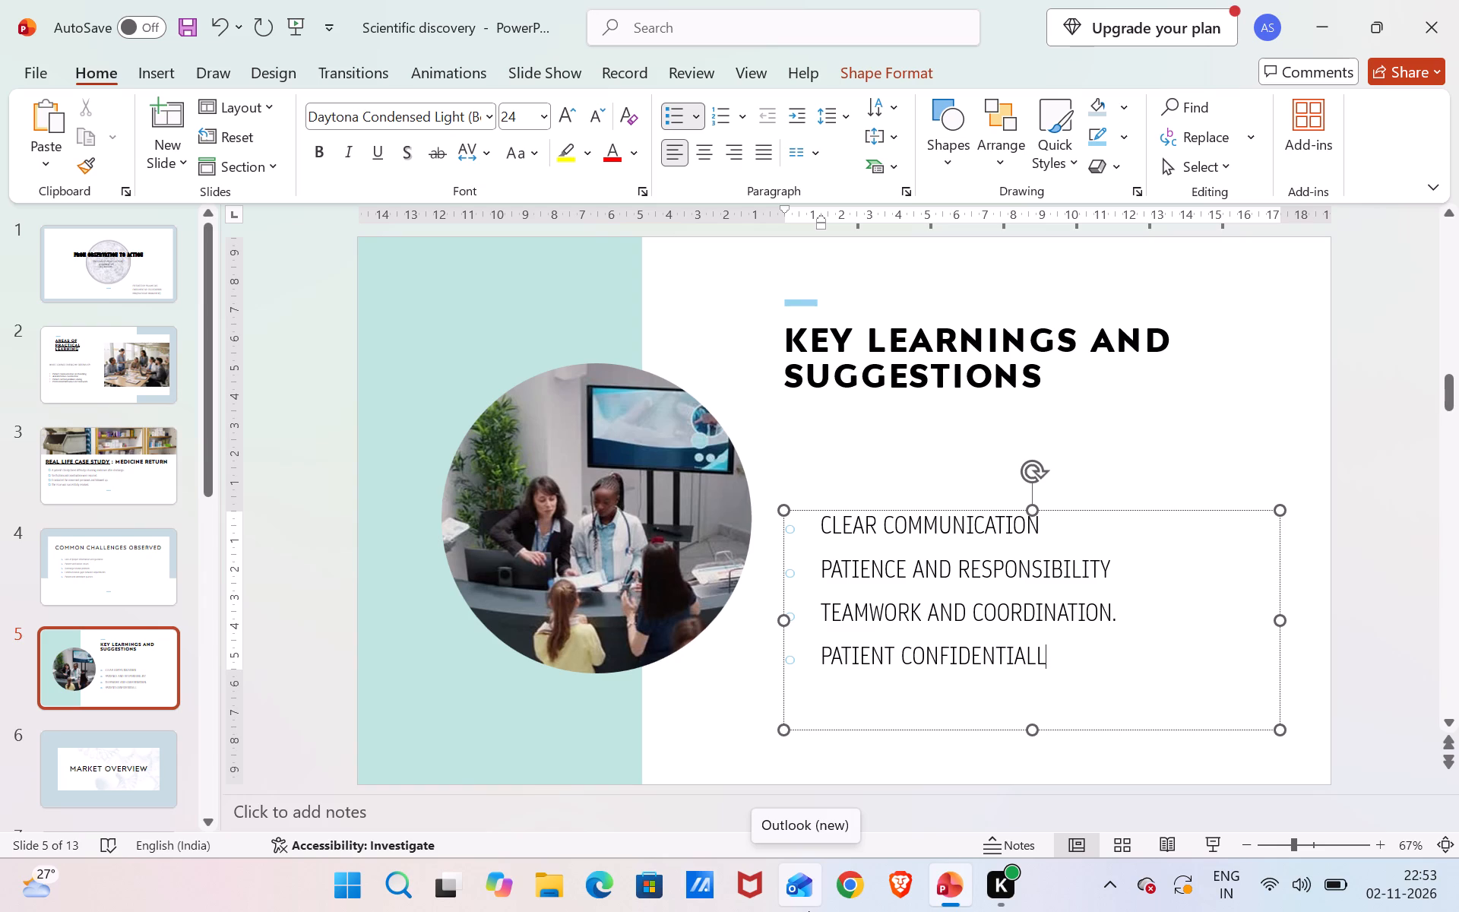
{"action": "key", "text": "BackSpace"}
{"action": "type", "text": "iy"}
{"action": "key", "text": "BackSpace"}
{"action": "type", "text": "ty"}
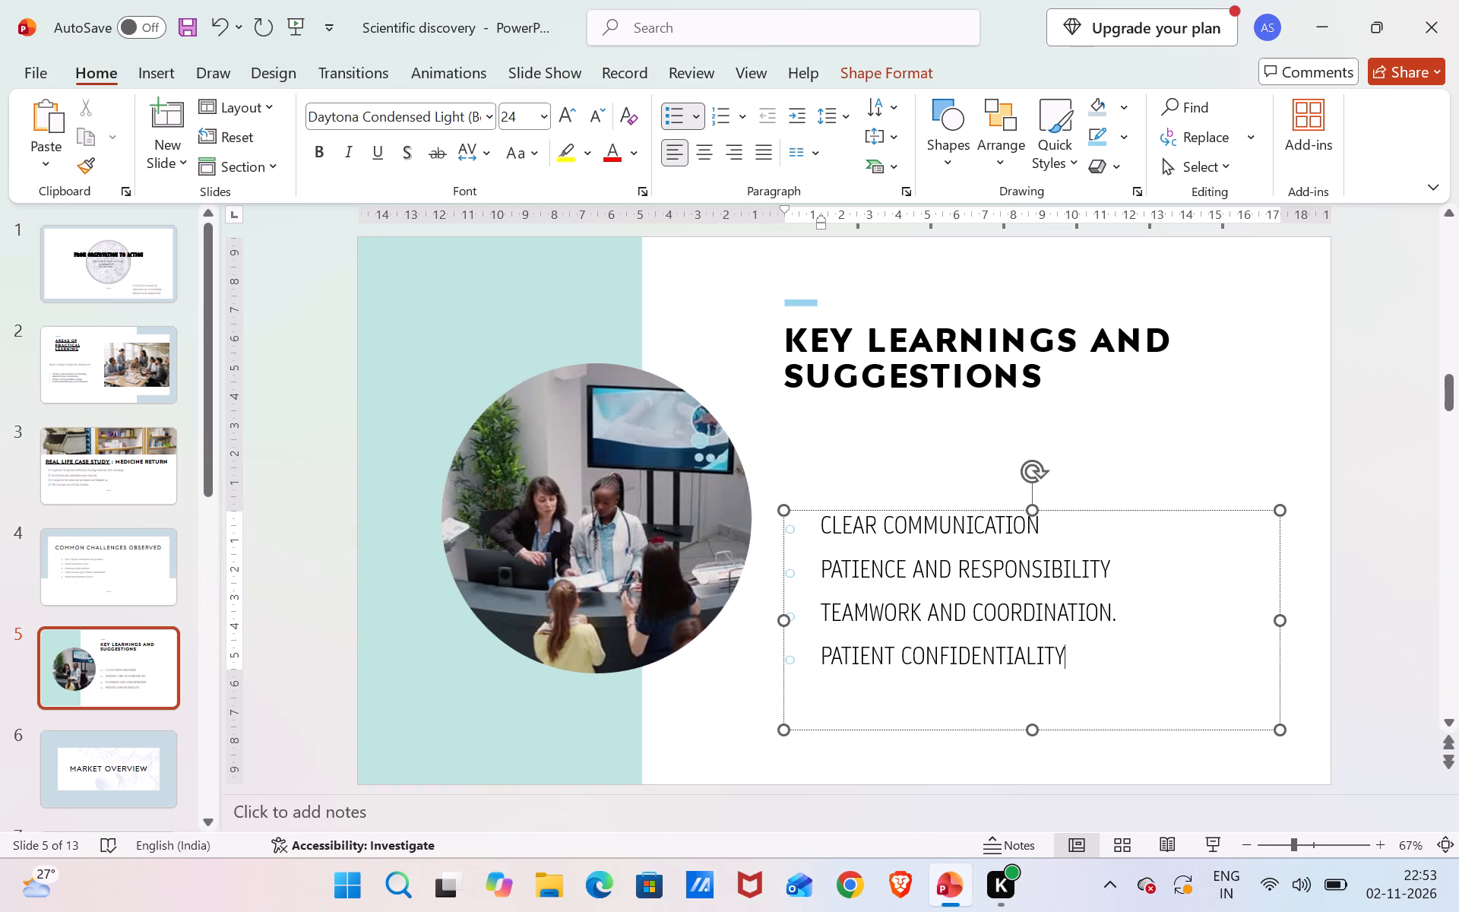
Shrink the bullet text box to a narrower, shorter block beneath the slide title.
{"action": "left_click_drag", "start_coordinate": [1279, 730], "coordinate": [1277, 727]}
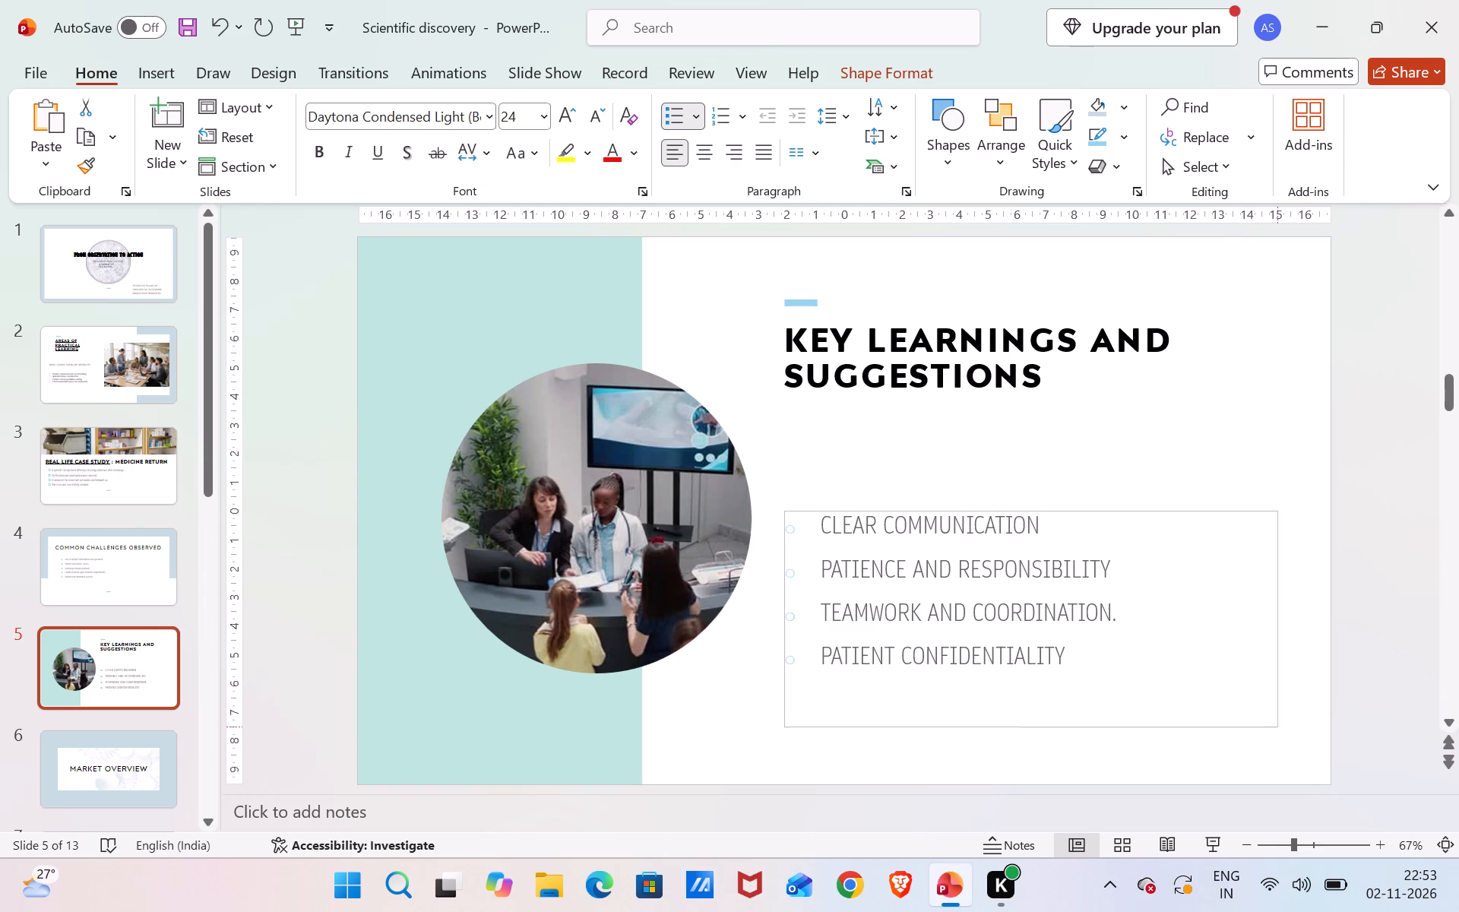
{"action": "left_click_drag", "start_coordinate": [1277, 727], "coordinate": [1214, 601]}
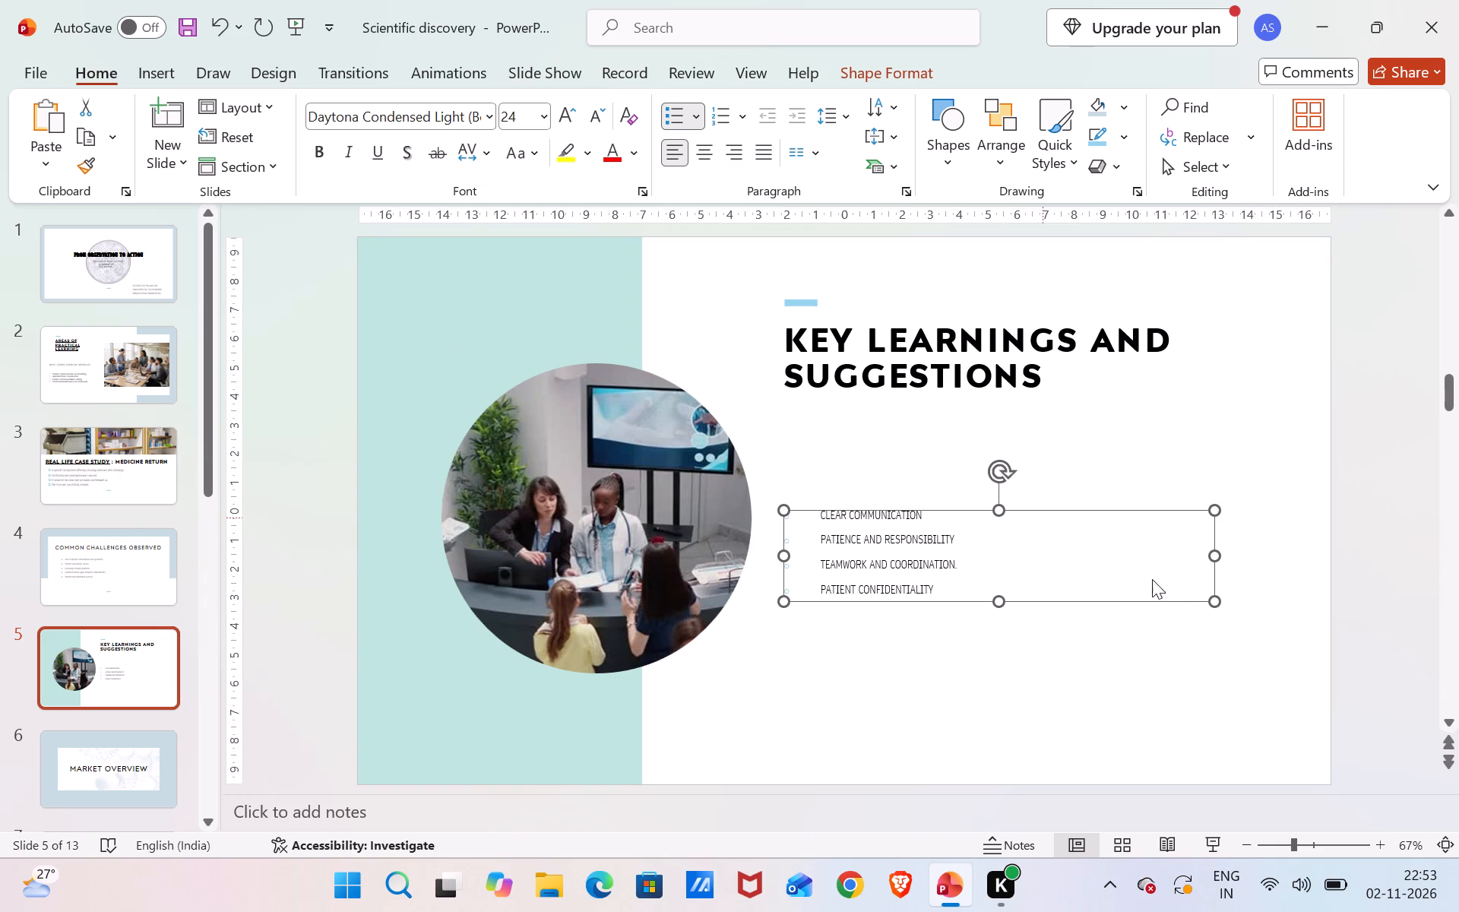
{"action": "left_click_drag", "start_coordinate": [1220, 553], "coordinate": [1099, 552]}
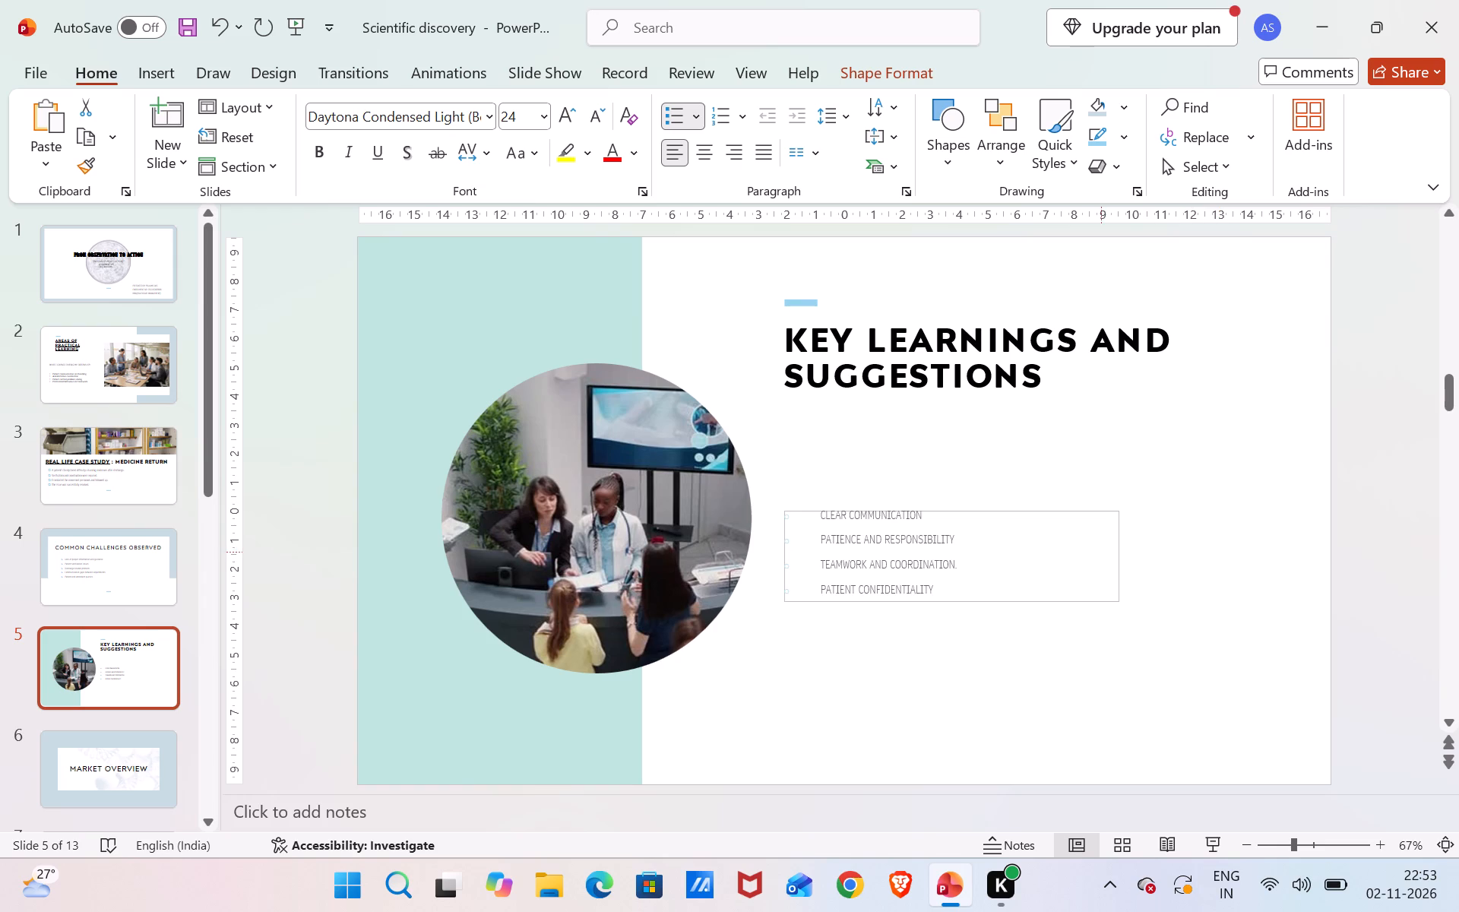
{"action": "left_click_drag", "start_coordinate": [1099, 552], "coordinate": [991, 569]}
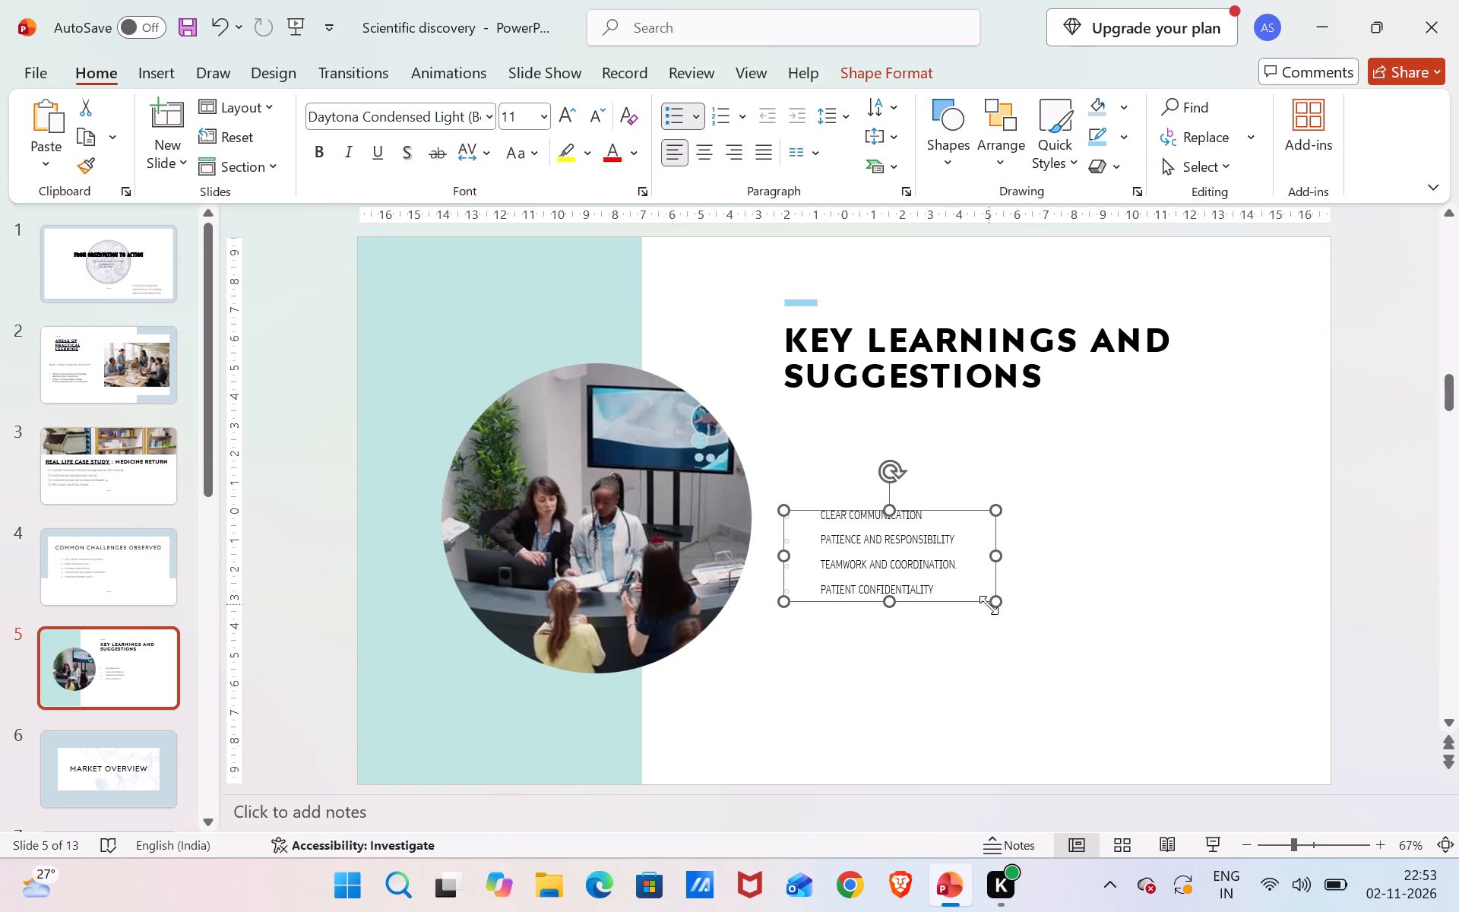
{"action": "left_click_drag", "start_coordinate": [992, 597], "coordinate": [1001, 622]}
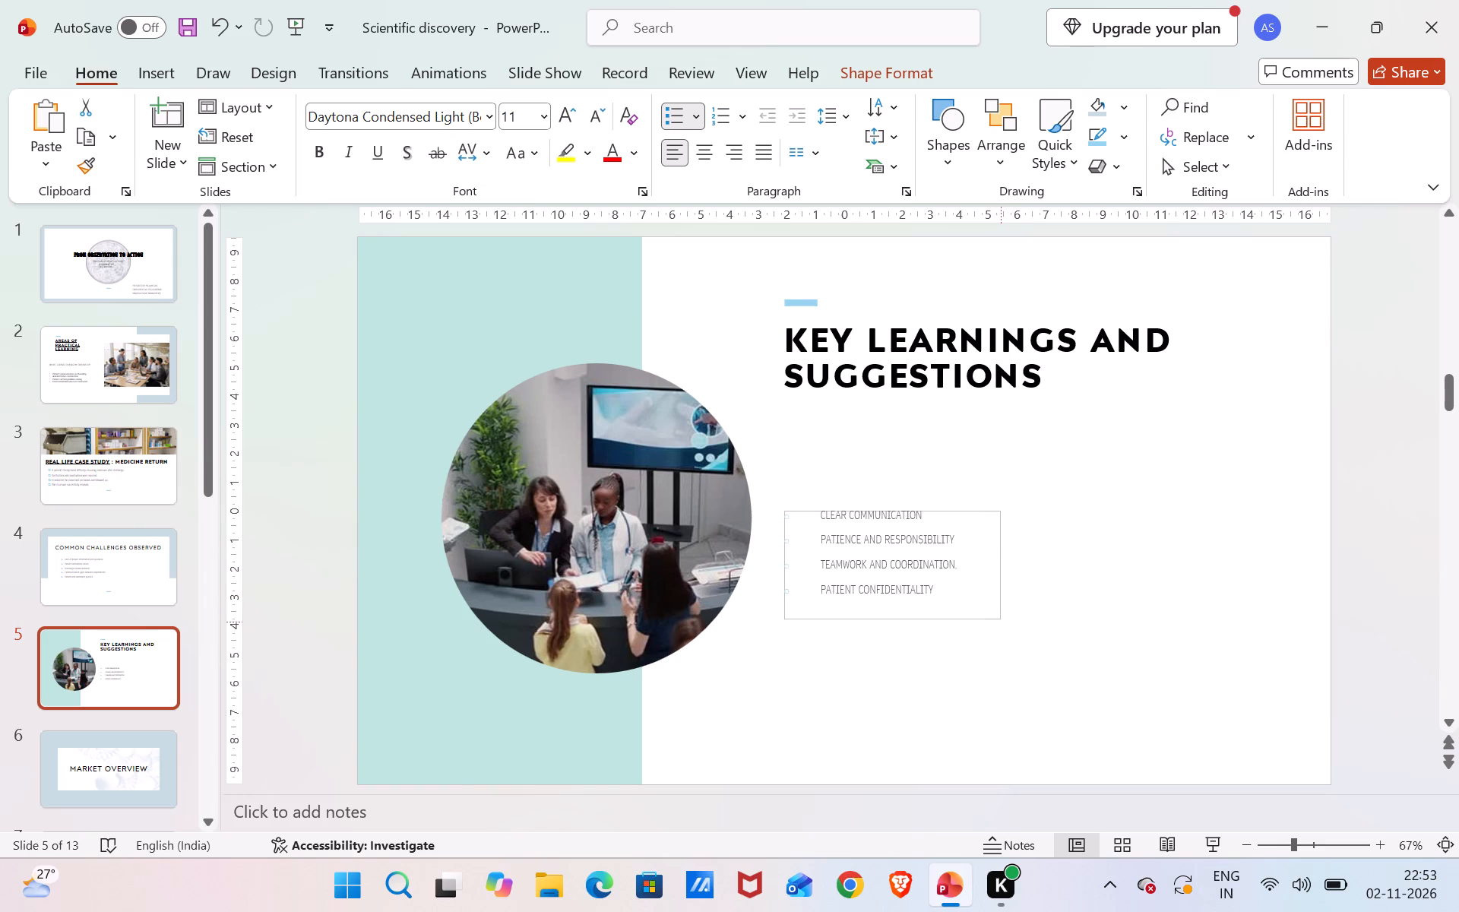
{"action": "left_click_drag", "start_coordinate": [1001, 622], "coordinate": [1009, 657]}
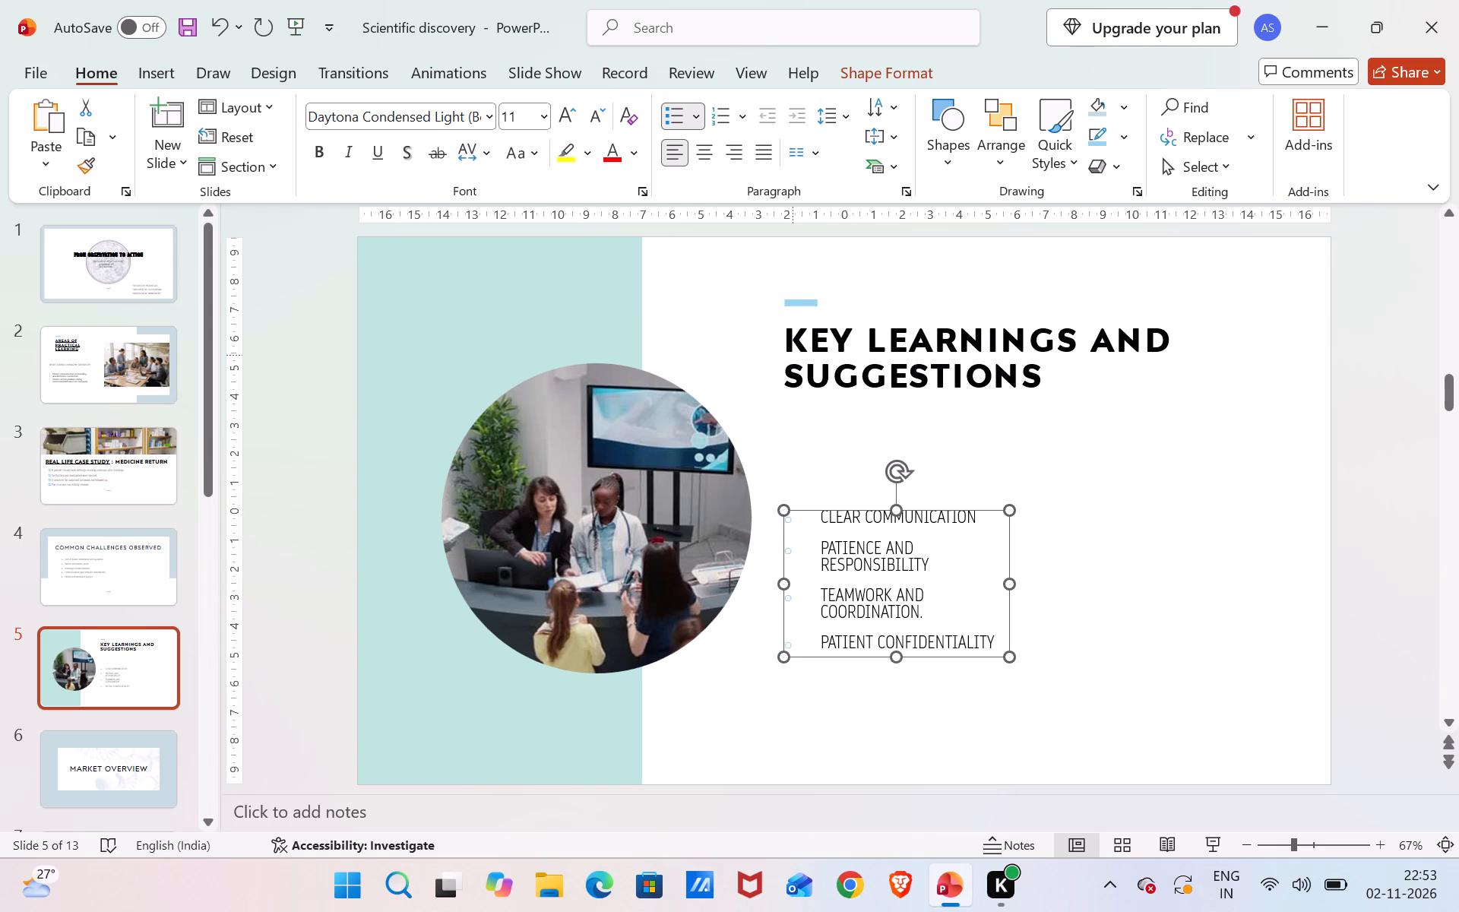
Set the font size of all four bullets to 12.
{"action": "left_click_drag", "start_coordinate": [821, 516], "coordinate": [930, 635]}
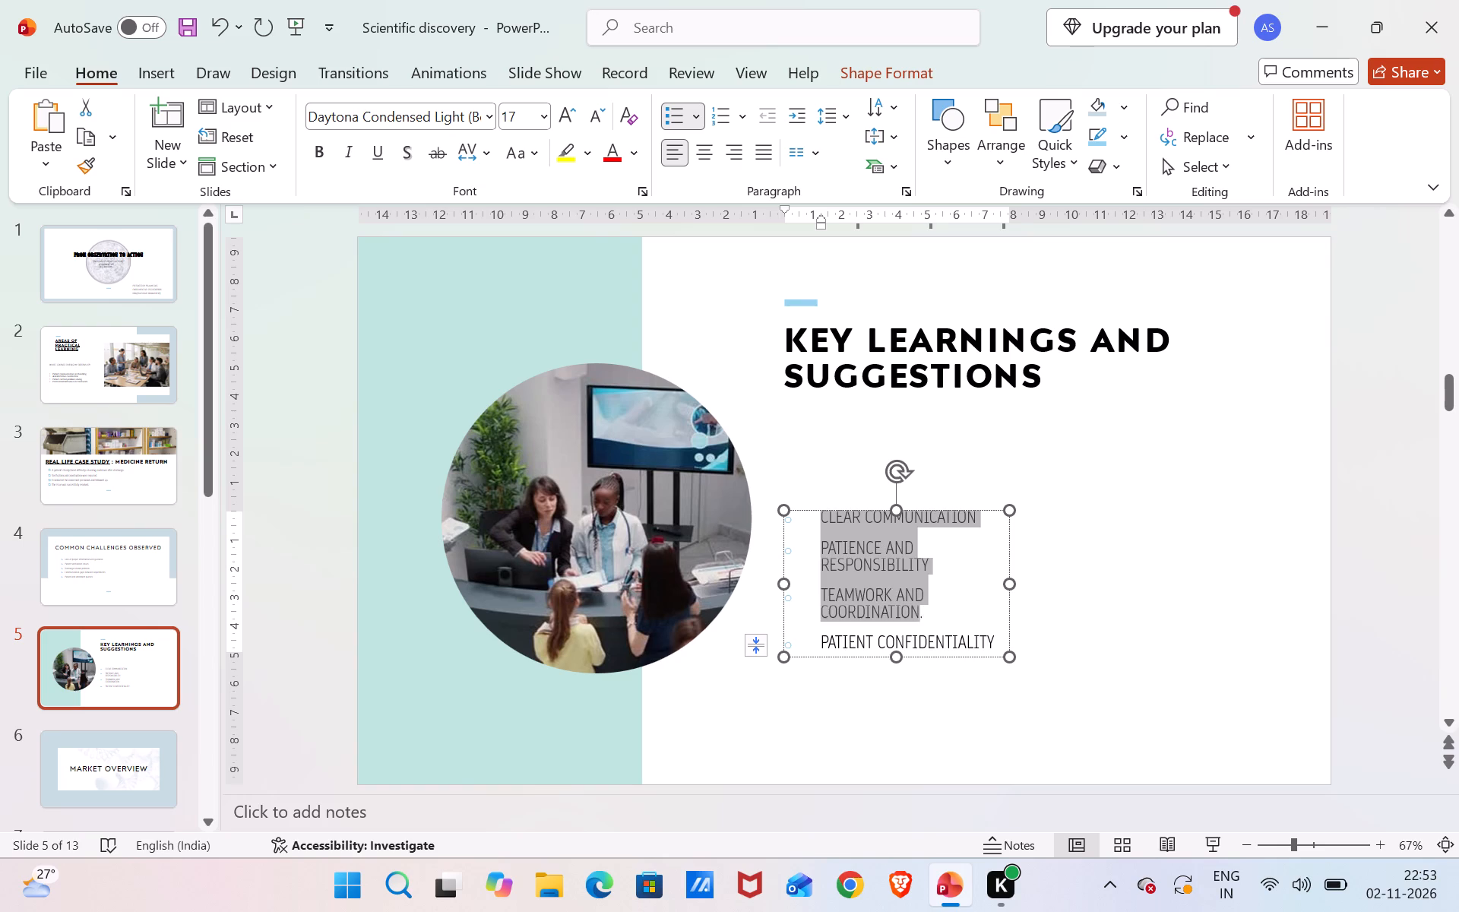
{"action": "left_click_drag", "start_coordinate": [930, 635], "coordinate": [979, 673]}
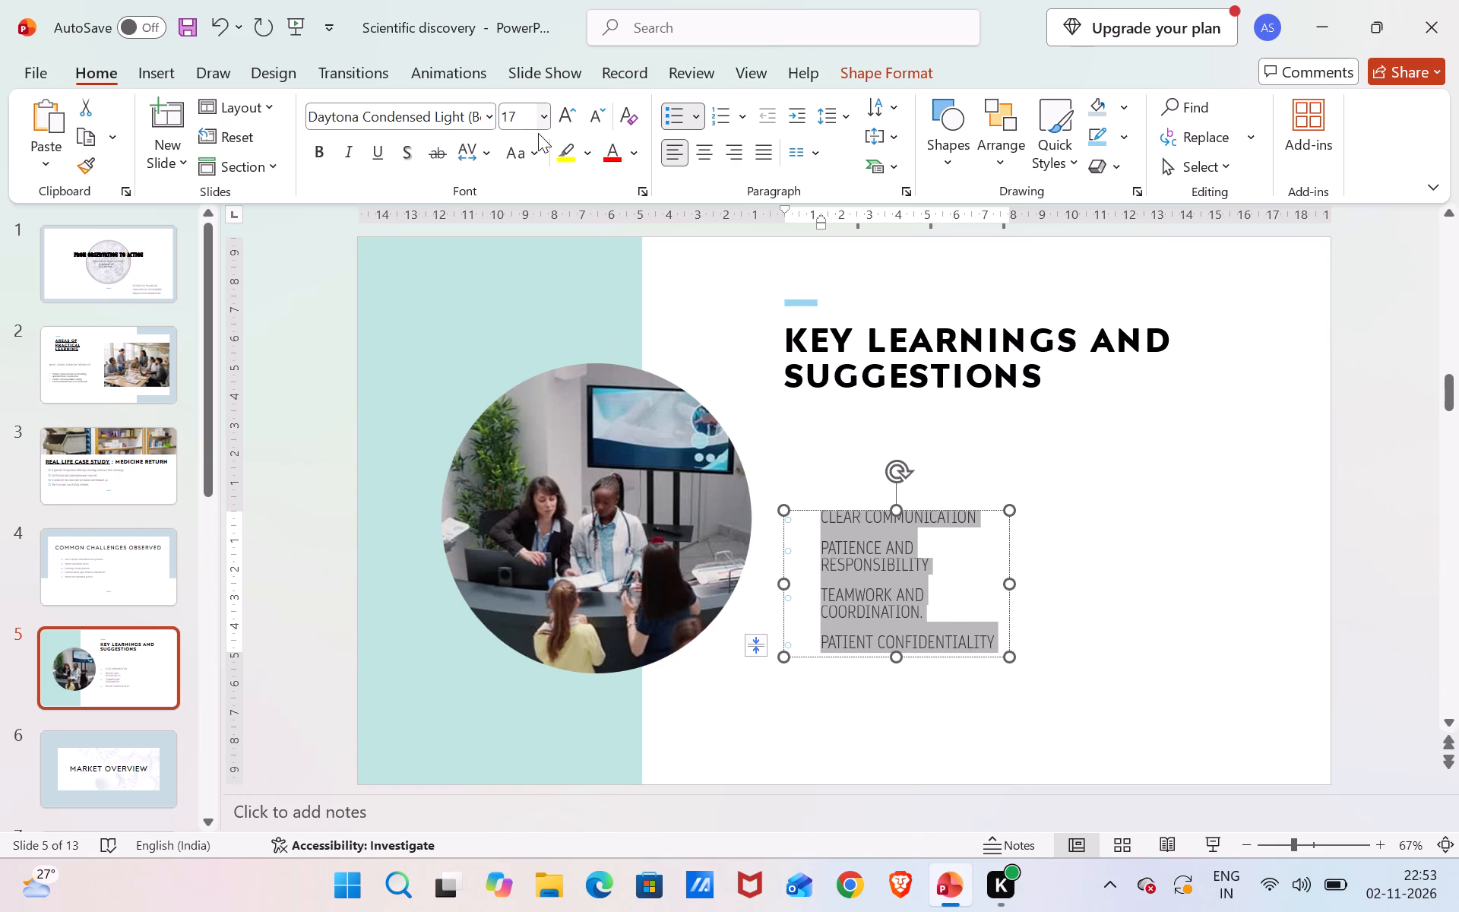
{"action": "left_click", "coordinate": [540, 123]}
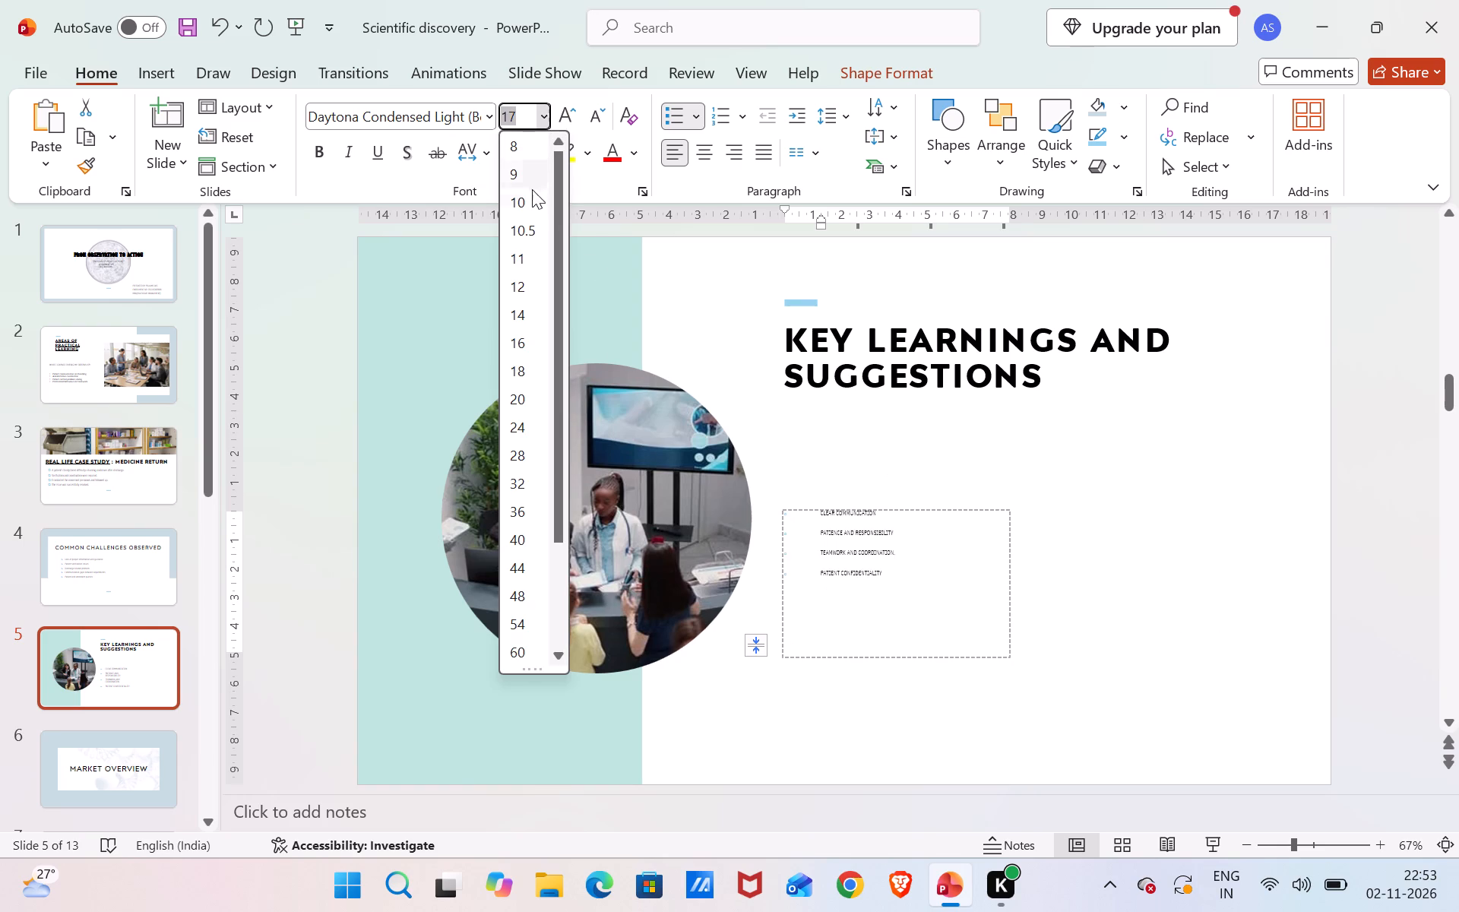
{"action": "left_click", "coordinate": [529, 291]}
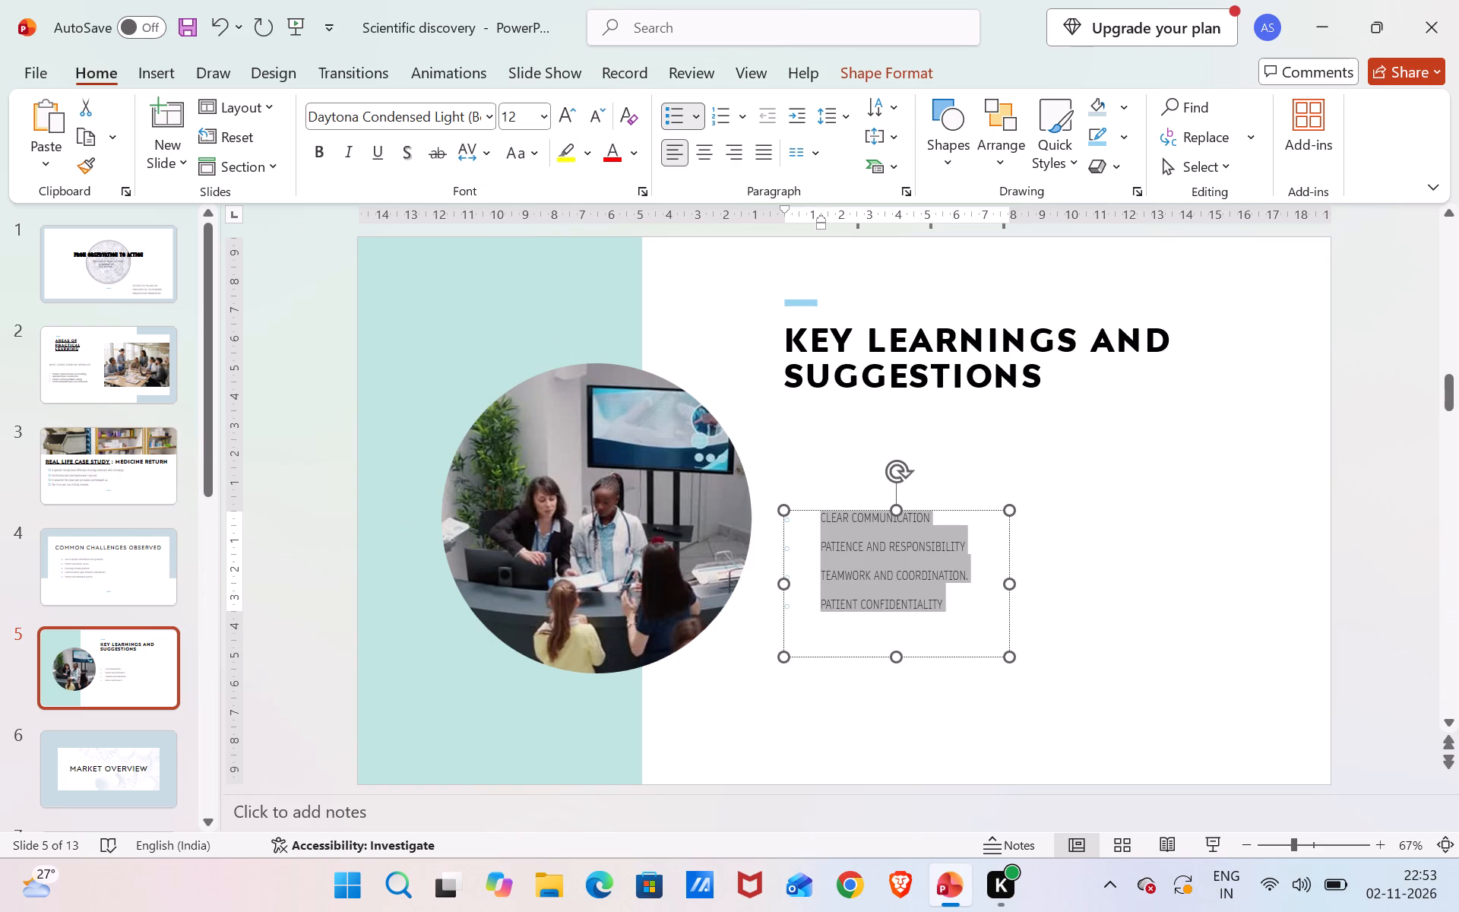
Resize the bullet text box to fit closely around the four single-line bullets, extending its top edge up nearer the title, and deselect it.
{"action": "left_click_drag", "start_coordinate": [1008, 657], "coordinate": [1091, 650]}
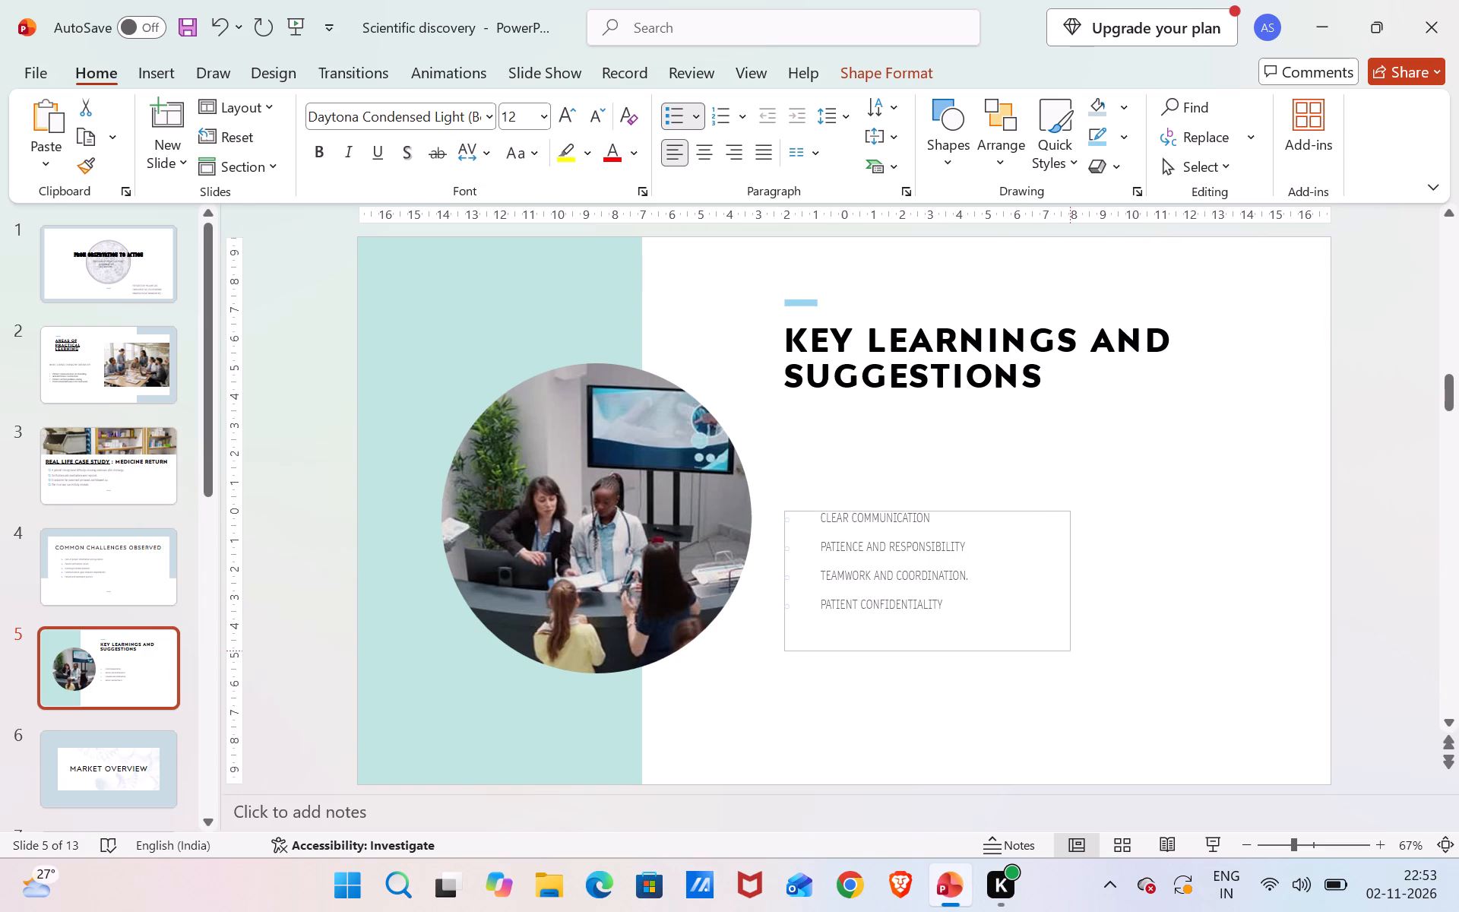
{"action": "left_click_drag", "start_coordinate": [1091, 650], "coordinate": [1292, 634]}
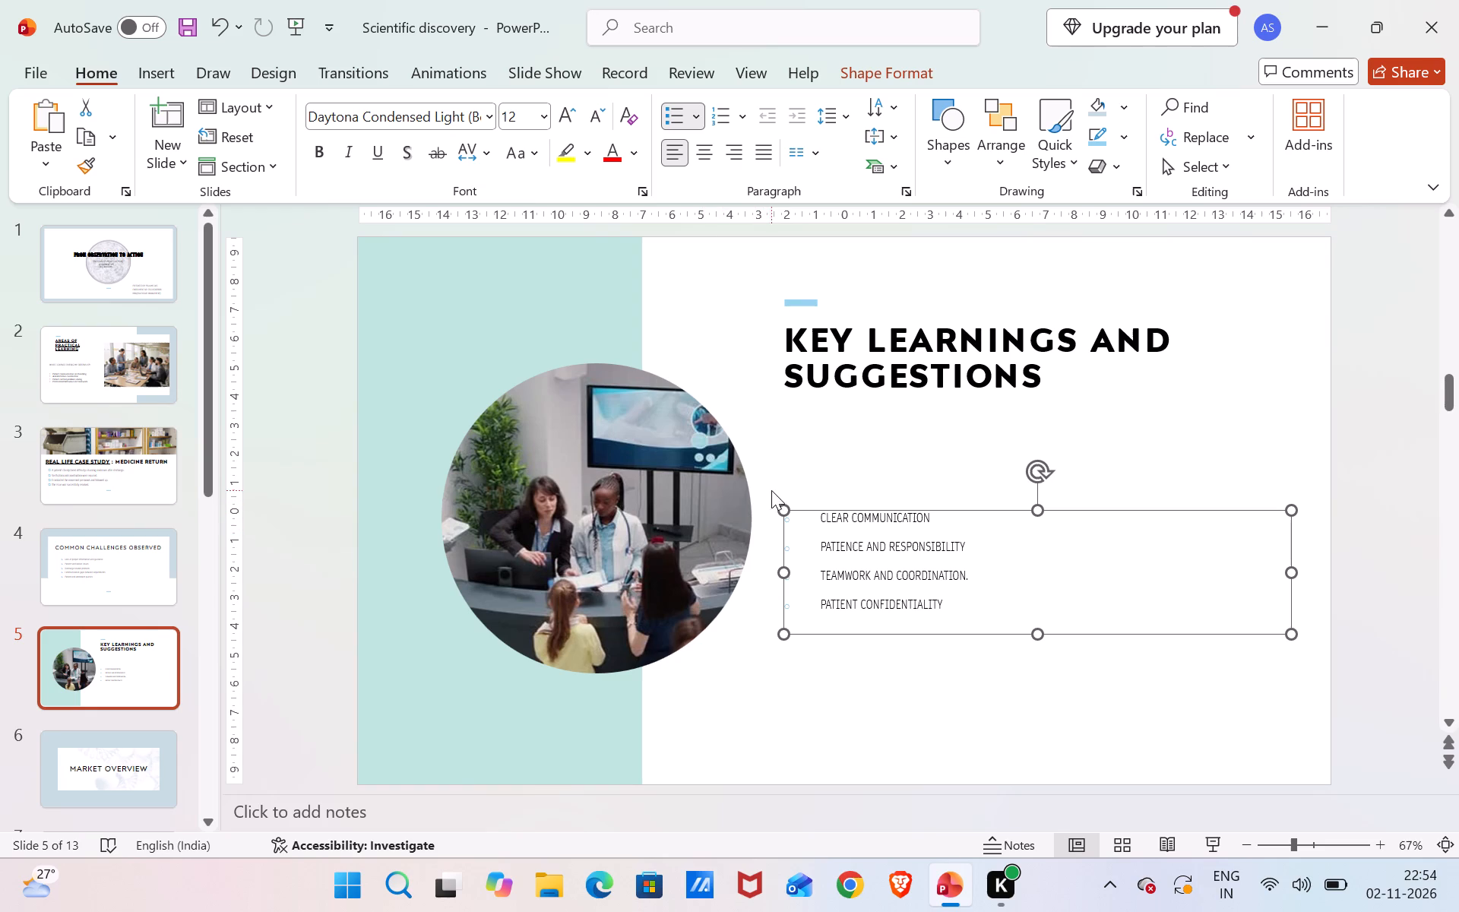
{"action": "left_click_drag", "start_coordinate": [783, 514], "coordinate": [783, 515]}
{"action": "left_click_drag", "start_coordinate": [783, 515], "coordinate": [779, 469]}
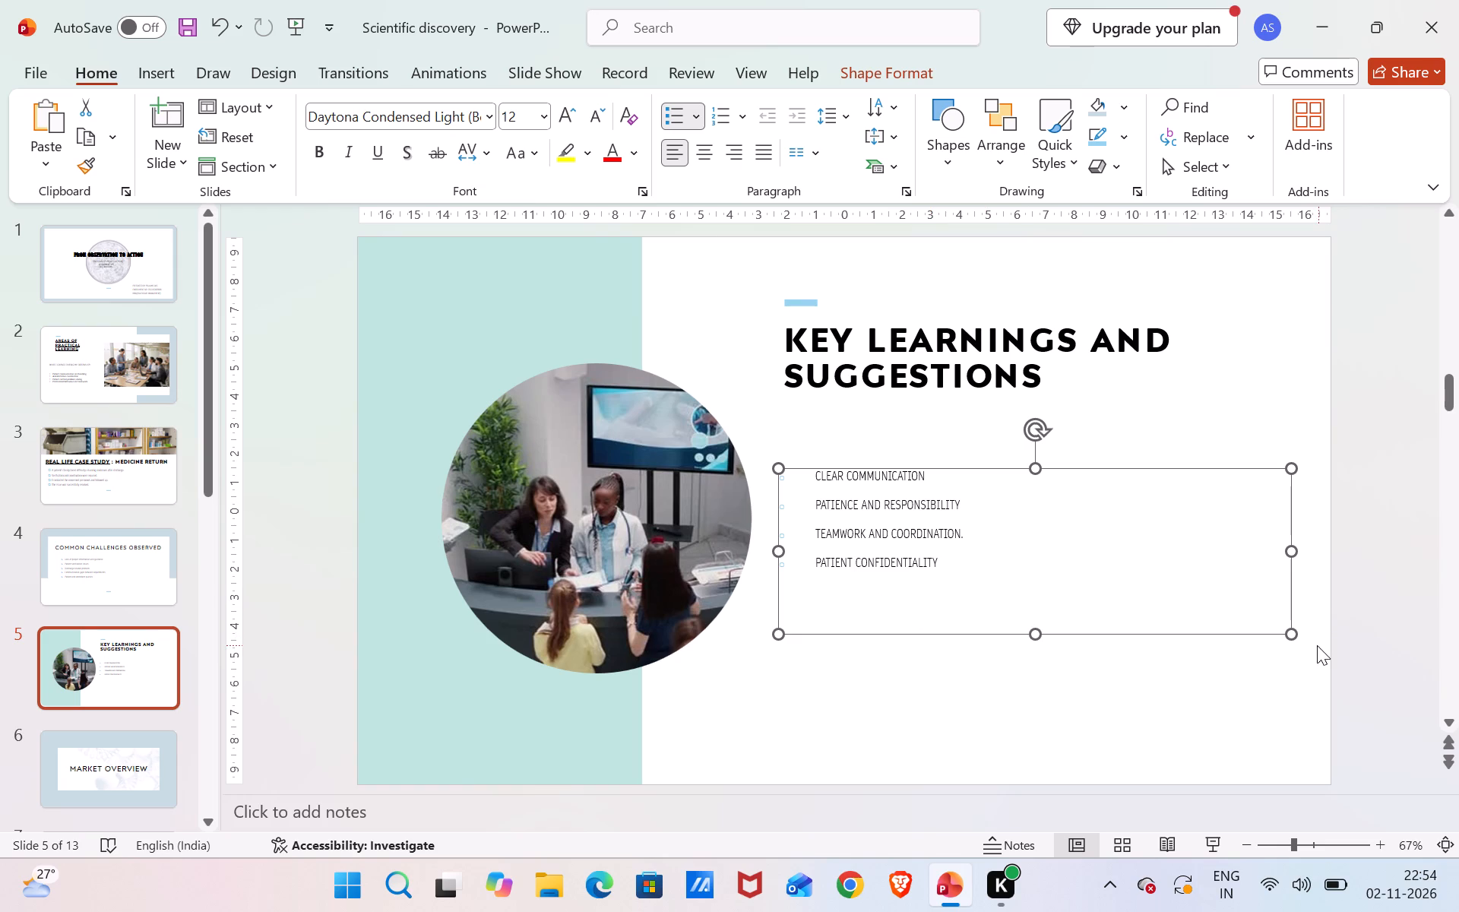
{"action": "left_click_drag", "start_coordinate": [1291, 632], "coordinate": [1263, 591]}
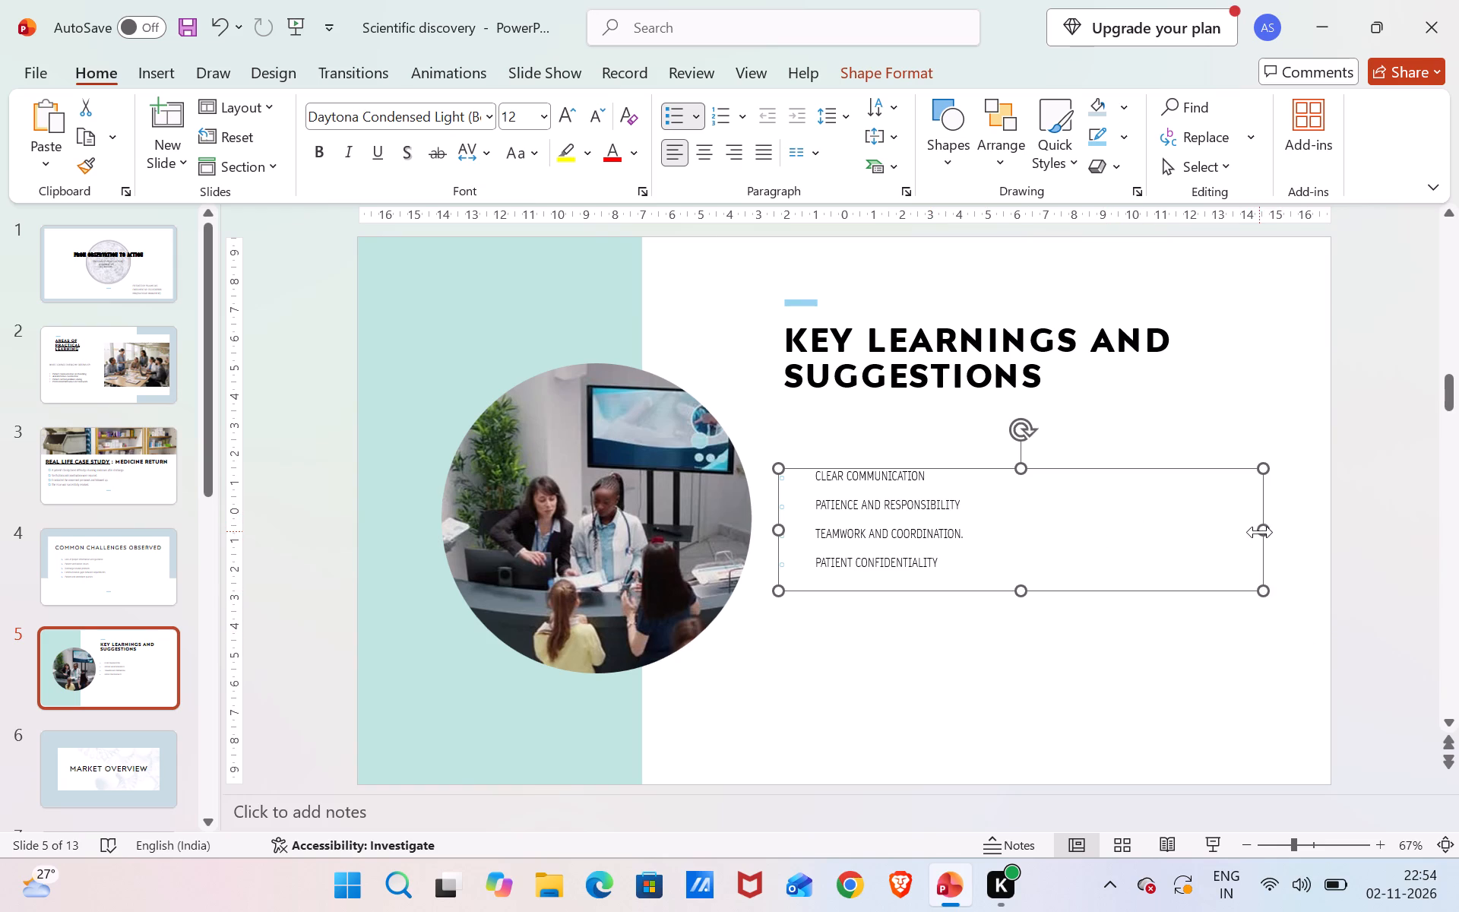
{"action": "left_click_drag", "start_coordinate": [1261, 533], "coordinate": [960, 560]}
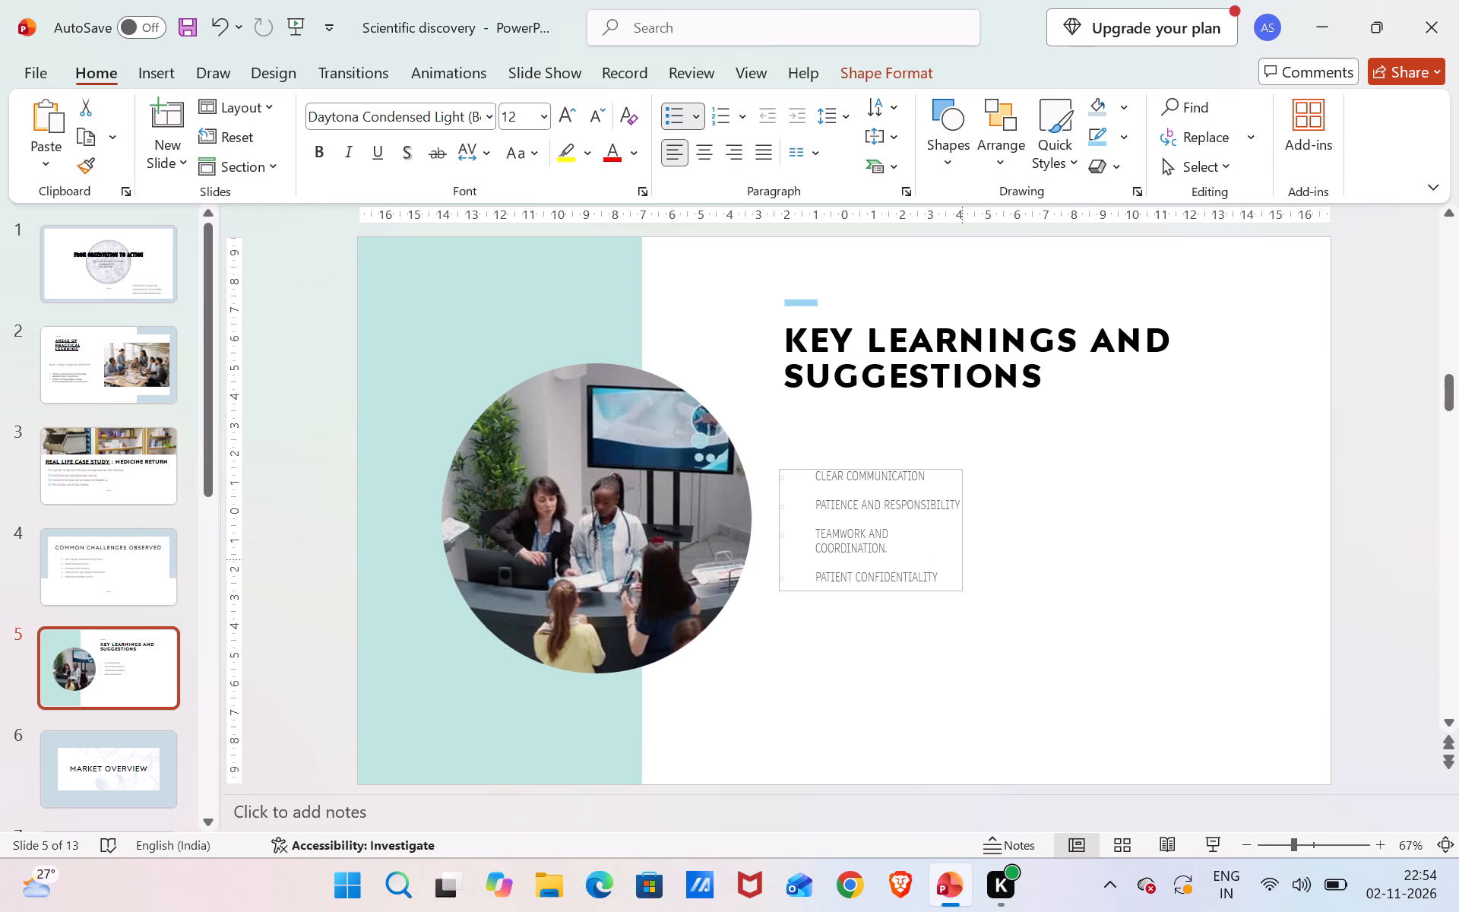
{"action": "left_click_drag", "start_coordinate": [960, 560], "coordinate": [1036, 564]}
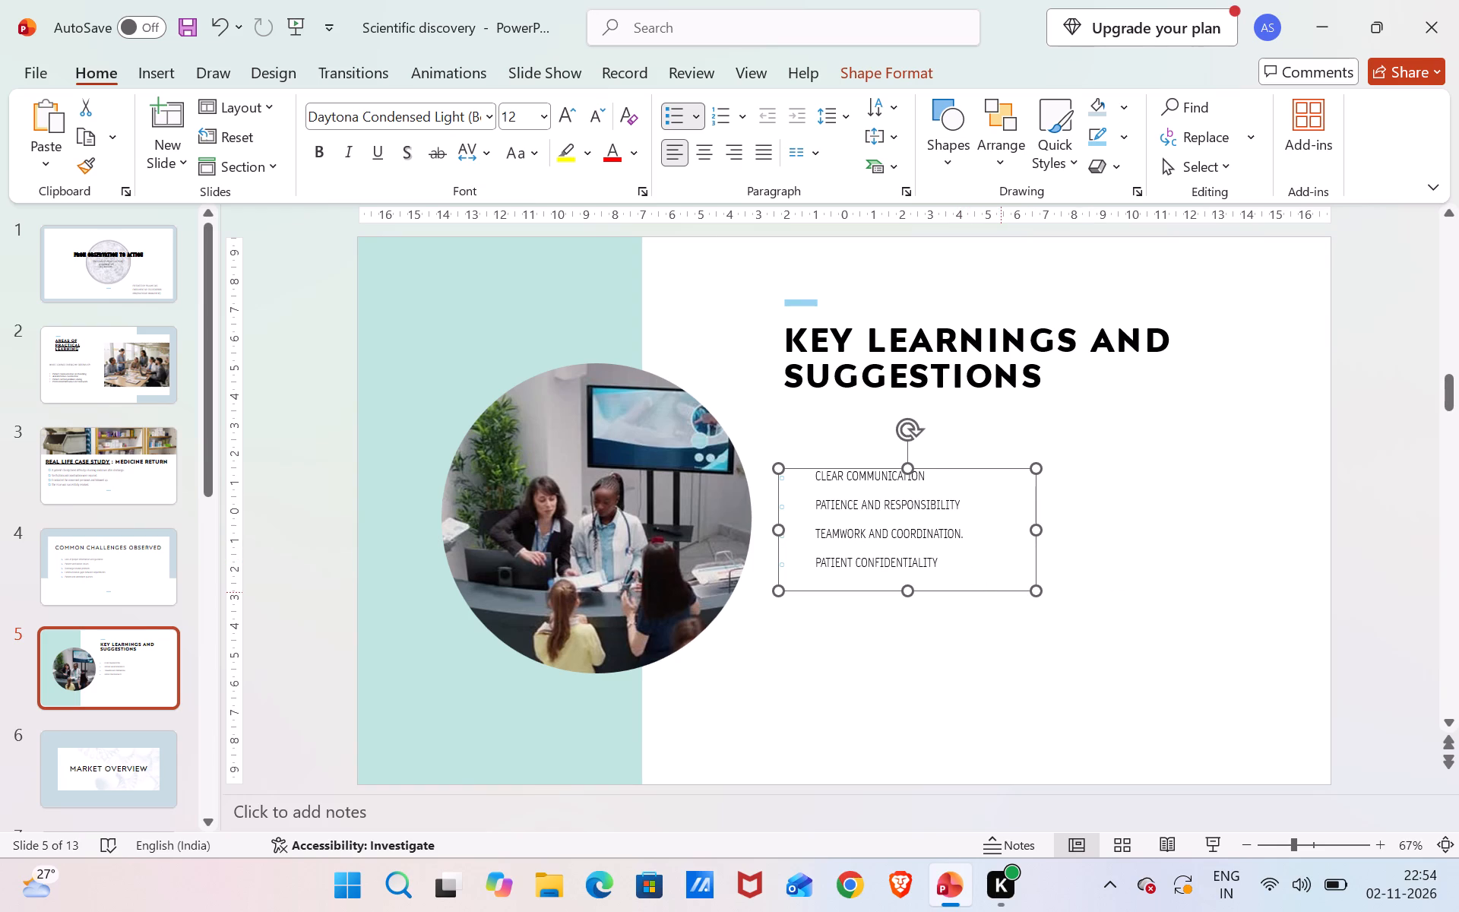
{"action": "left_click", "coordinate": [1204, 625]}
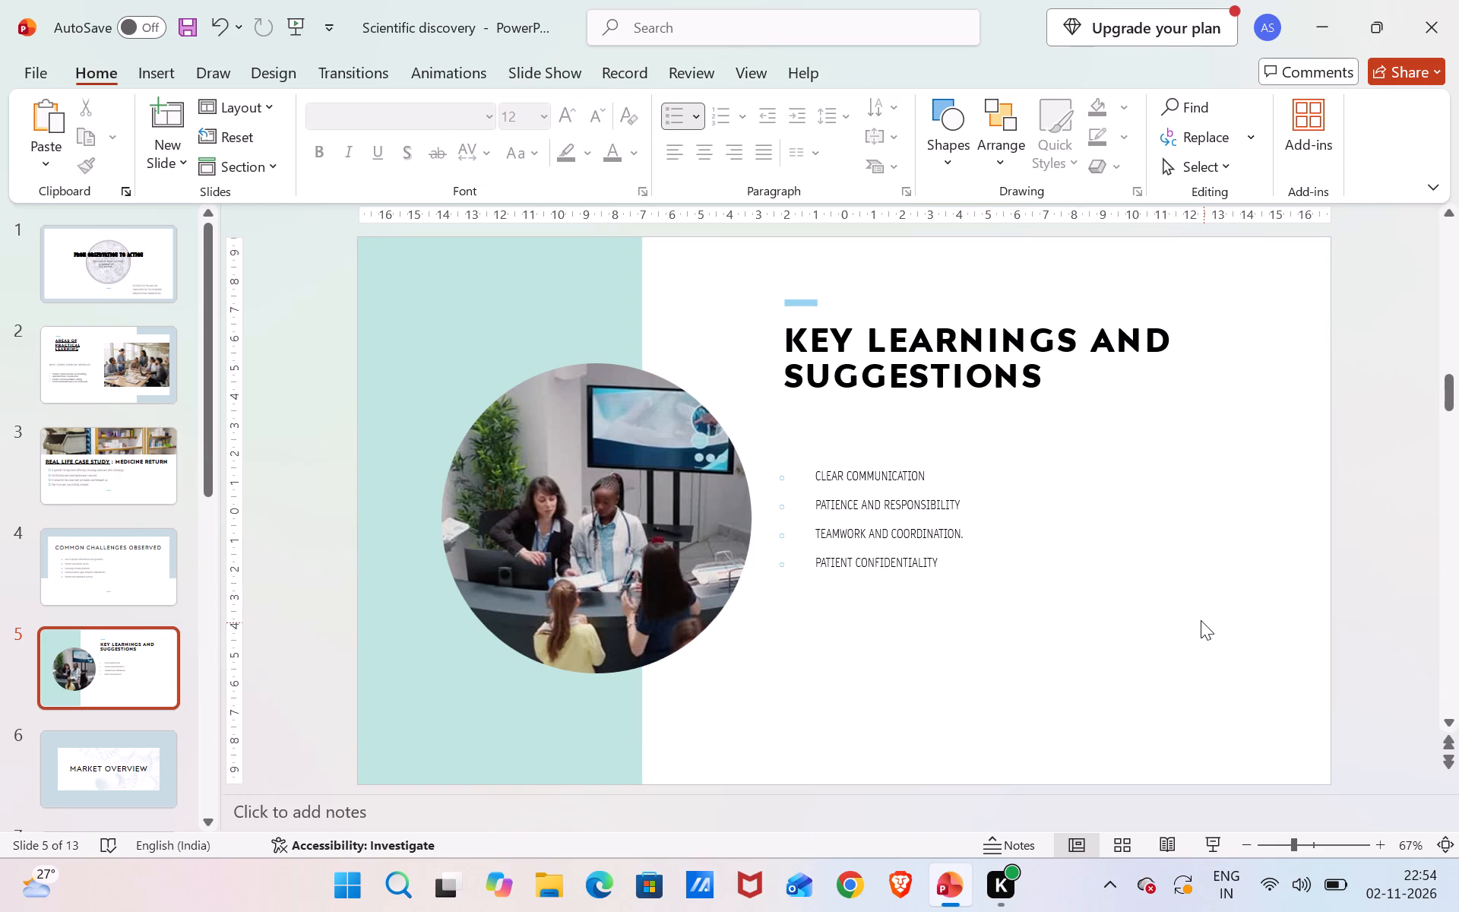
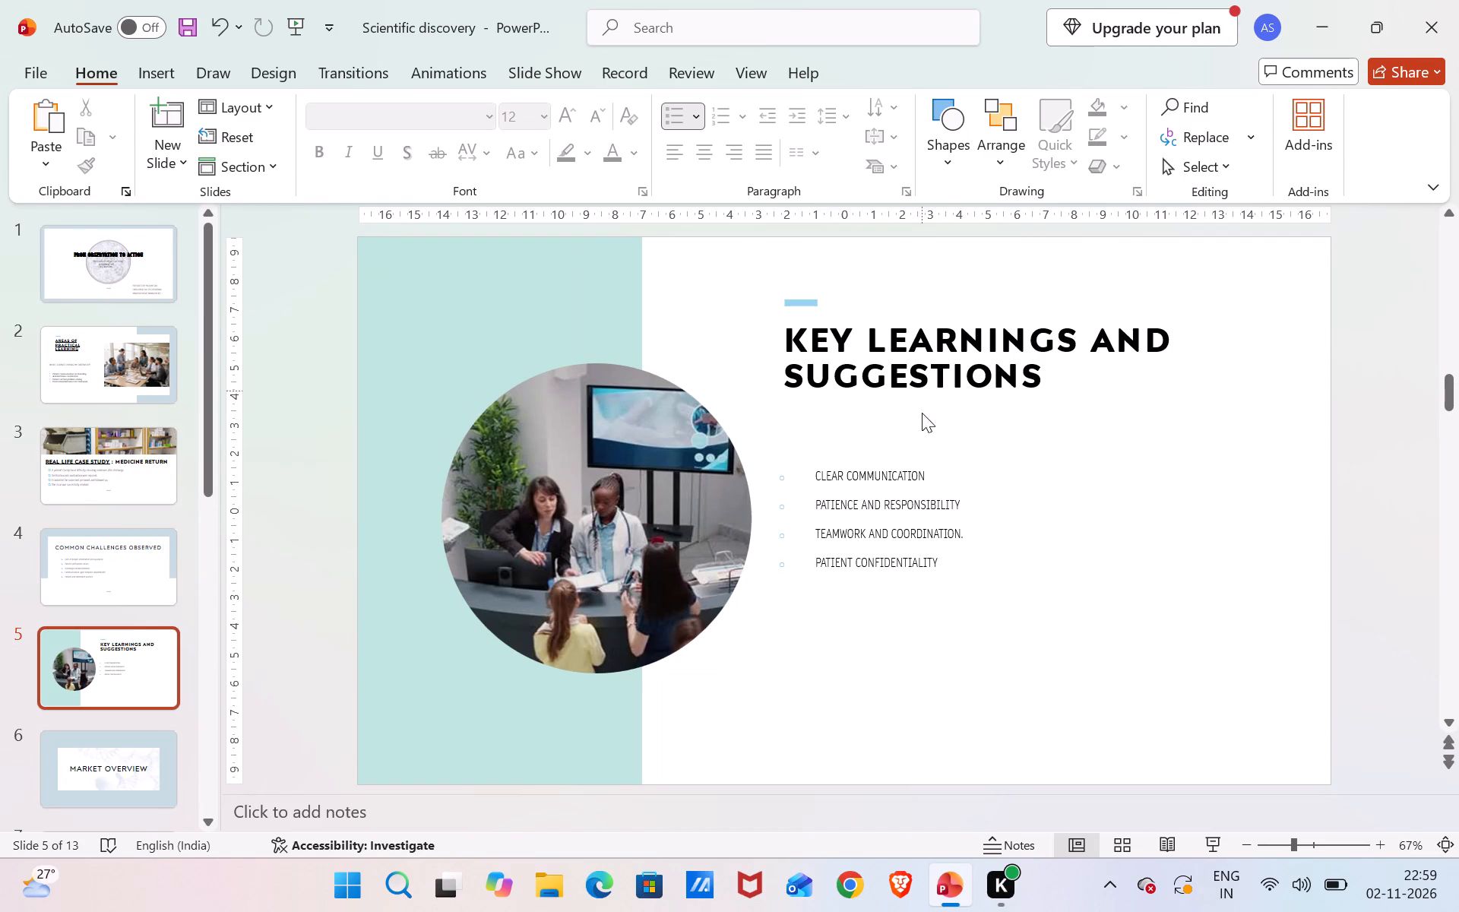
Insert an empty text box between the slide title and the first bullet, about as wide as the bullet text and slightly taller than one line.
{"action": "left_click", "coordinate": [150, 75]}
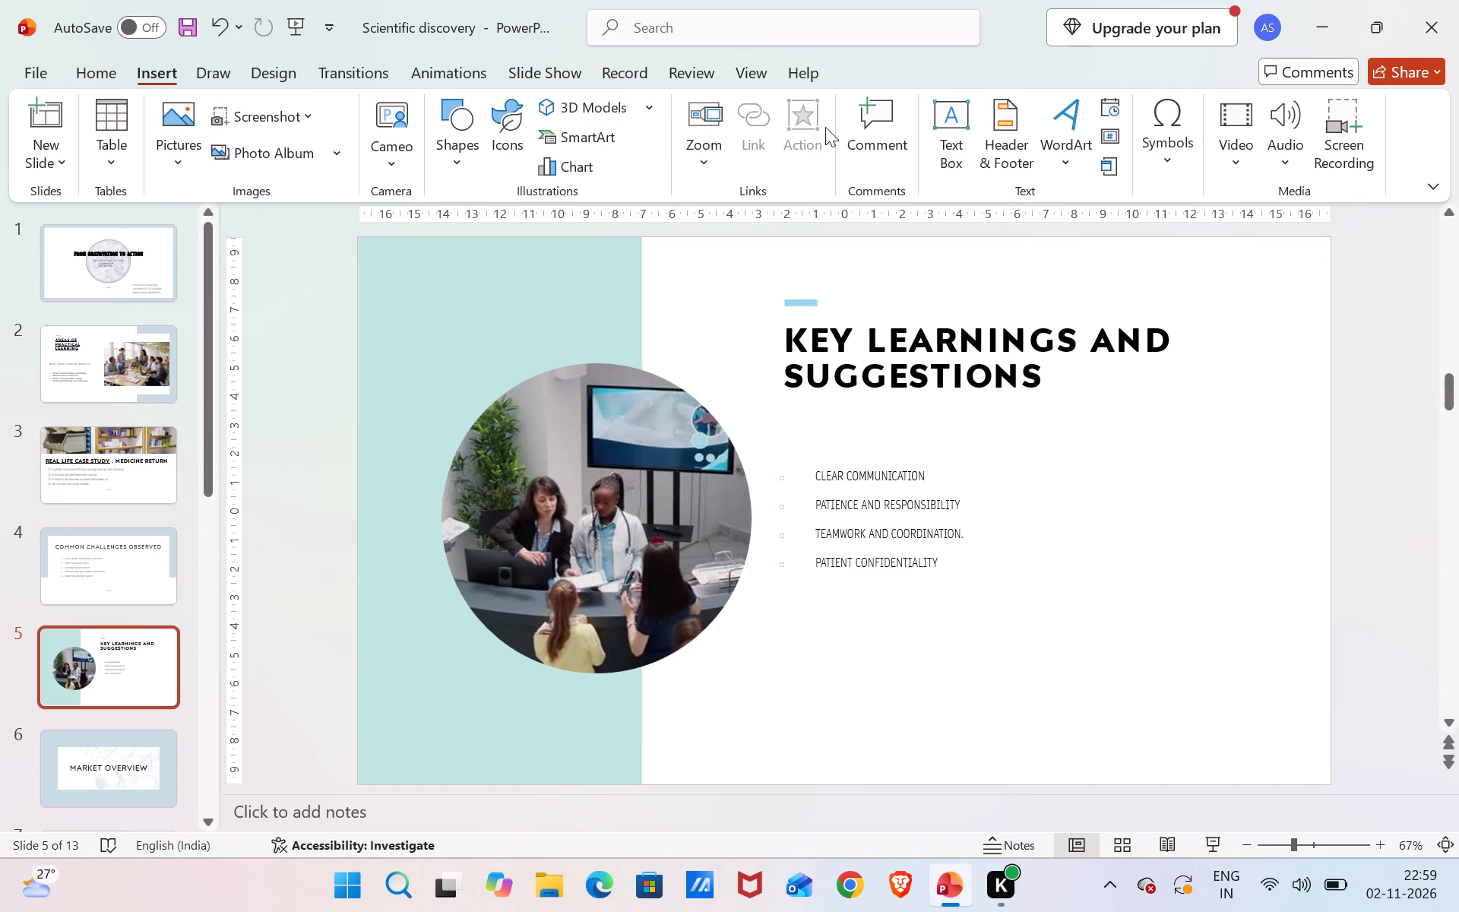
{"action": "left_click", "coordinate": [938, 122]}
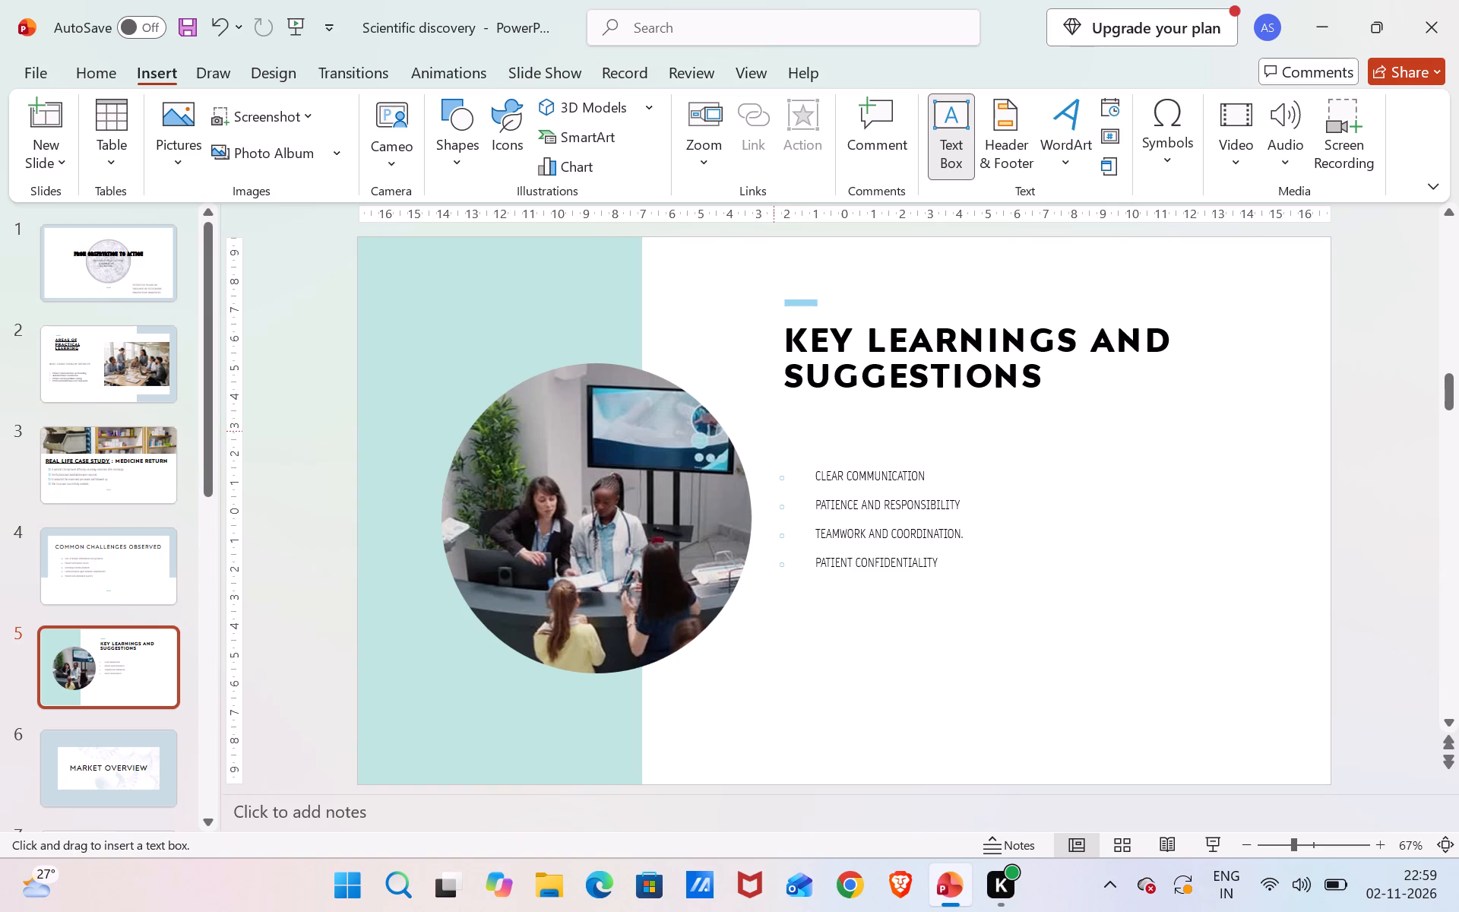
{"action": "left_click_drag", "start_coordinate": [777, 429], "coordinate": [941, 430]}
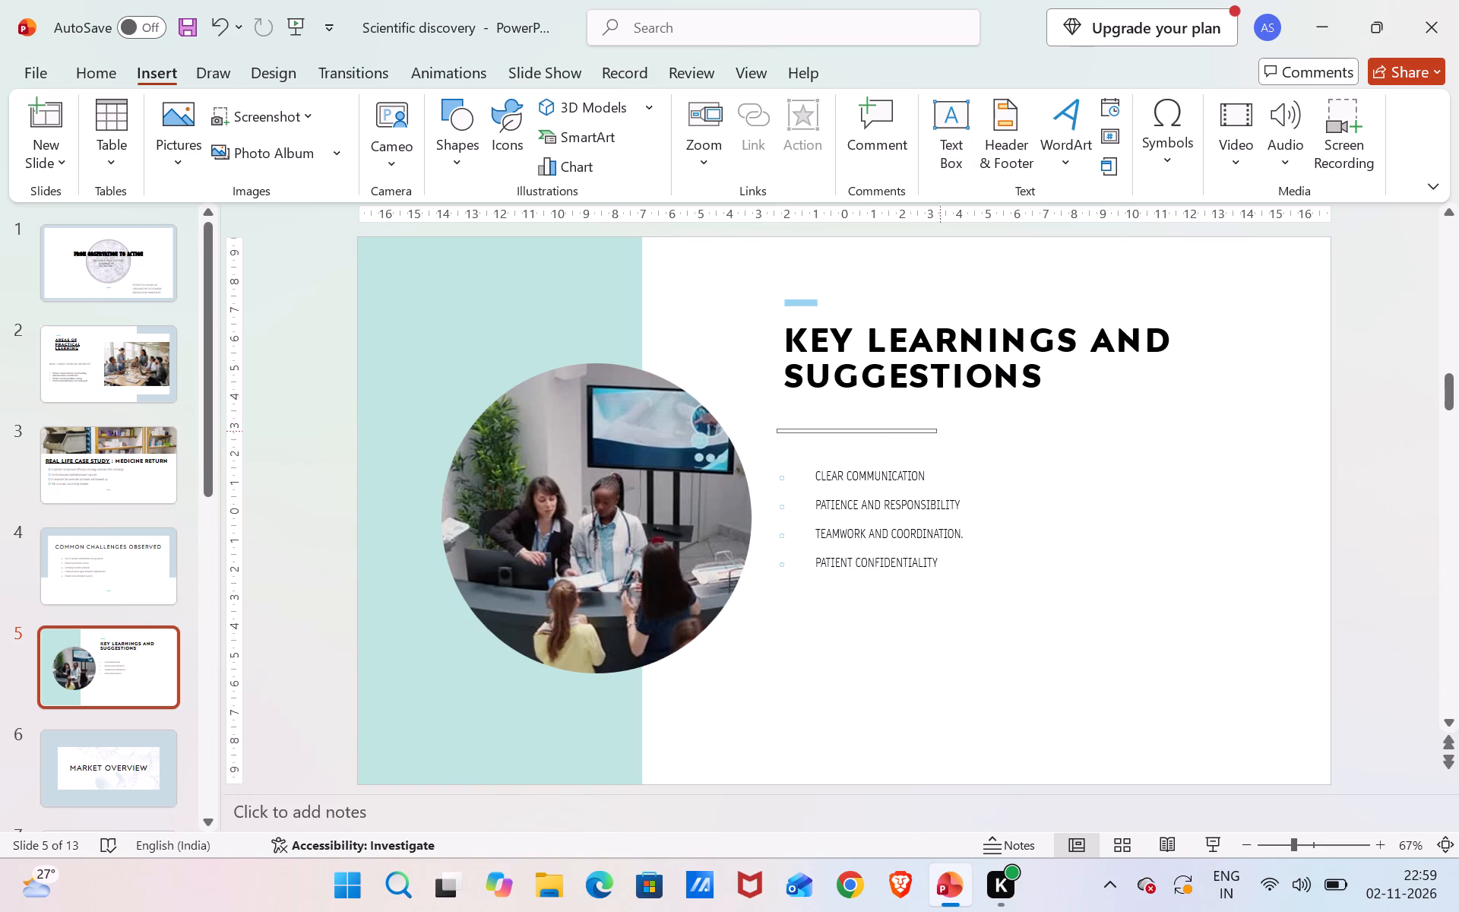
{"action": "left_click_drag", "start_coordinate": [941, 430], "coordinate": [954, 404]}
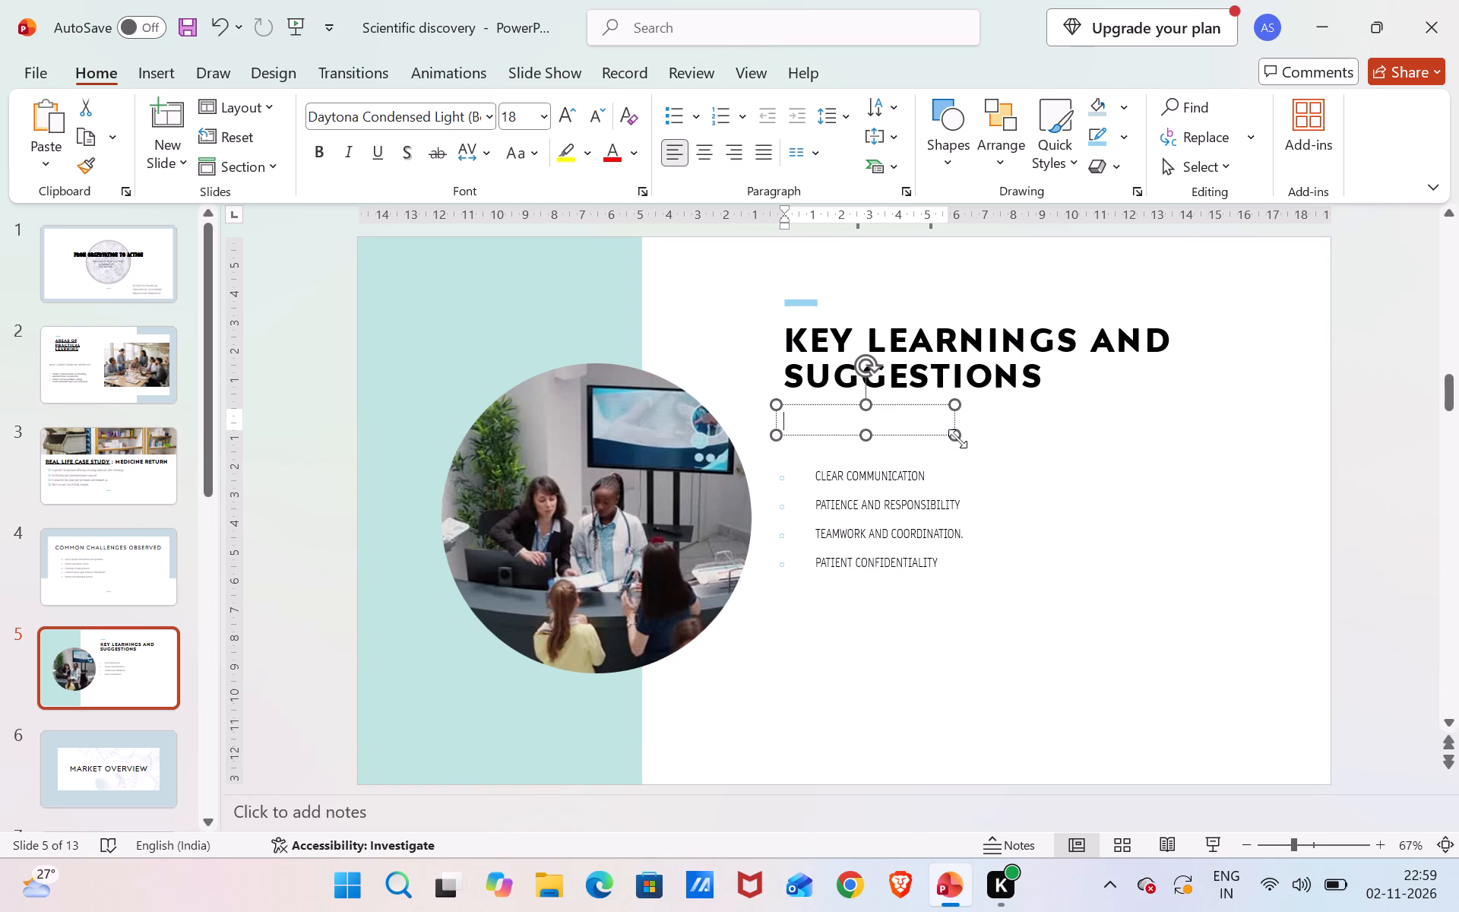
{"action": "left_click_drag", "start_coordinate": [957, 438], "coordinate": [957, 461]}
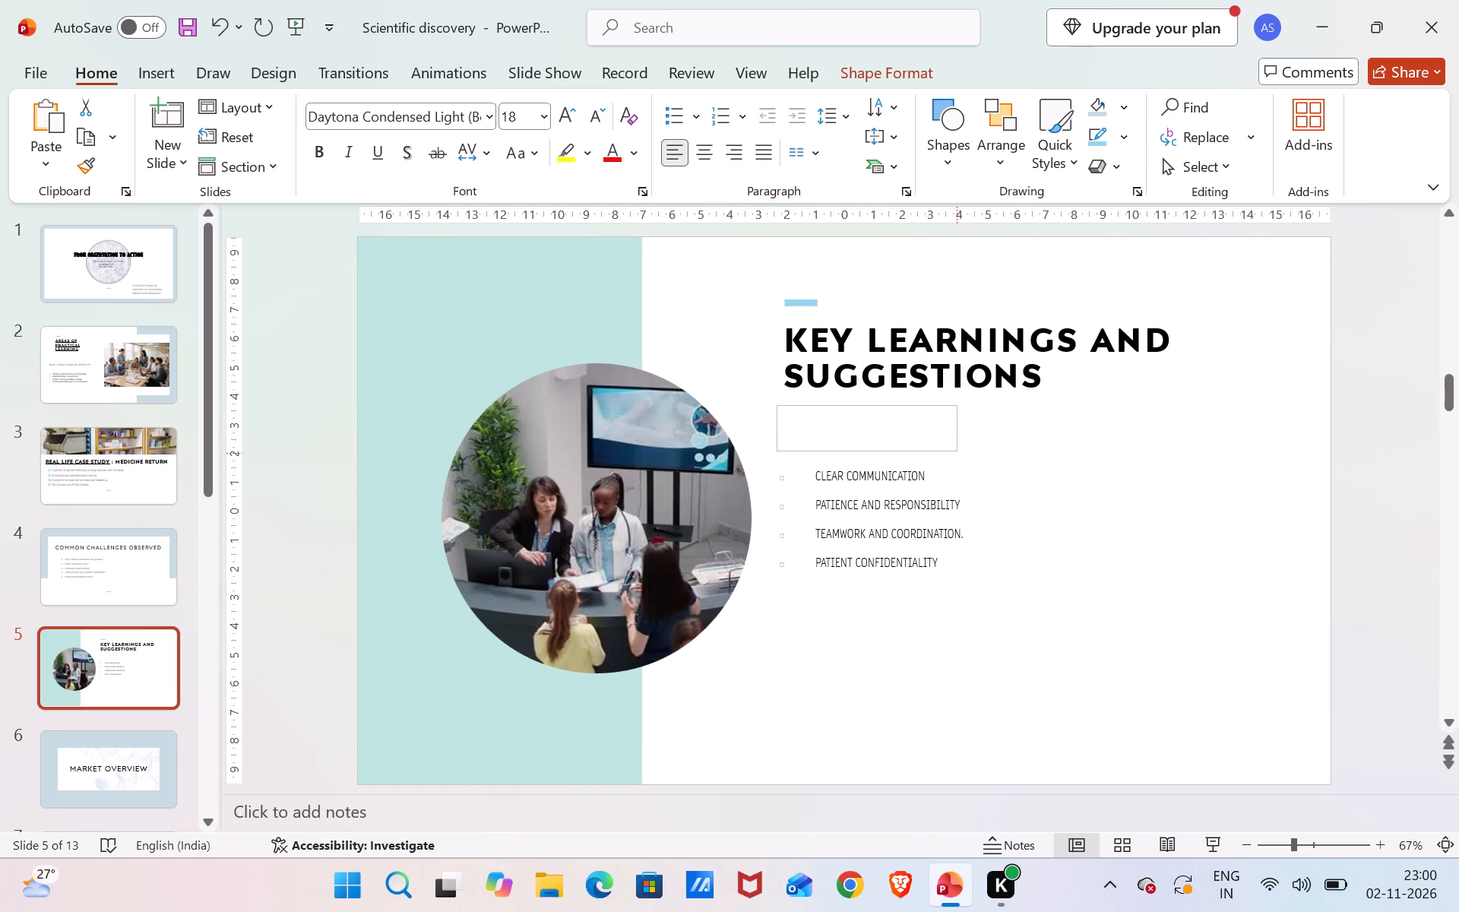
{"action": "left_click_drag", "start_coordinate": [957, 461], "coordinate": [957, 462]}
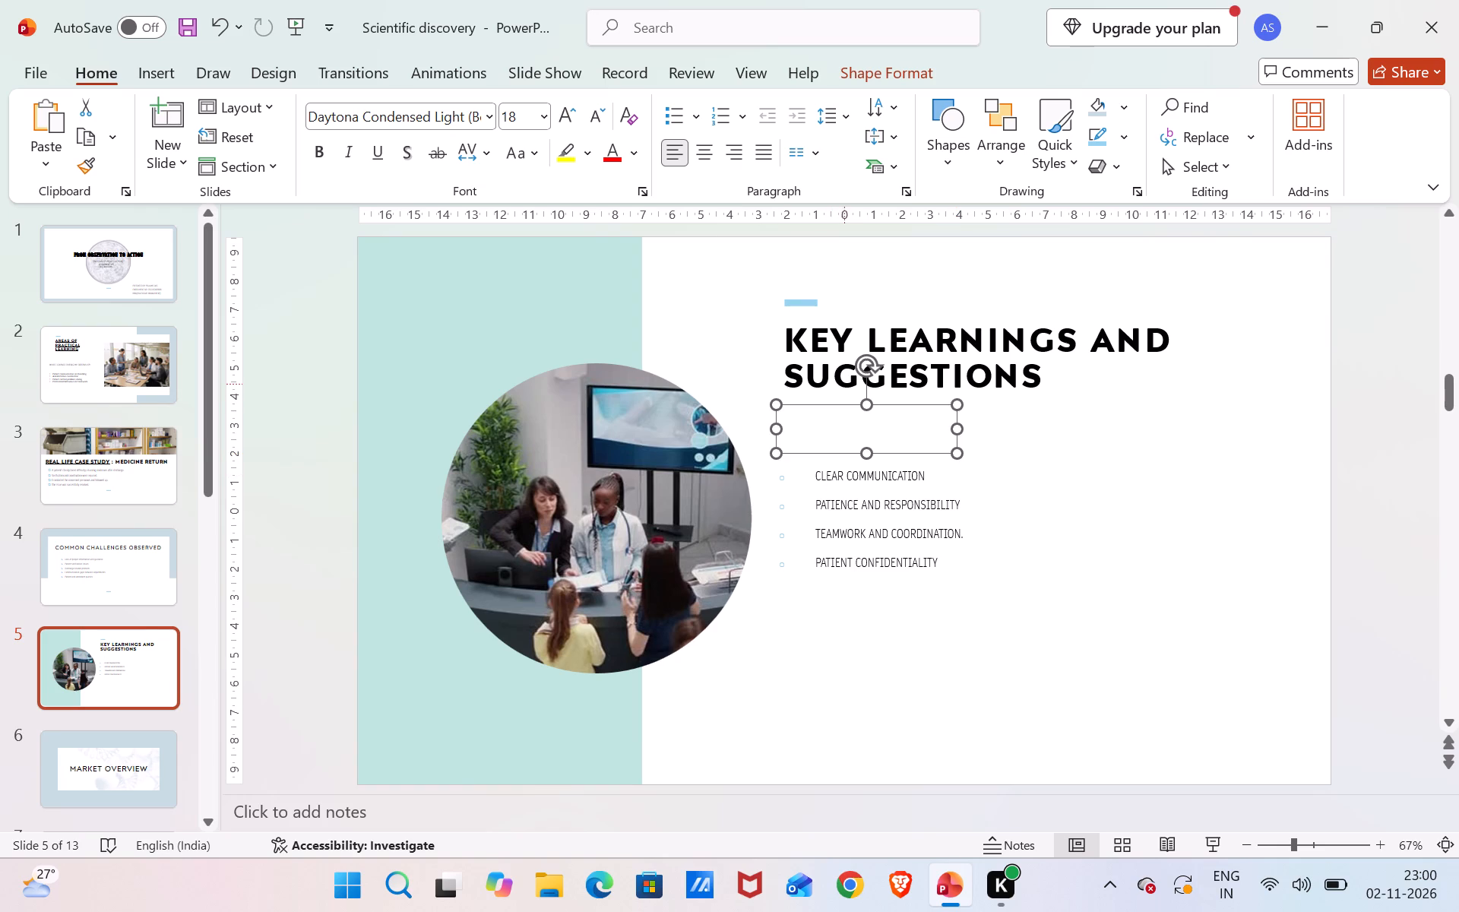
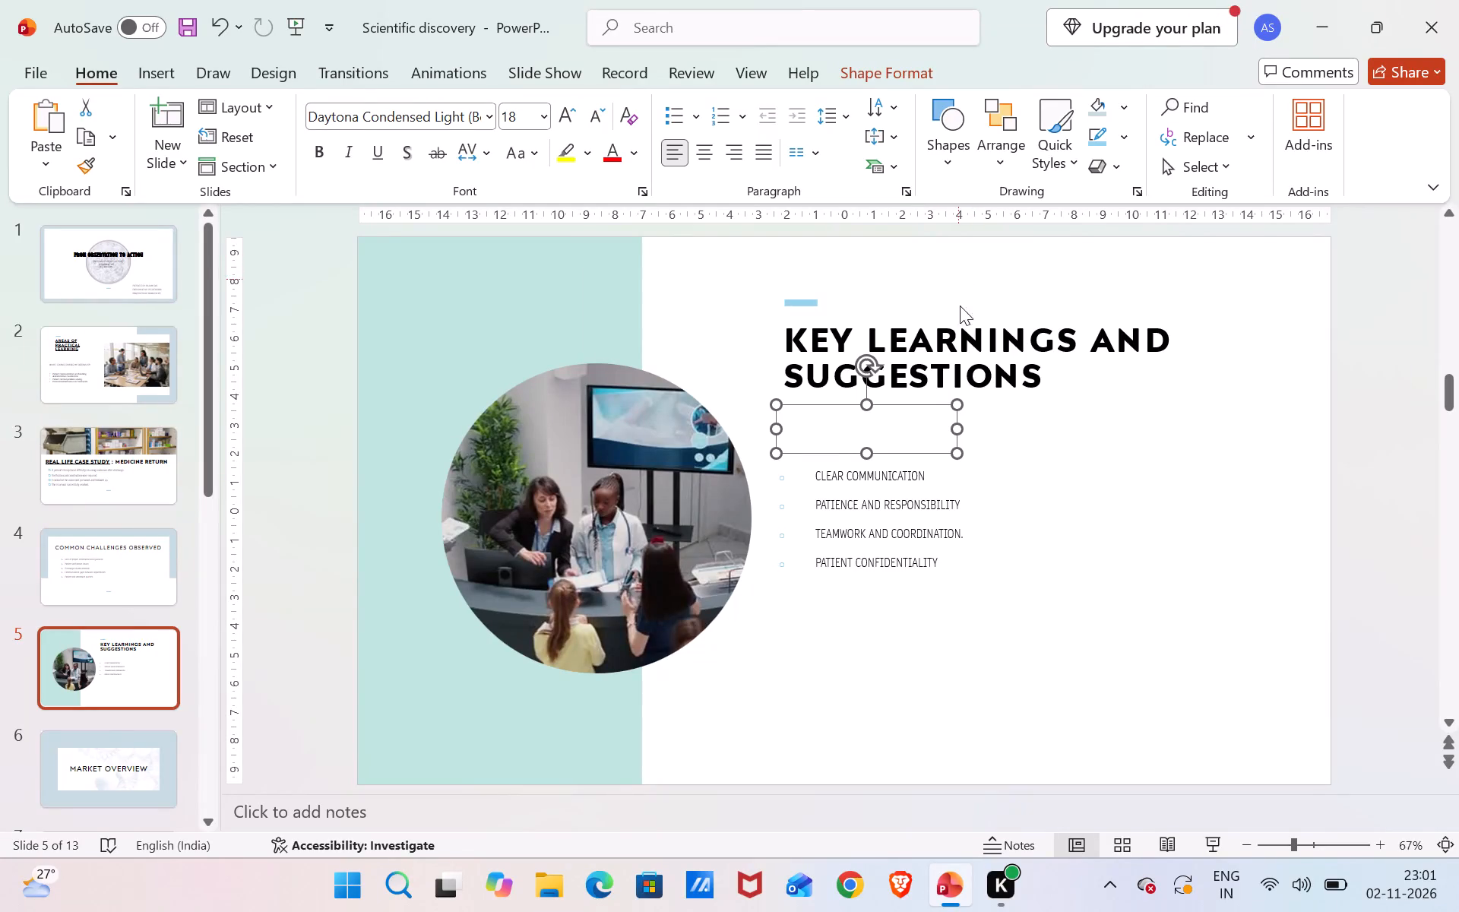
Begin the subheading in the empty text box above the bullets with the word "KEY" in capitals.
{"action": "key", "text": "k"}
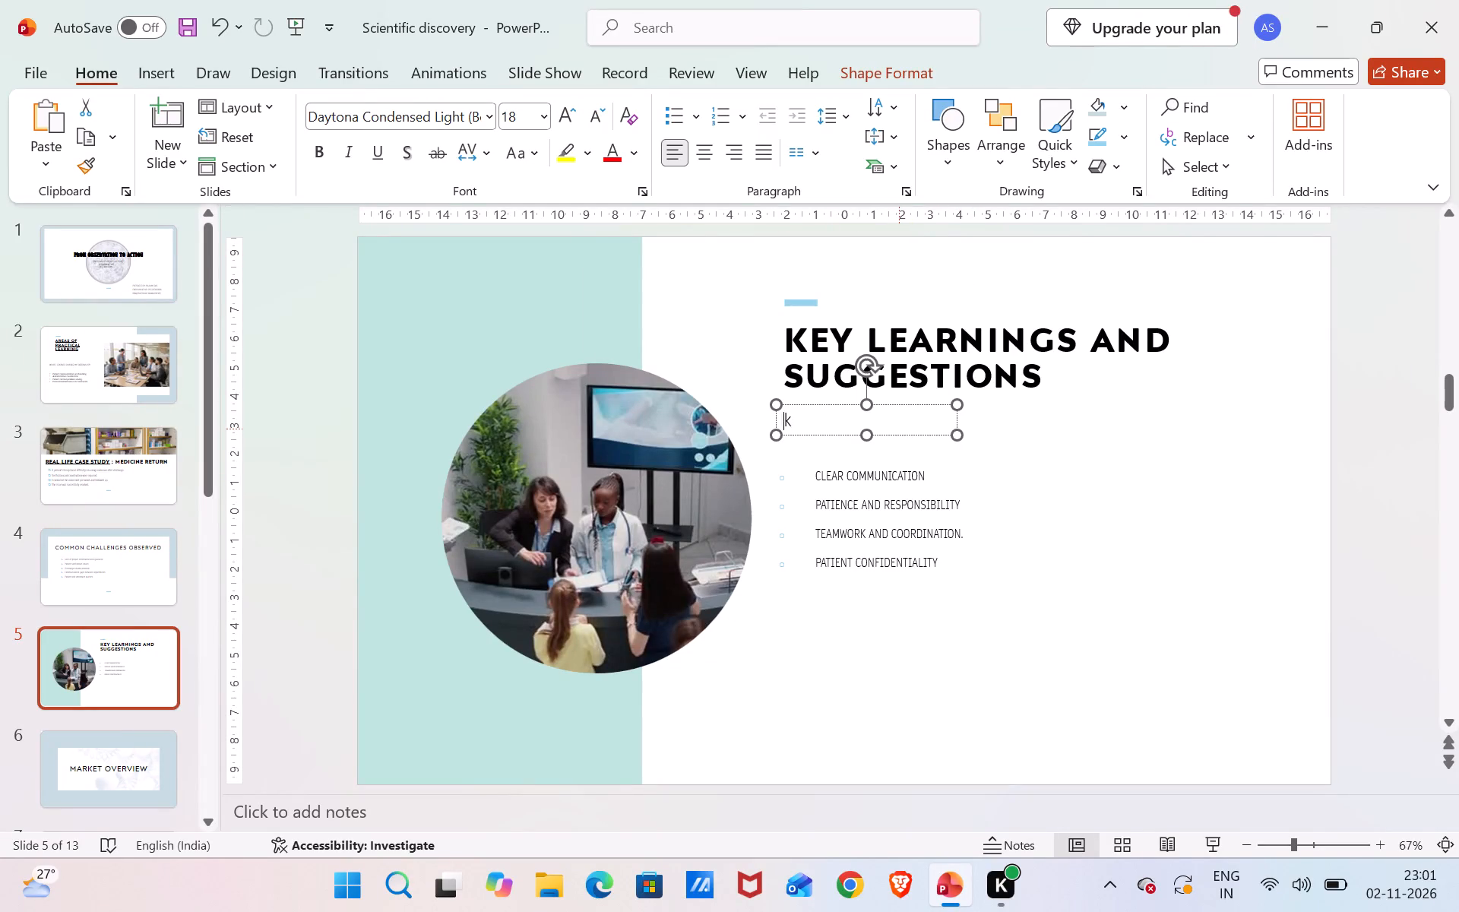
{"action": "type", "text": "ey"}
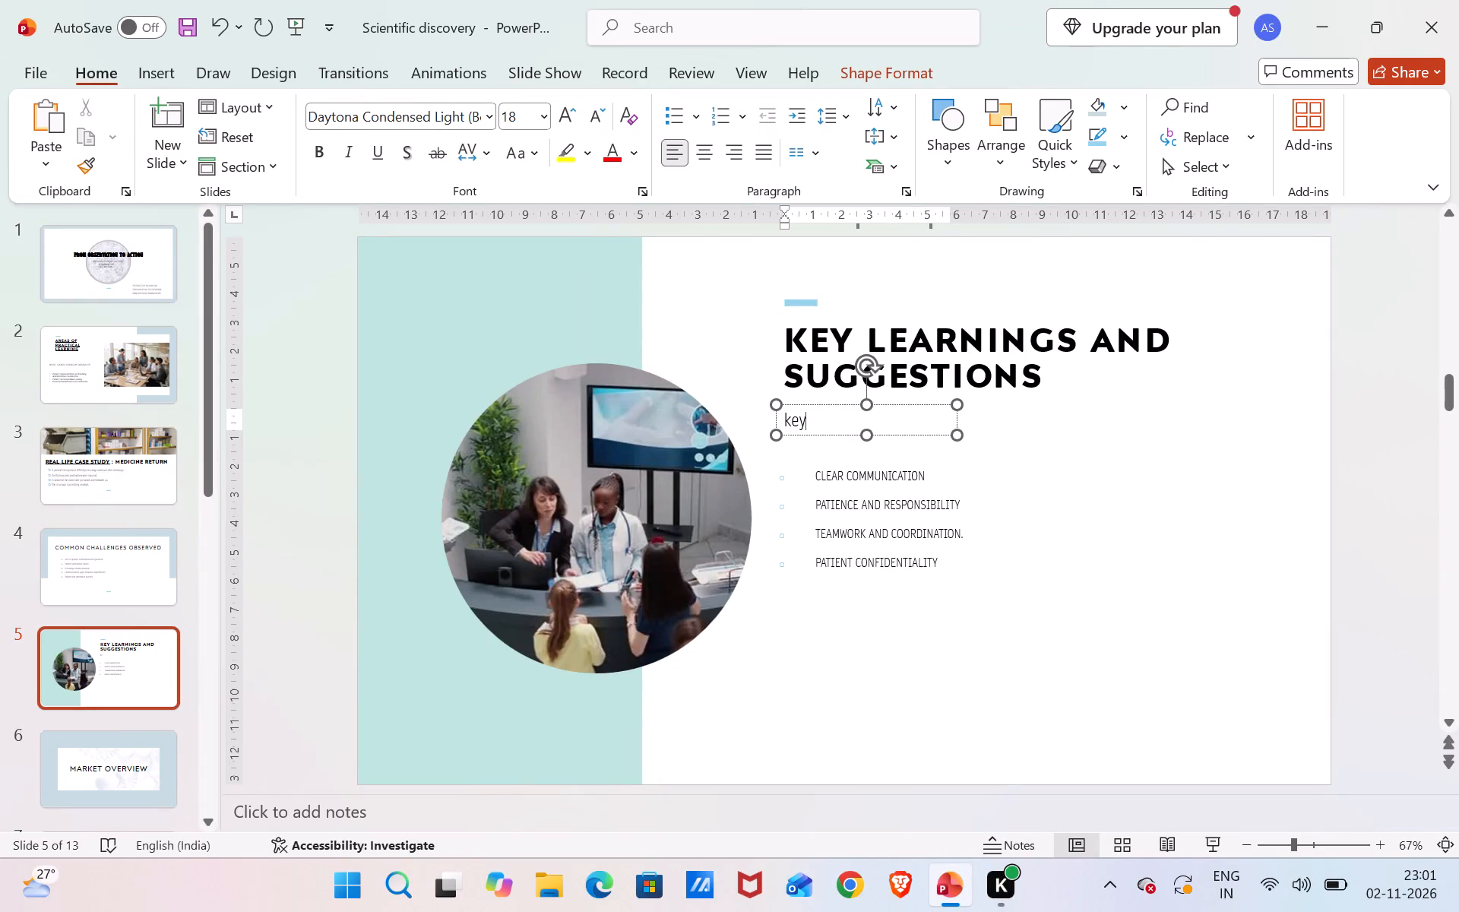
{"action": "key", "text": "space"}
{"action": "key", "text": "BackSpace"}
{"action": "key", "text": "BackSpace"}
{"action": "key", "text": "BackSpace"}
{"action": "type", "text": "EY"}
{"action": "key", "text": "space"}
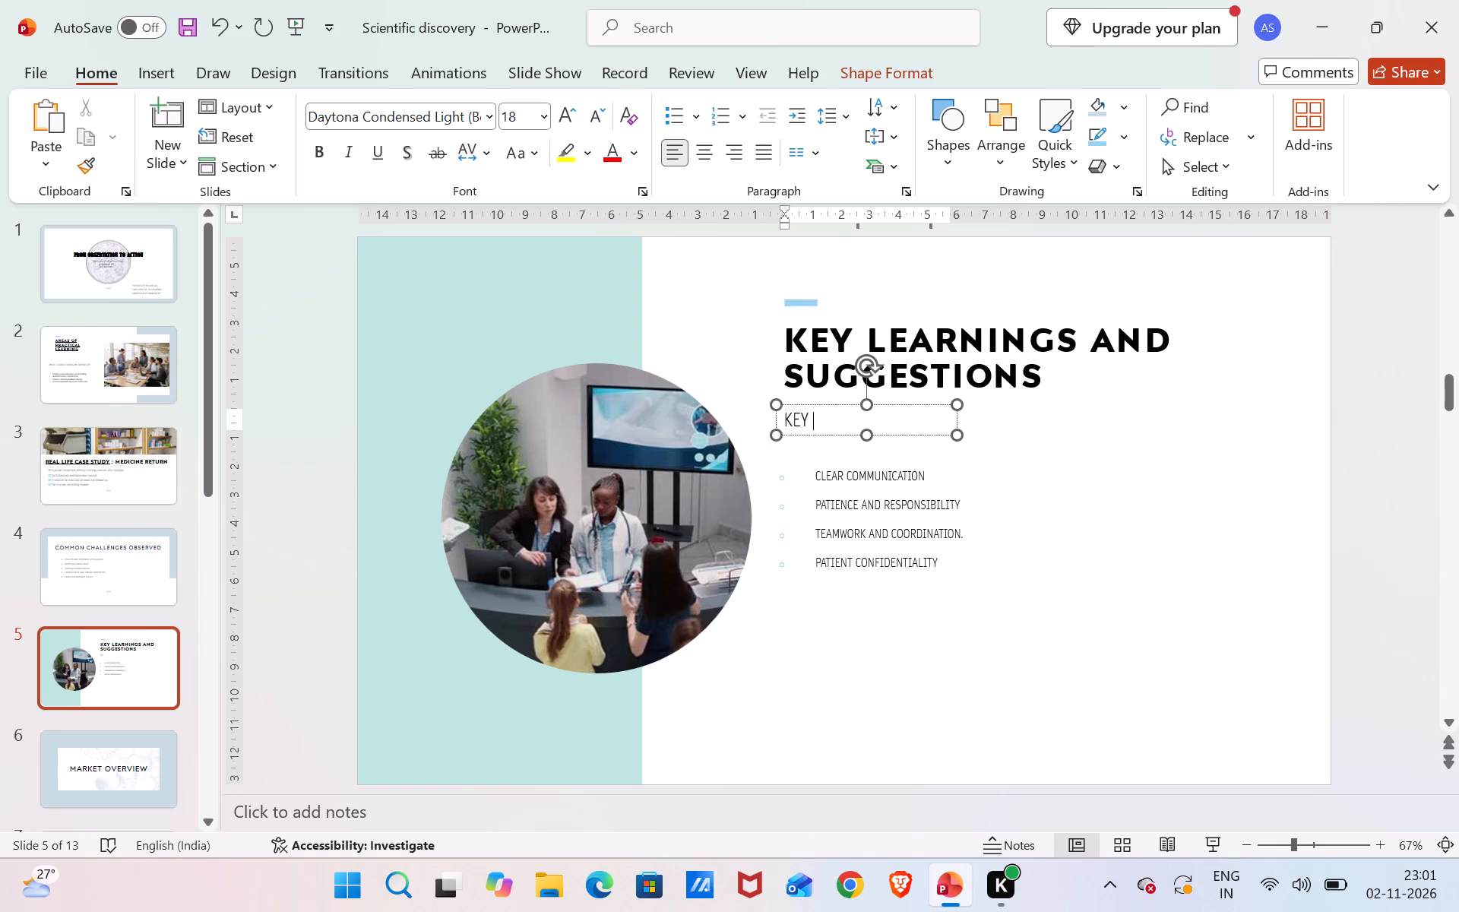
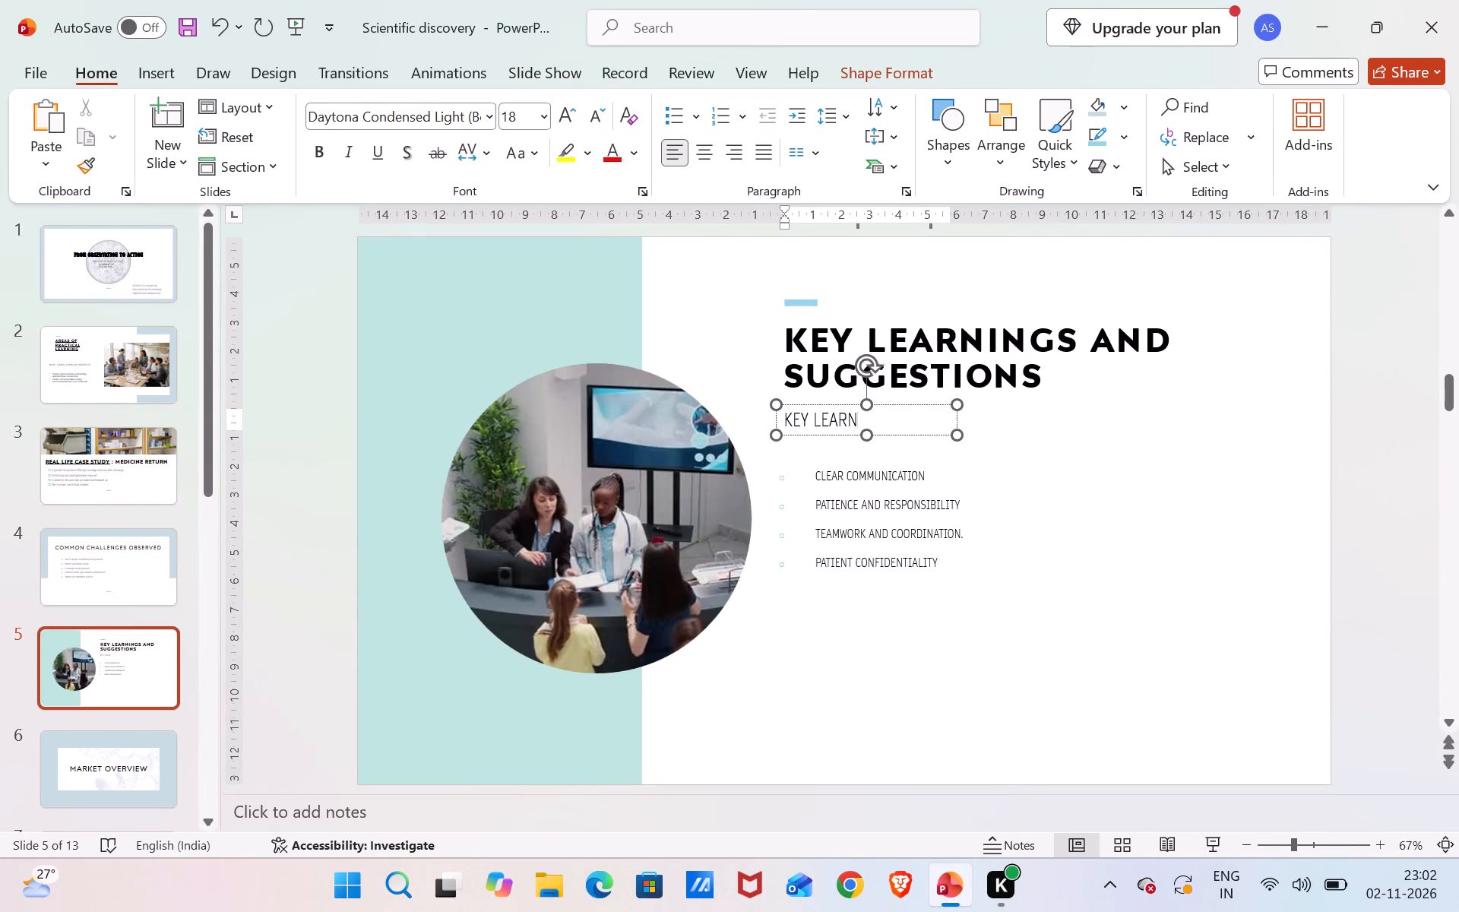
Complete the subheading above the bullets as "KEY LEARNING" and format it in bold Algerian.
{"action": "type", "text": "ING"}
{"action": "left_click_drag", "start_coordinate": [786, 423], "coordinate": [804, 421]}
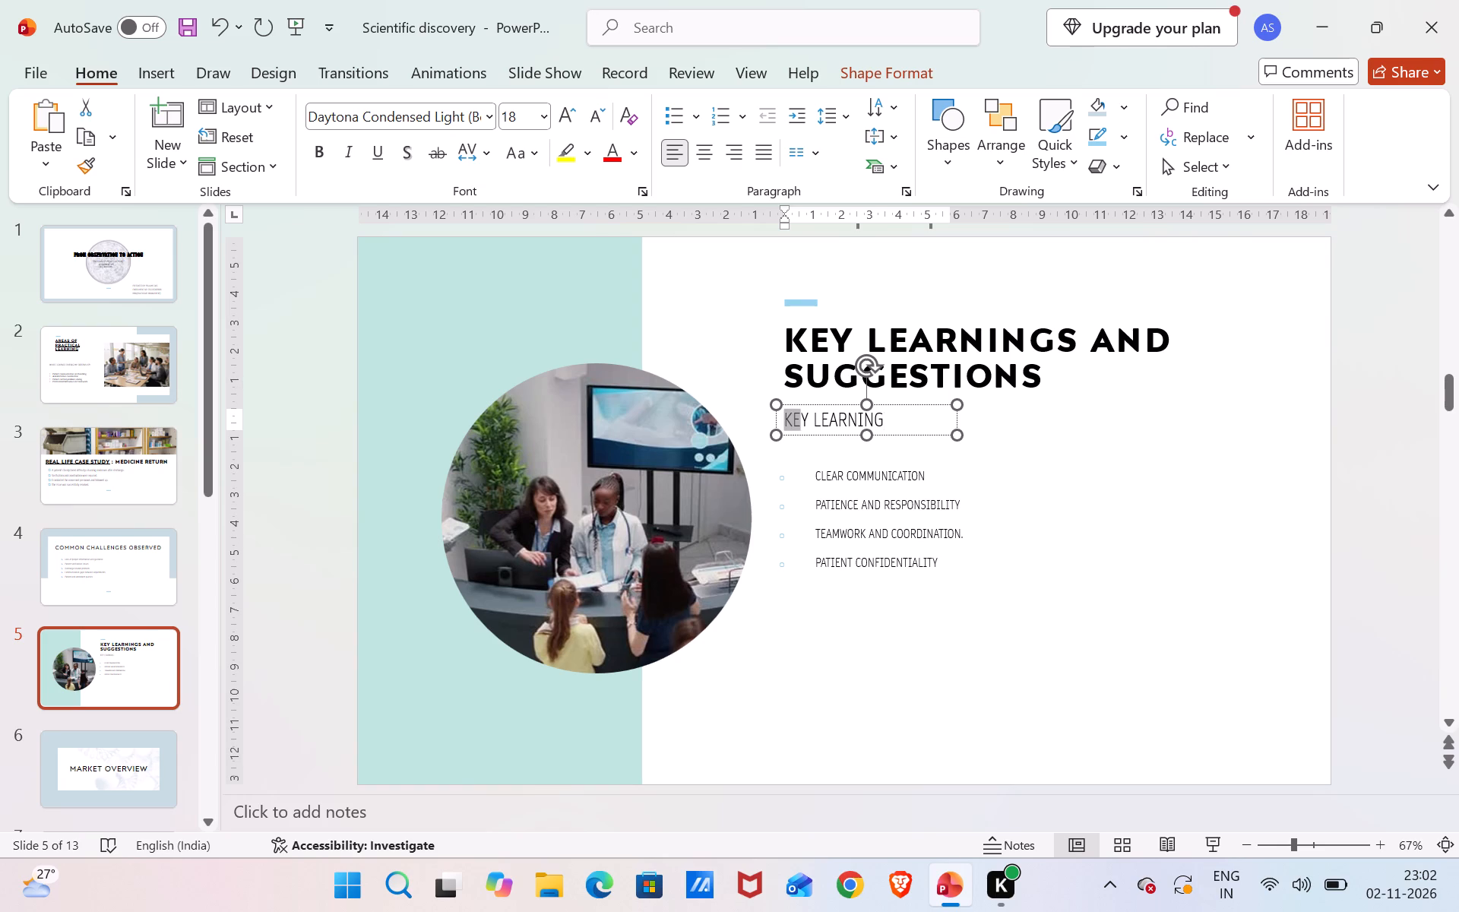
{"action": "left_click_drag", "start_coordinate": [804, 421], "coordinate": [926, 418]}
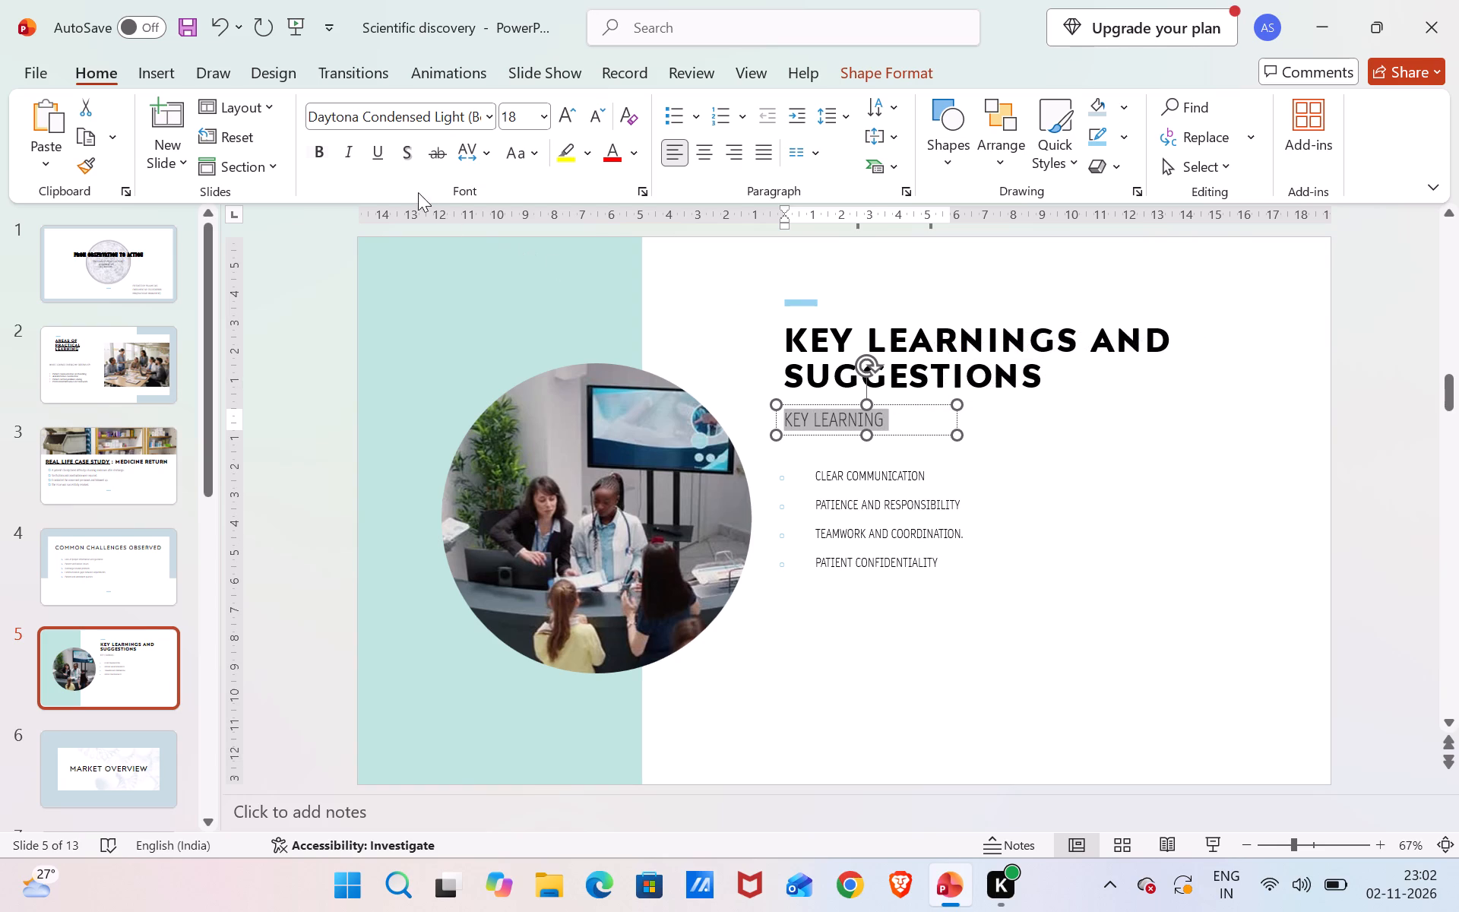
{"action": "left_click", "coordinate": [315, 146]}
{"action": "left_click", "coordinate": [488, 117]}
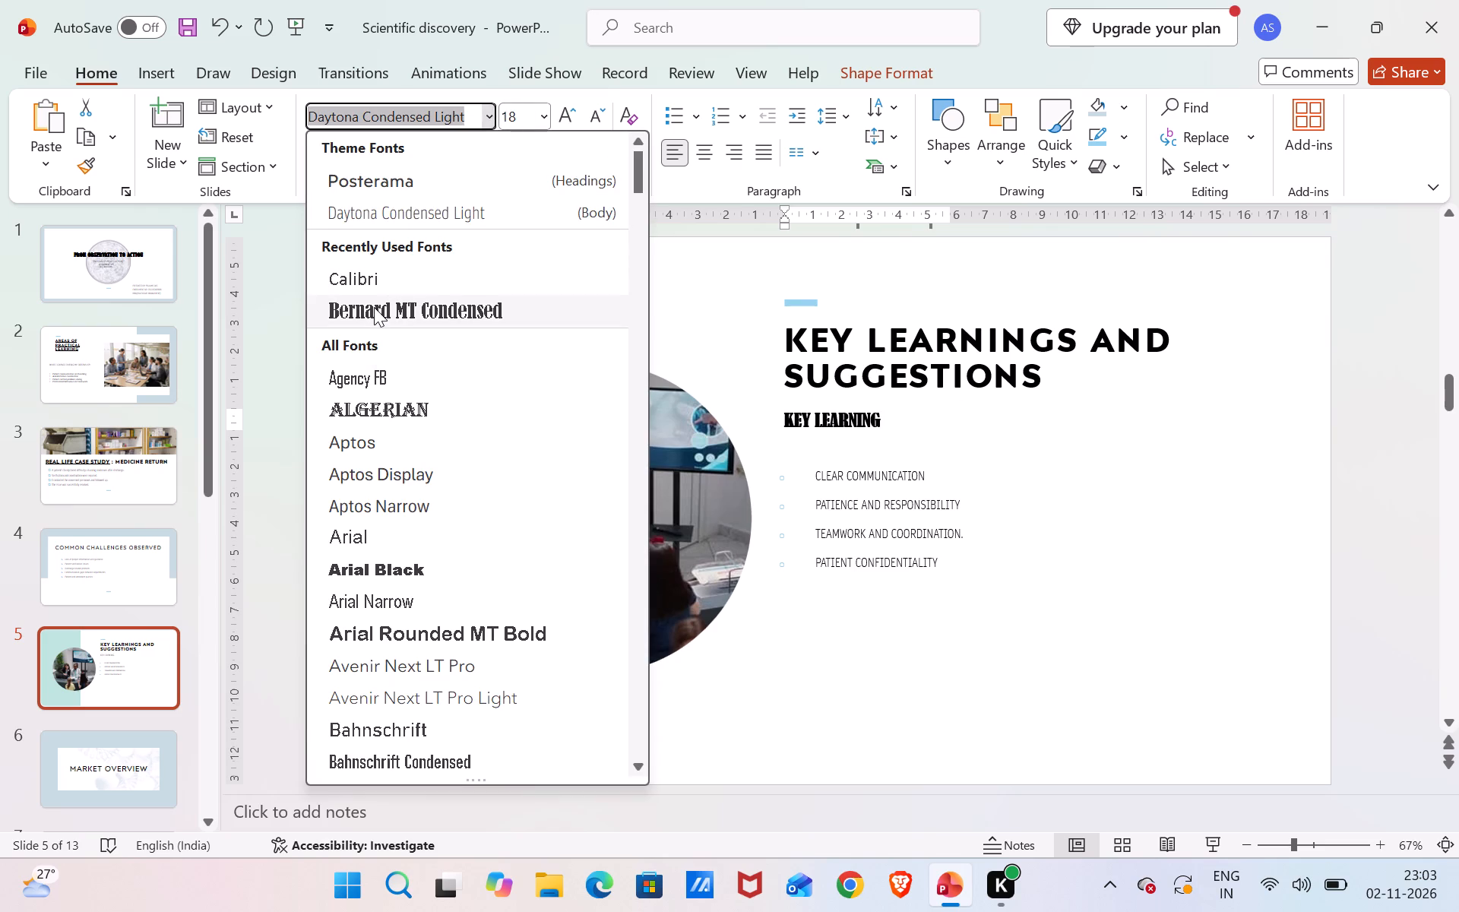
{"action": "left_click", "coordinate": [356, 404]}
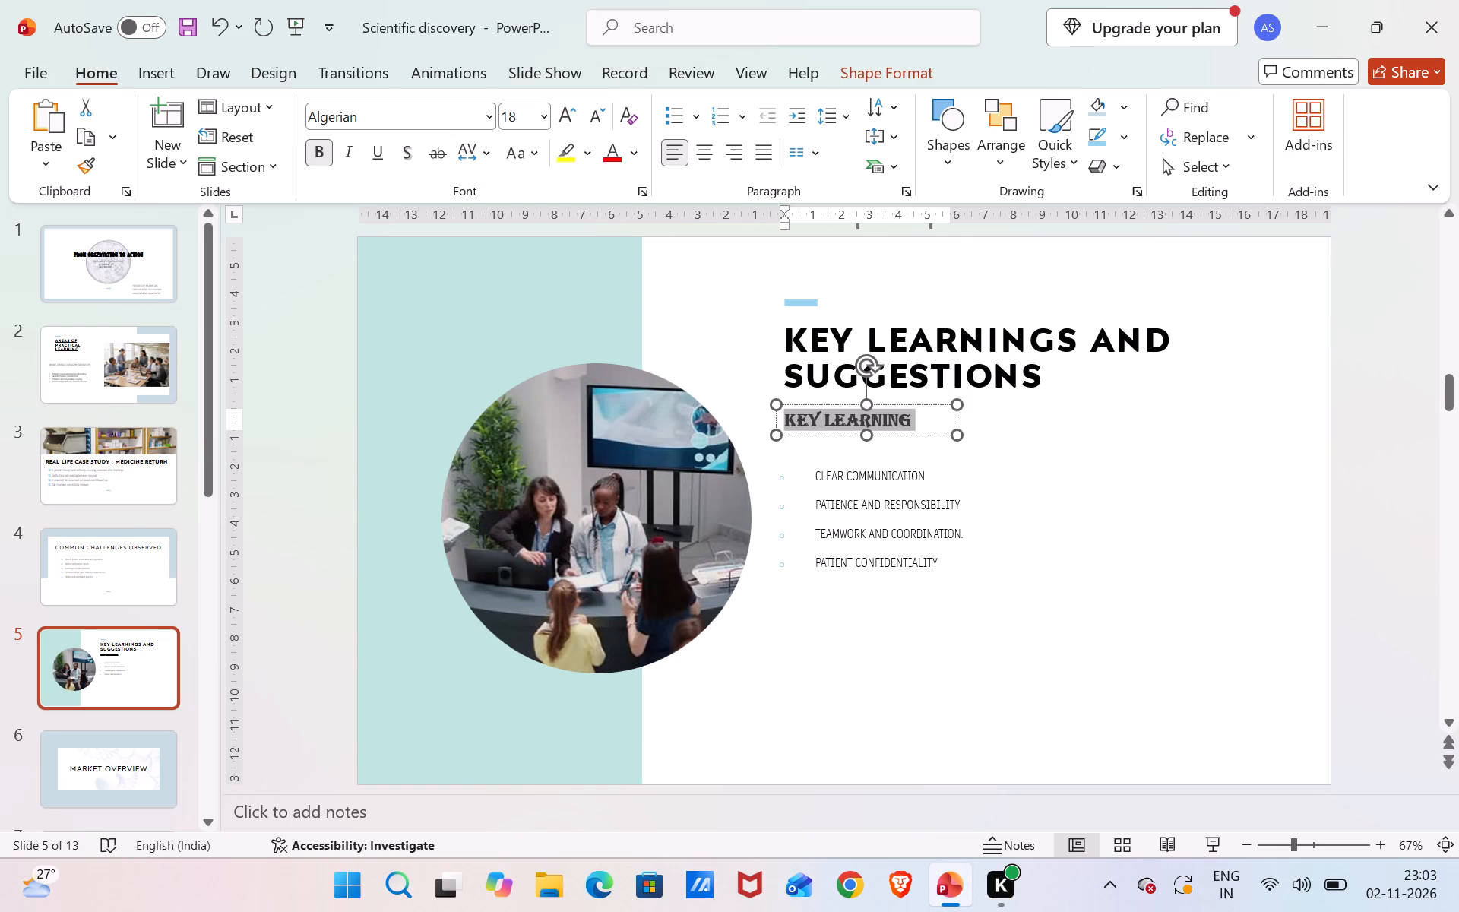
Move the bulleted list up so it sits directly beneath the "KEY LEARNING" subheading.
{"action": "left_click", "coordinate": [900, 508]}
{"action": "left_click_drag", "start_coordinate": [929, 466], "coordinate": [931, 461]}
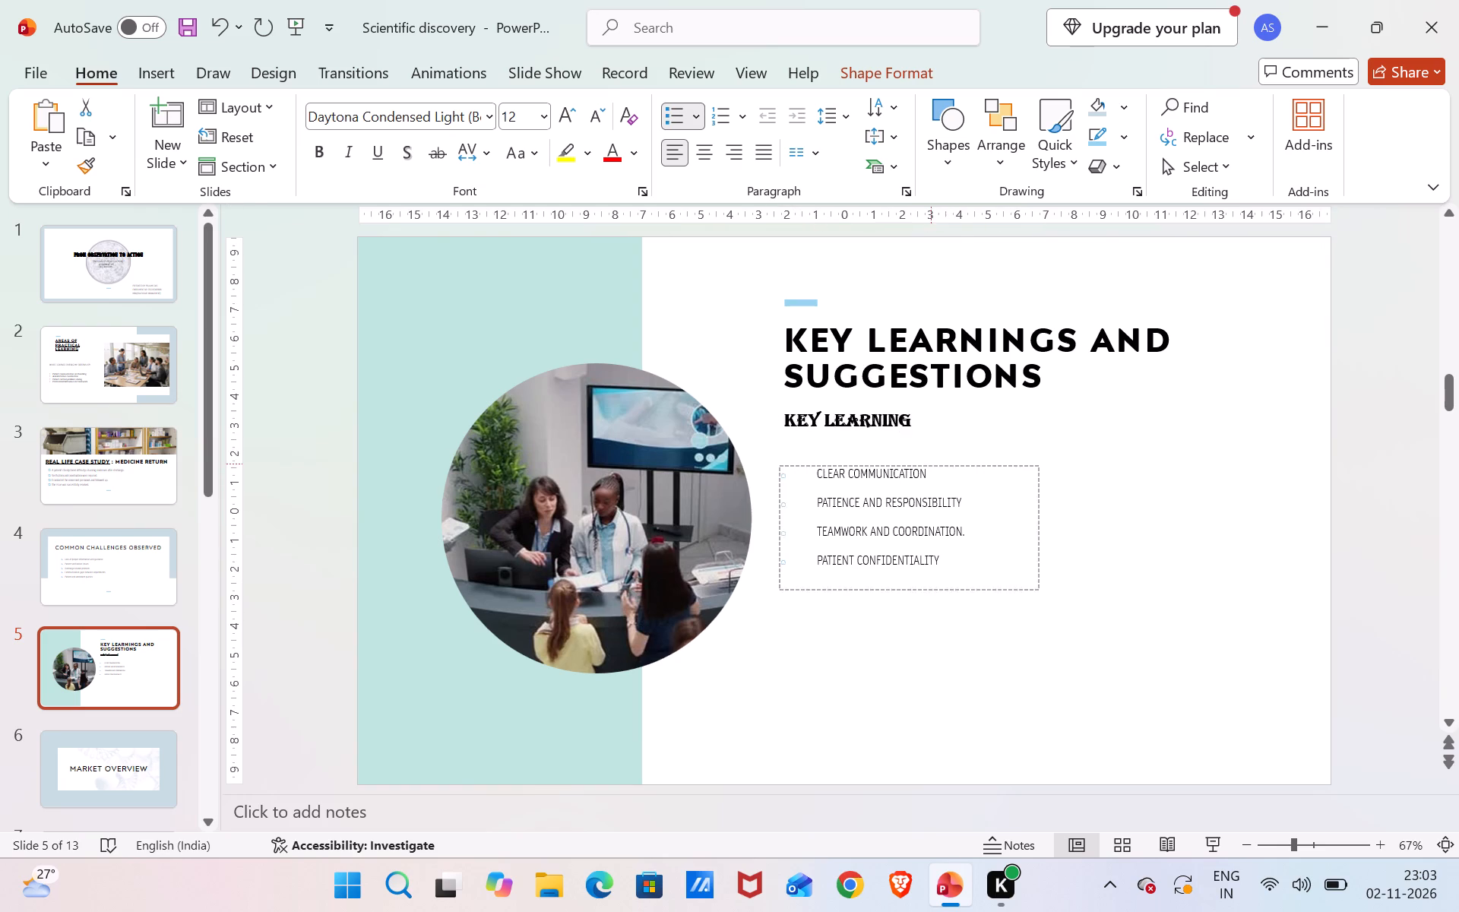
{"action": "left_click_drag", "start_coordinate": [931, 461], "coordinate": [921, 435]}
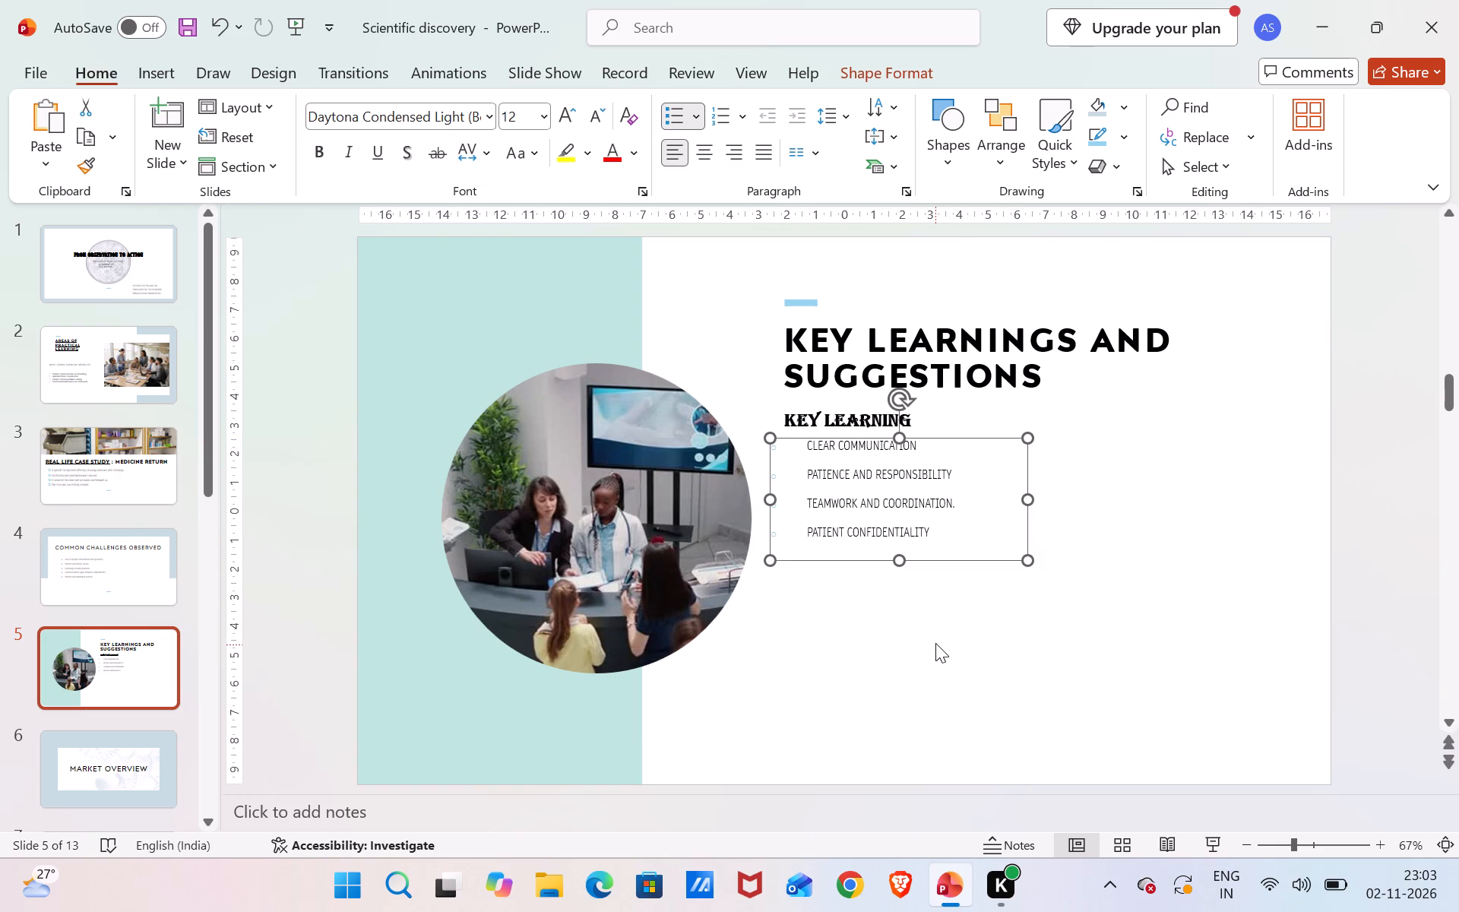
{"action": "left_click", "coordinate": [935, 643]}
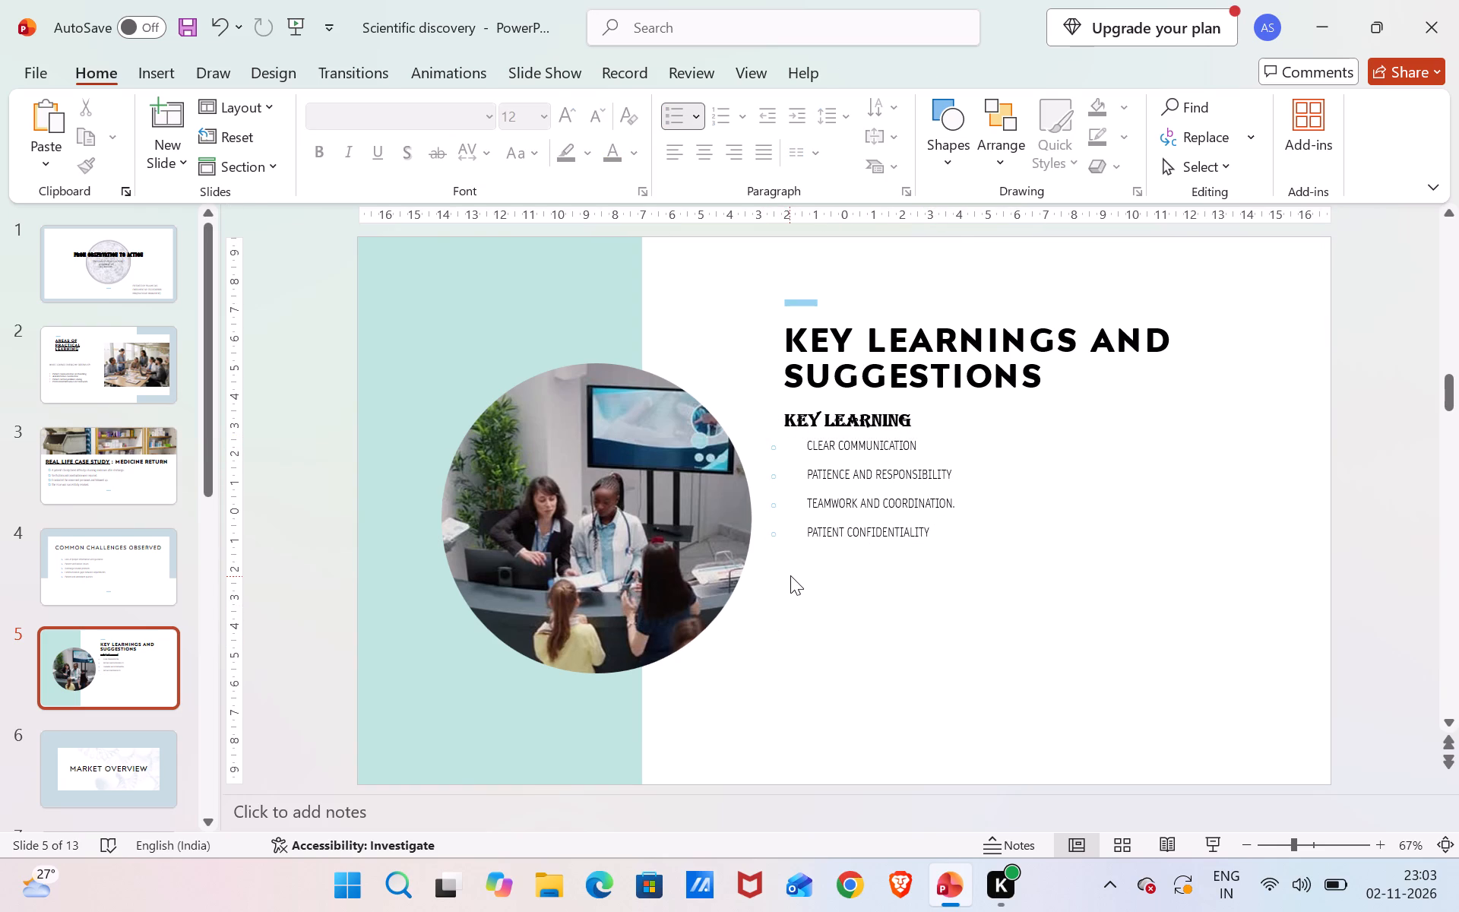
Insert a text box below the bulleted list containing the subheading "SUGGESTIONS".
{"action": "left_click", "coordinate": [149, 73]}
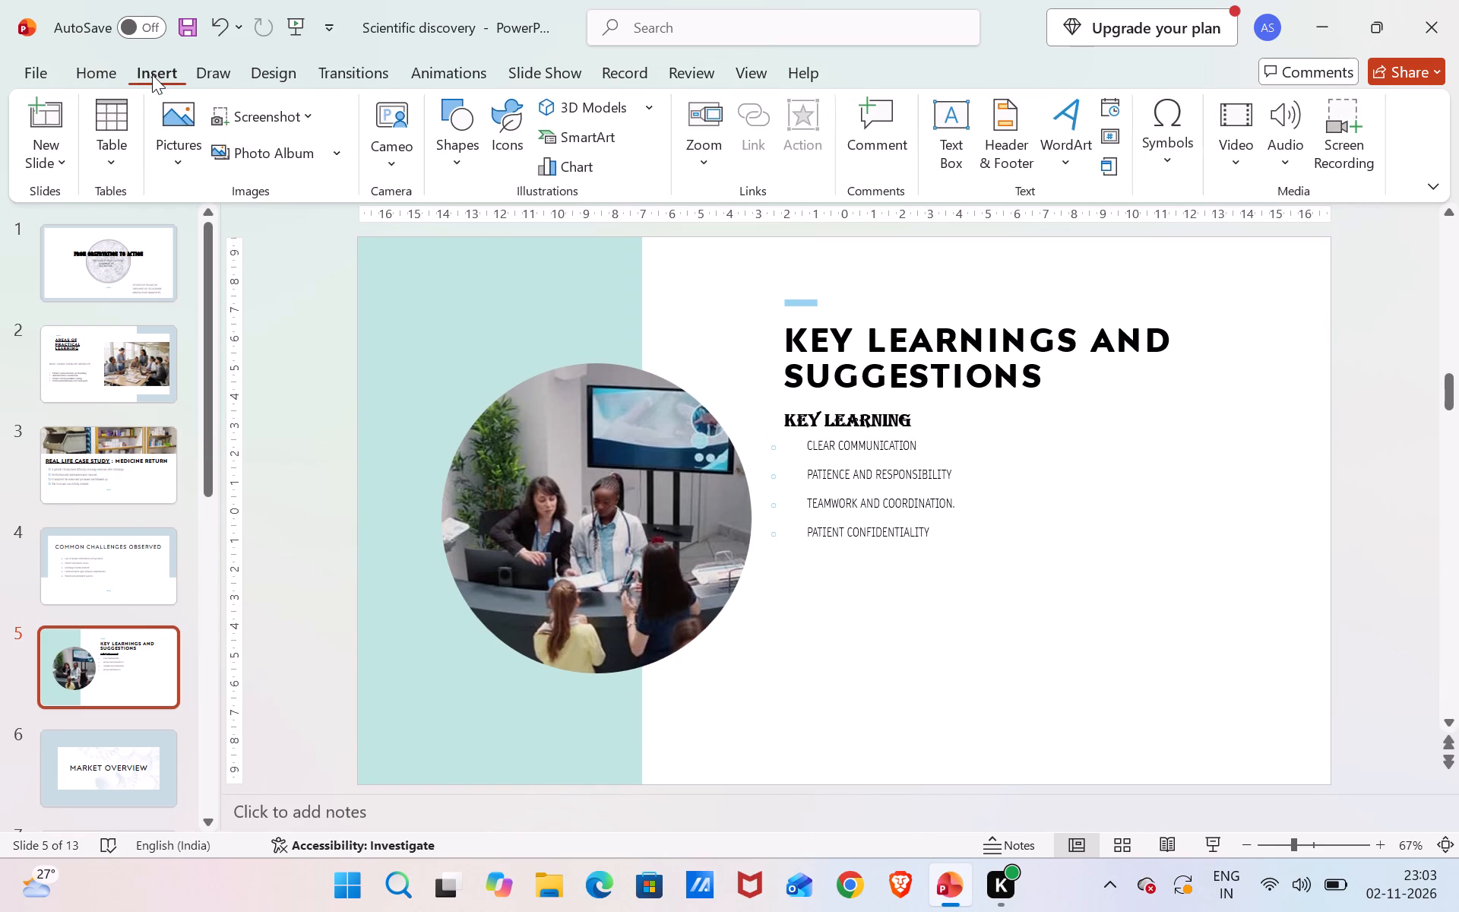
{"action": "left_click", "coordinate": [952, 128]}
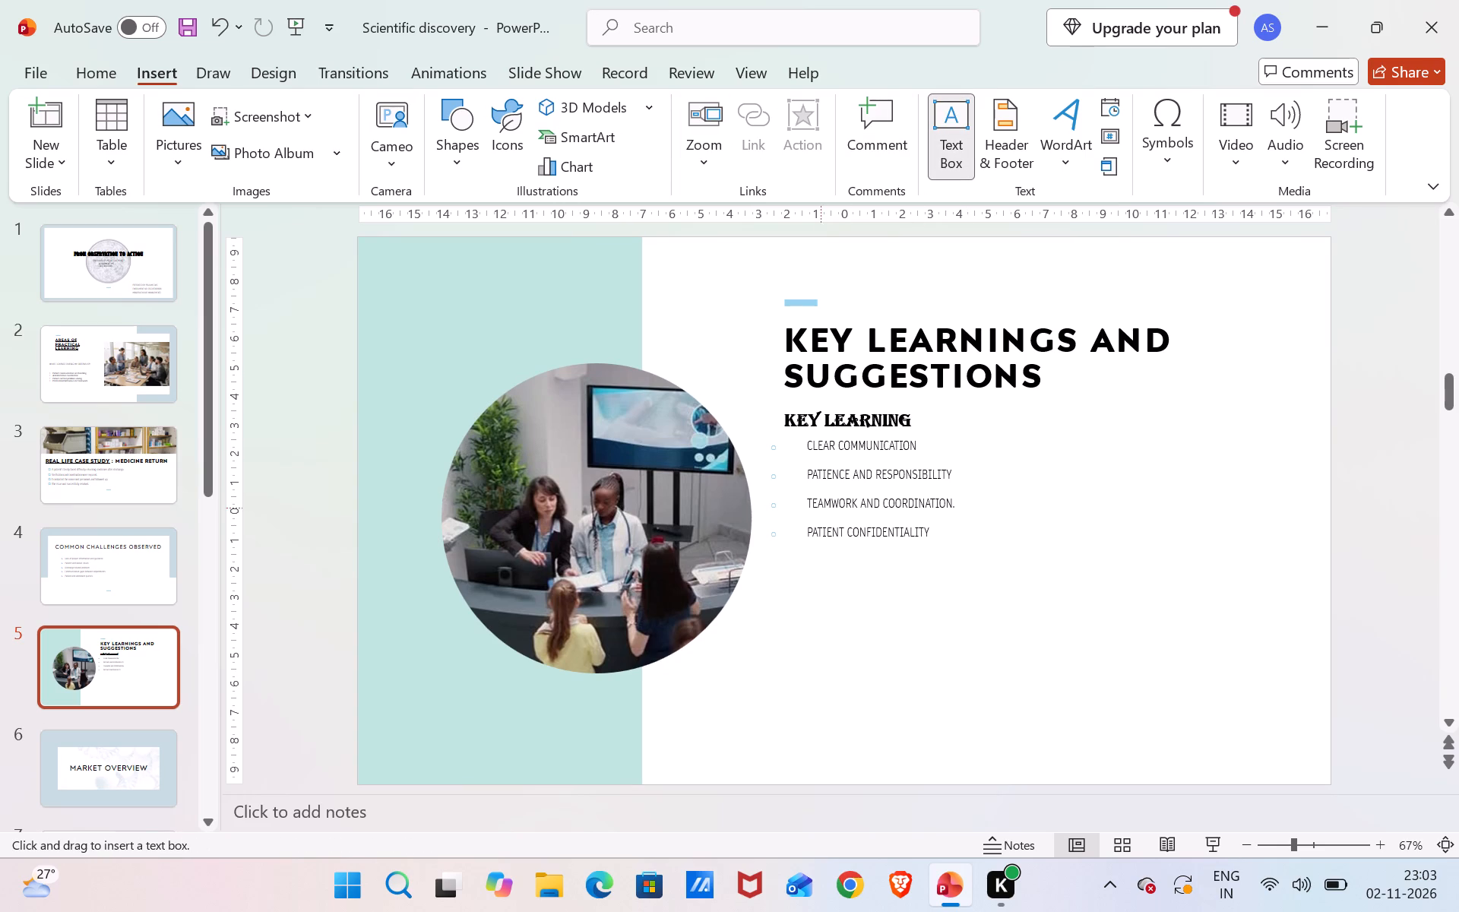
{"action": "left_click_drag", "start_coordinate": [785, 562], "coordinate": [942, 597]}
{"action": "left_click_drag", "start_coordinate": [942, 597], "coordinate": [949, 600]}
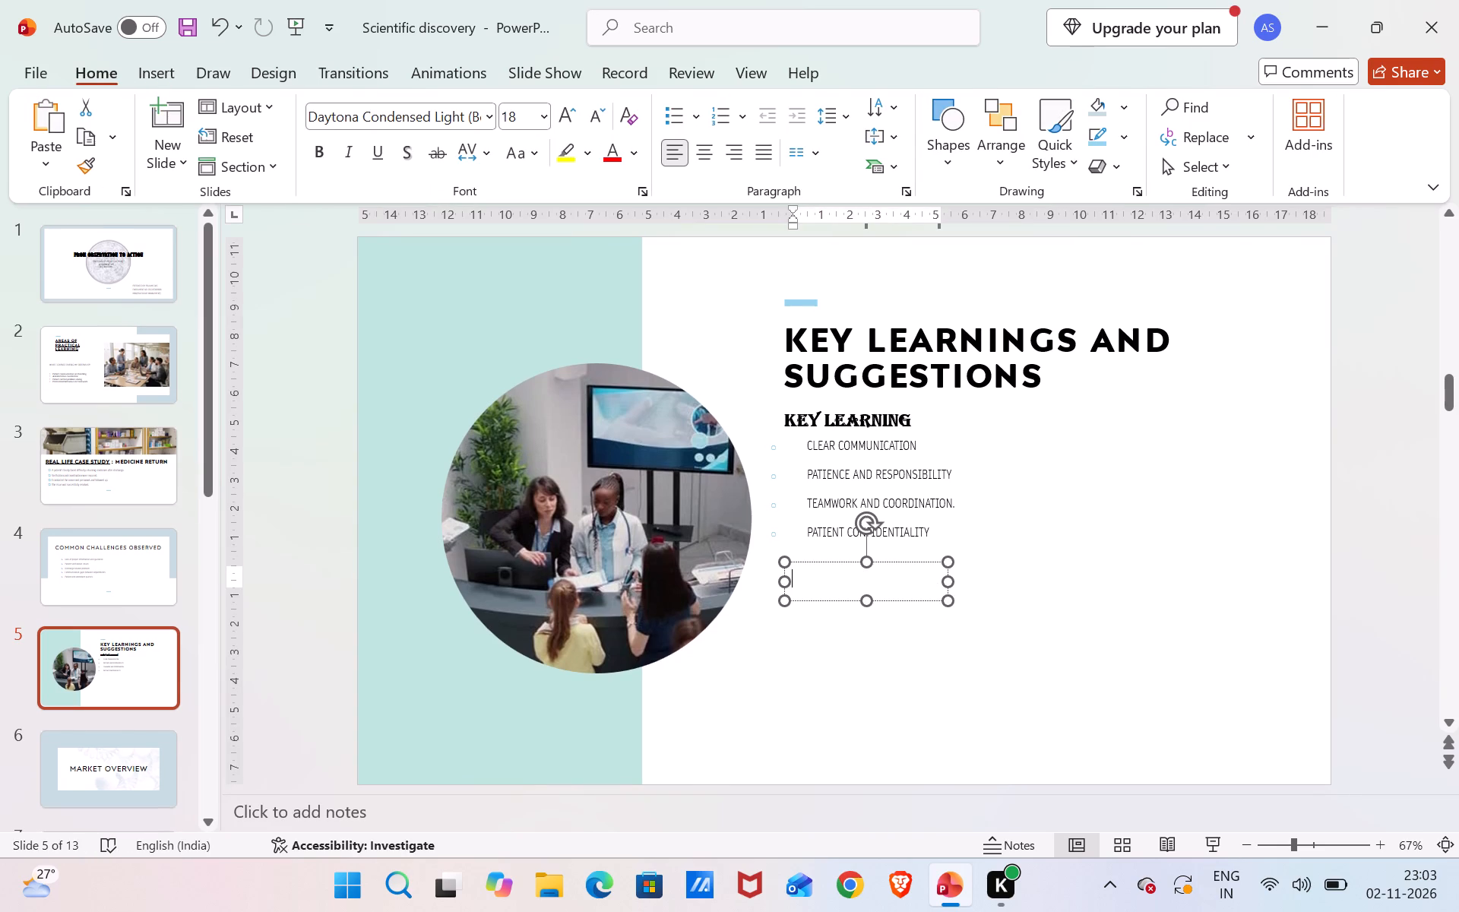
{"action": "type", "text": "SU"}
{"action": "type", "text": "GGES"}
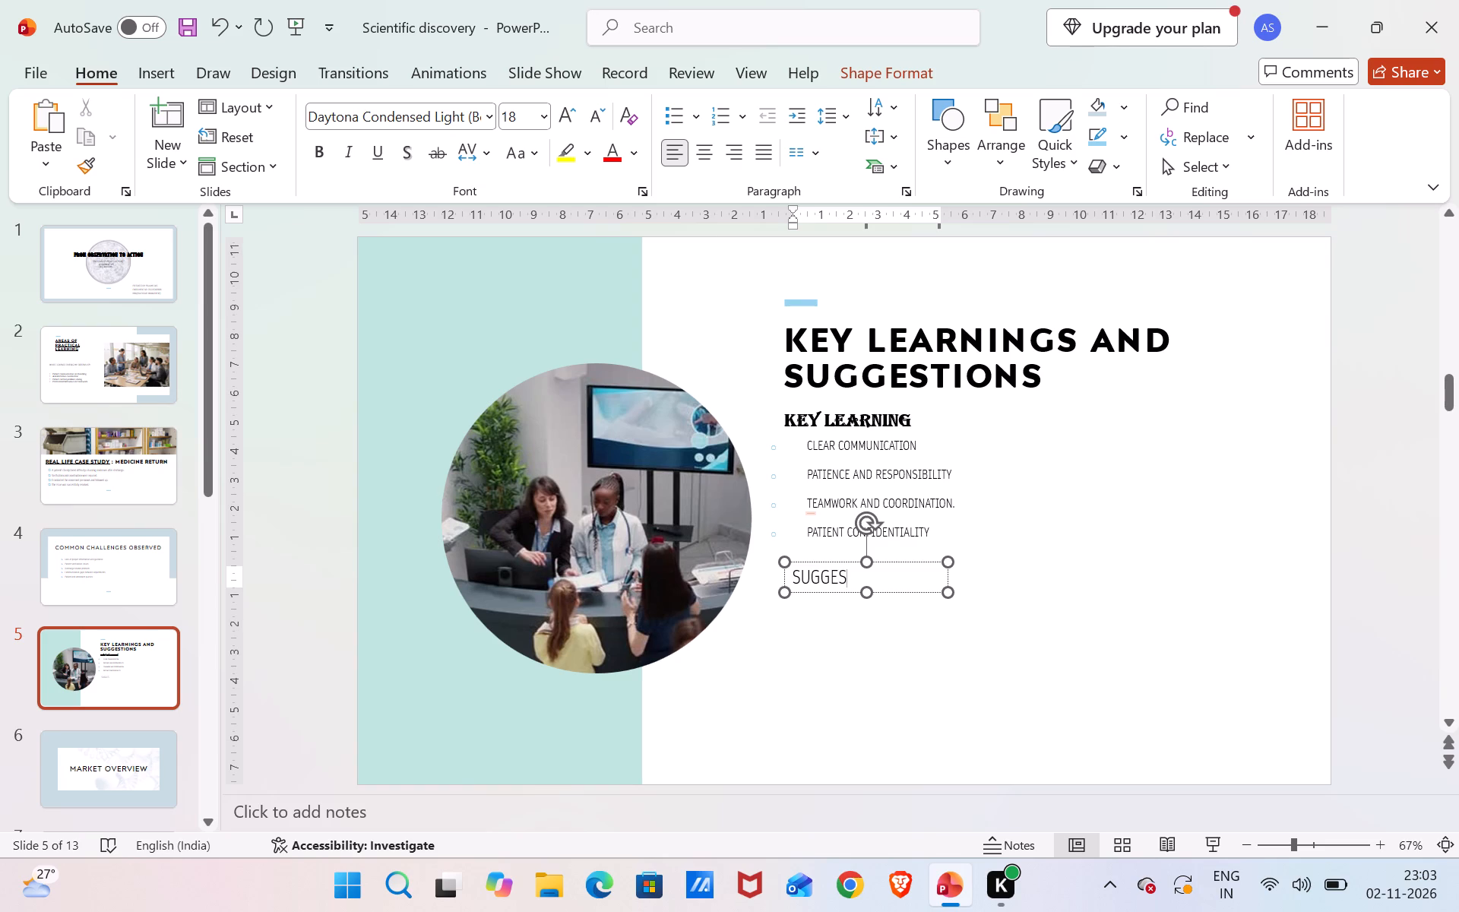
{"action": "type", "text": "TION"}
{"action": "key", "text": "s"}
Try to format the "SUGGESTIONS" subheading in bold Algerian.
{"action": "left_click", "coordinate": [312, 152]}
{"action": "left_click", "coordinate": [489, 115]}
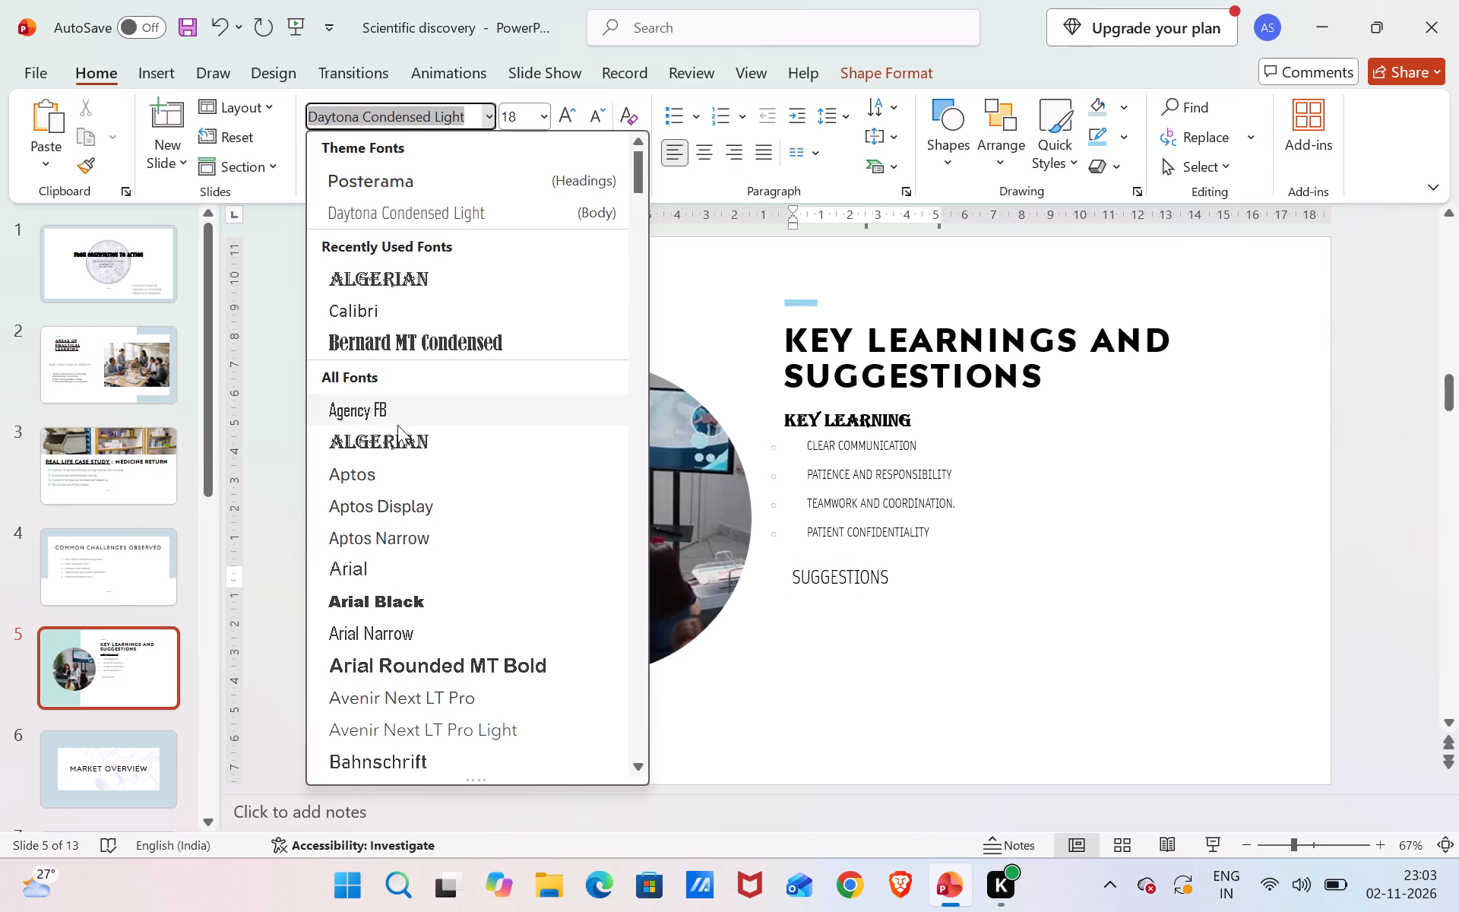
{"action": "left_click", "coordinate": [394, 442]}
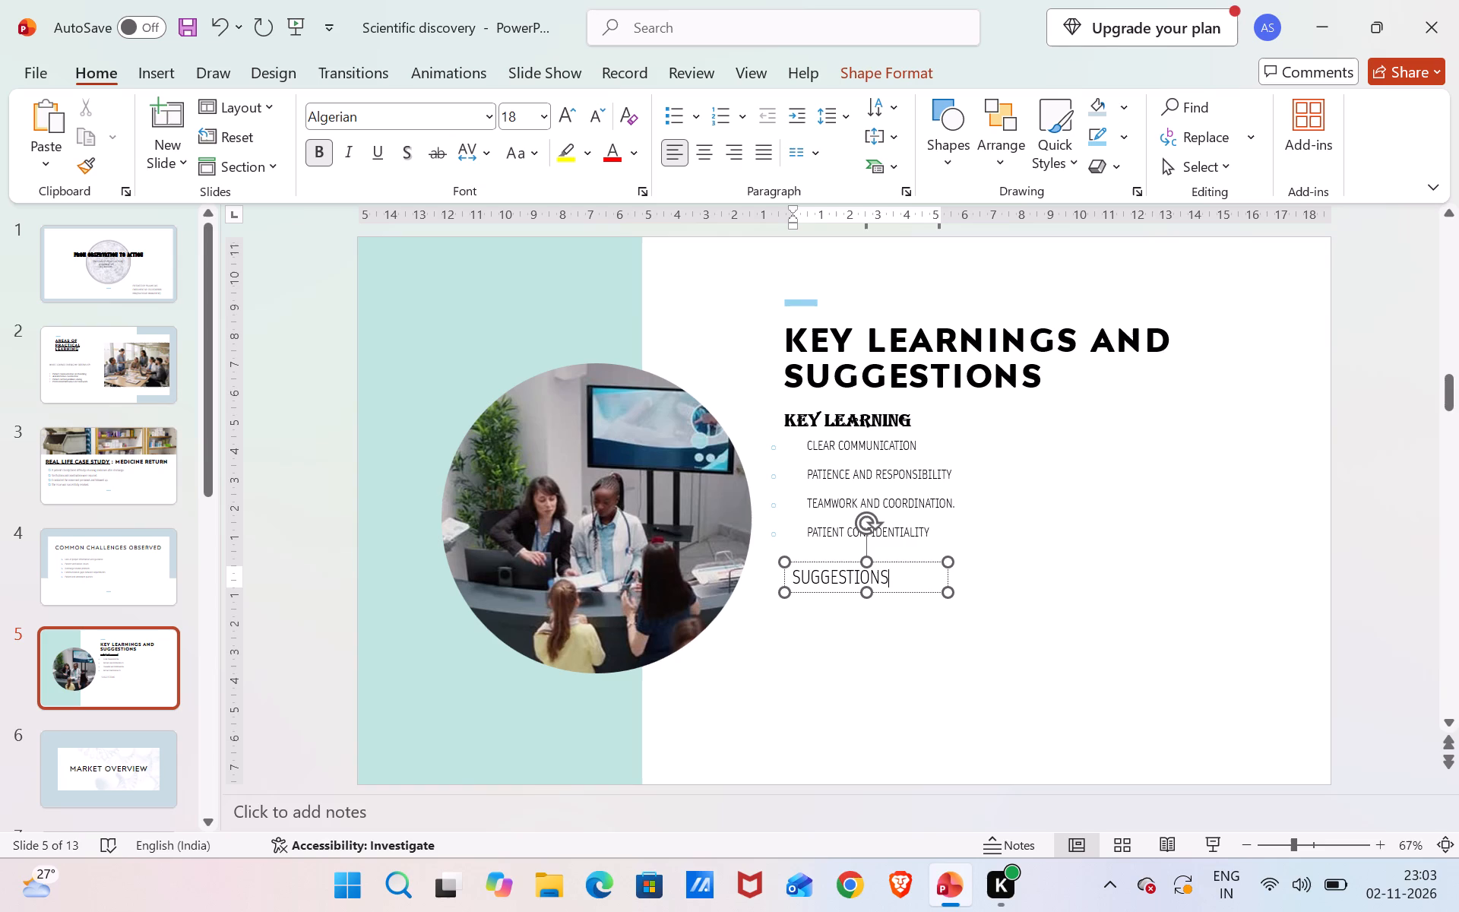
Format the full text of the "SUGGESTIONS" subheading in bold Algerian.
{"action": "left_click_drag", "start_coordinate": [793, 569], "coordinate": [913, 580]}
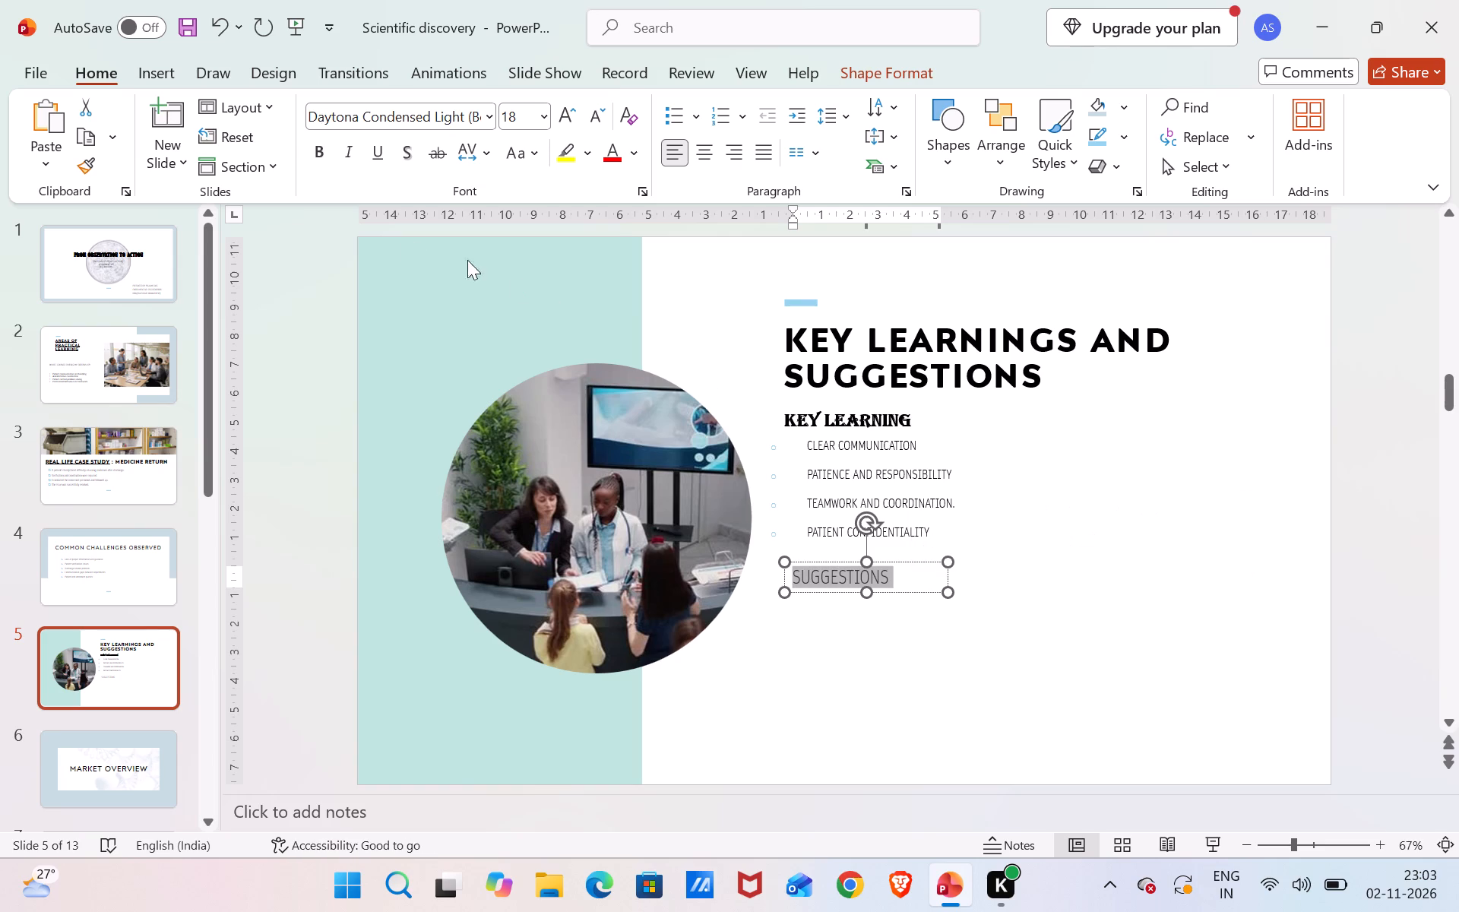
{"action": "left_click", "coordinate": [315, 154]}
{"action": "left_click", "coordinate": [489, 110]}
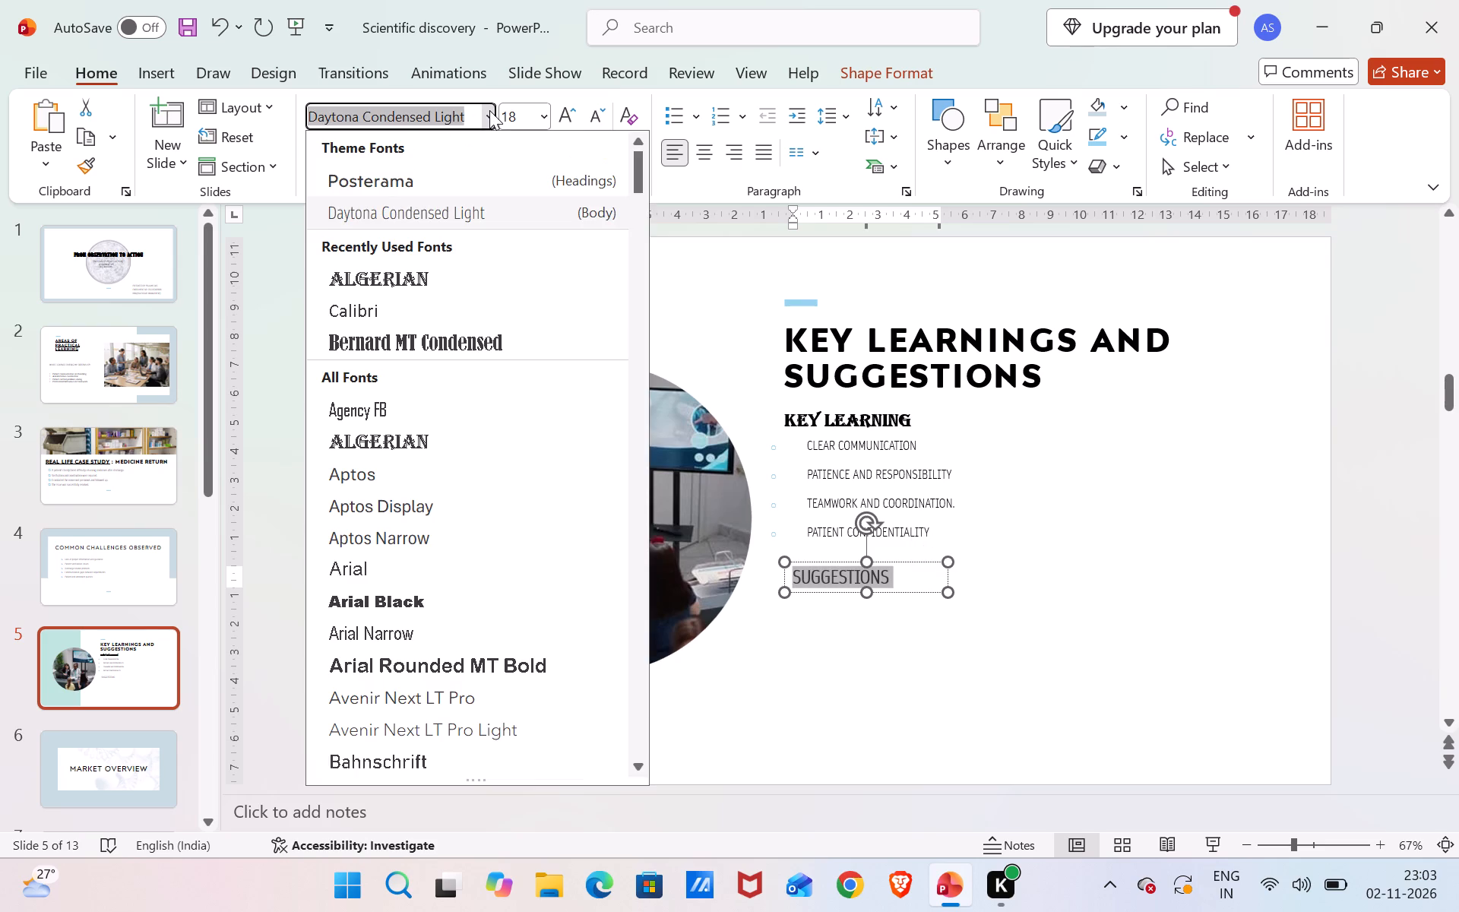
{"action": "left_click", "coordinate": [421, 437]}
{"action": "left_click", "coordinate": [830, 610]}
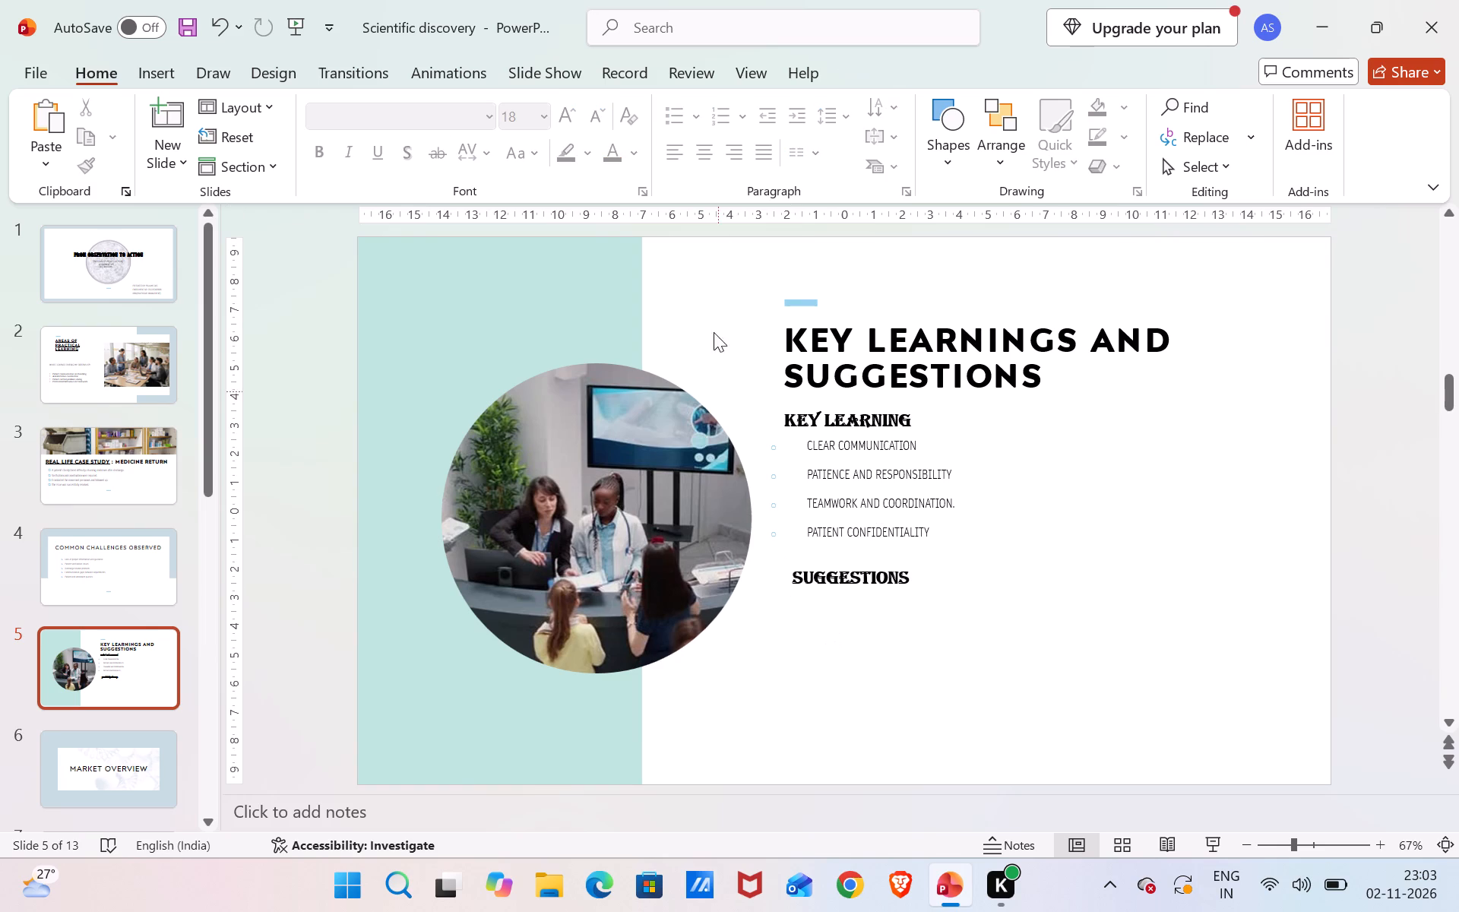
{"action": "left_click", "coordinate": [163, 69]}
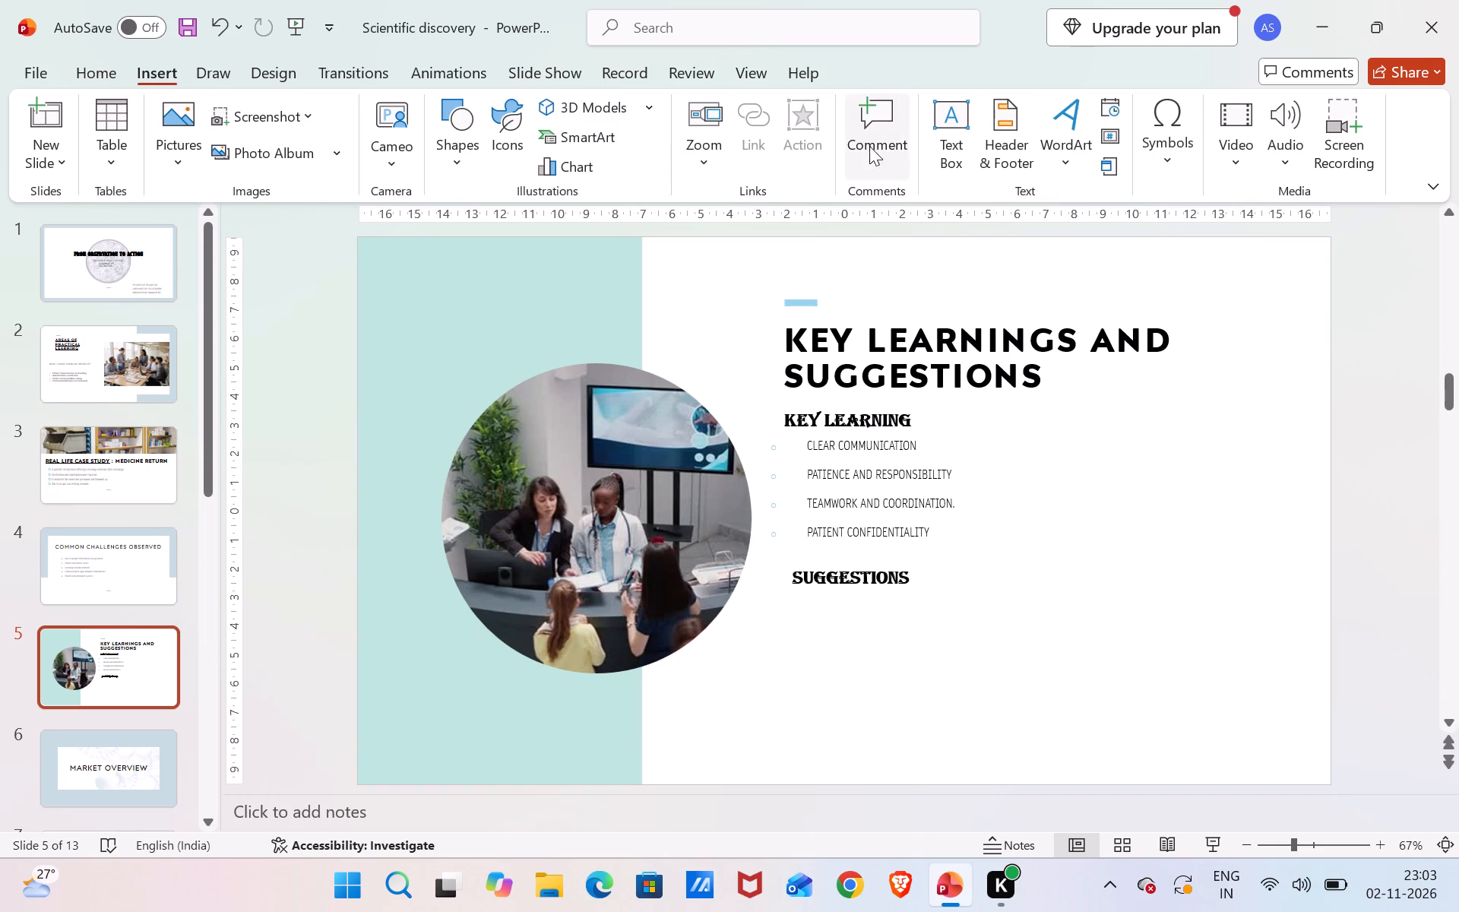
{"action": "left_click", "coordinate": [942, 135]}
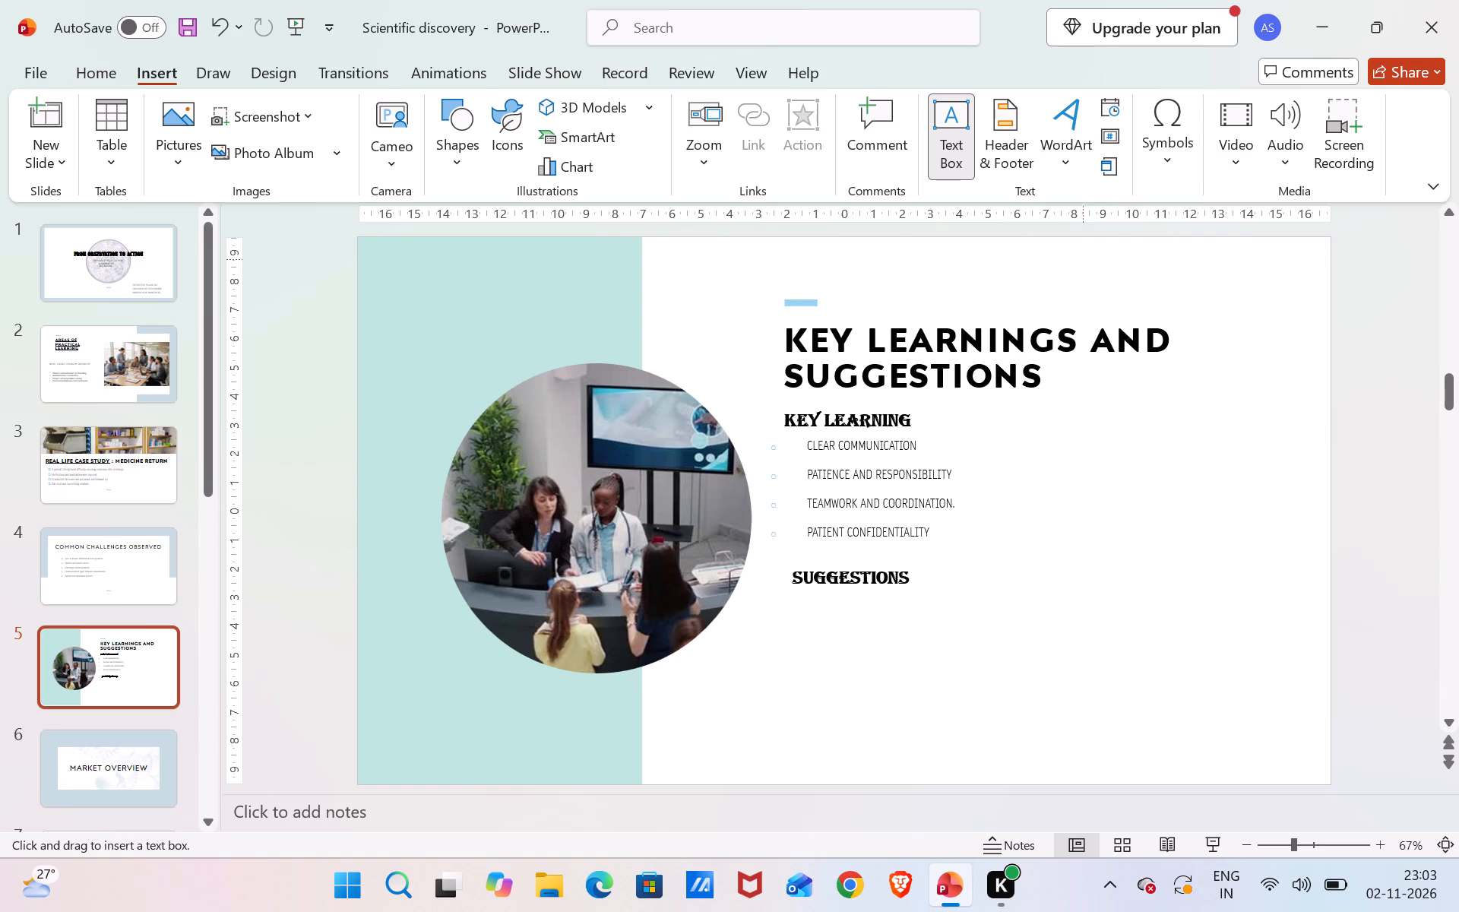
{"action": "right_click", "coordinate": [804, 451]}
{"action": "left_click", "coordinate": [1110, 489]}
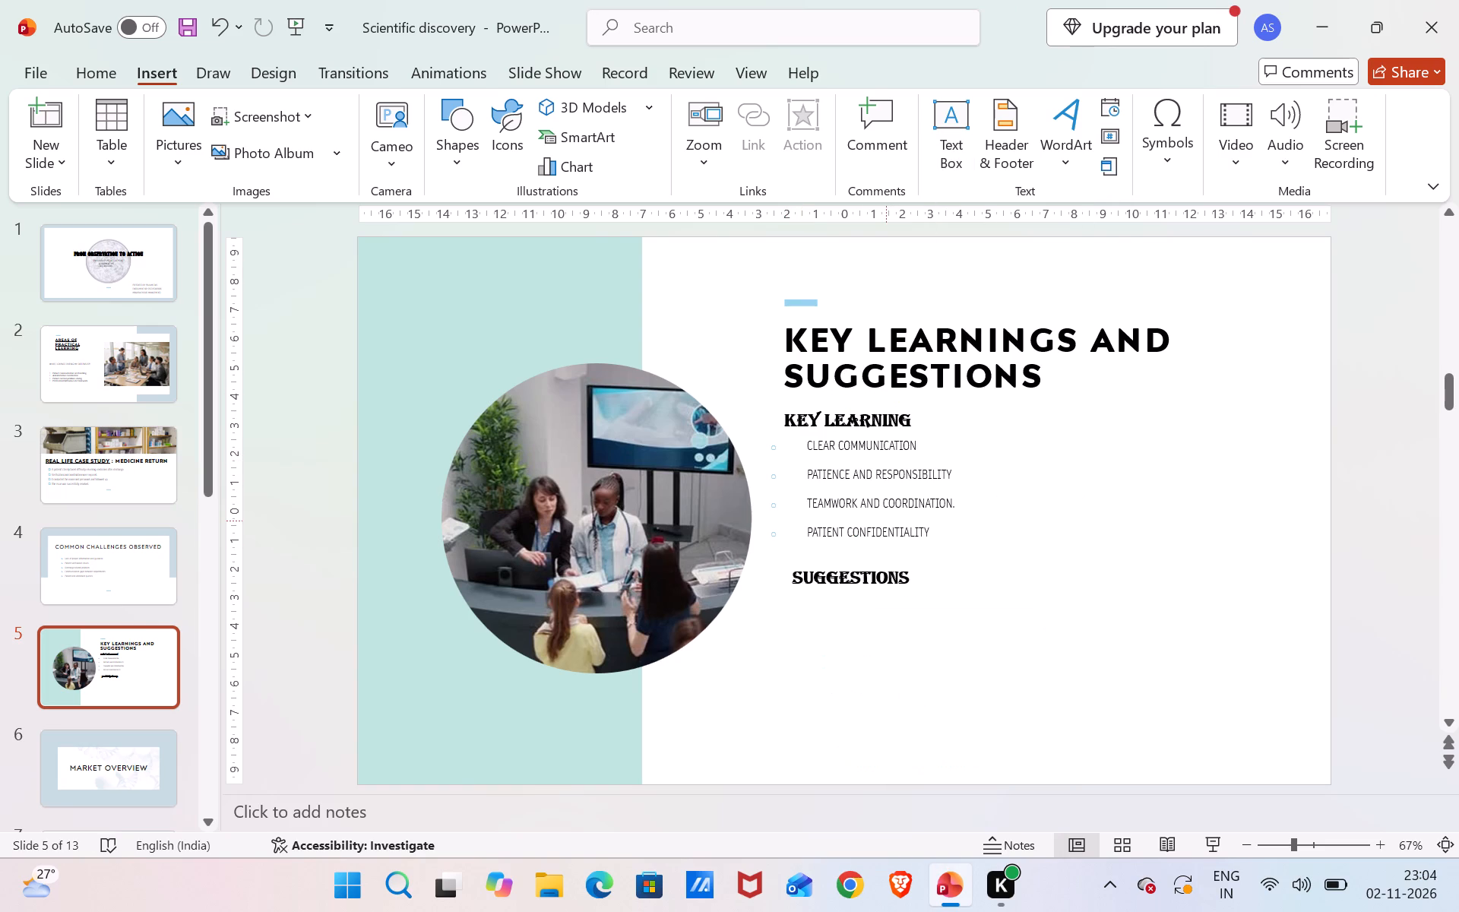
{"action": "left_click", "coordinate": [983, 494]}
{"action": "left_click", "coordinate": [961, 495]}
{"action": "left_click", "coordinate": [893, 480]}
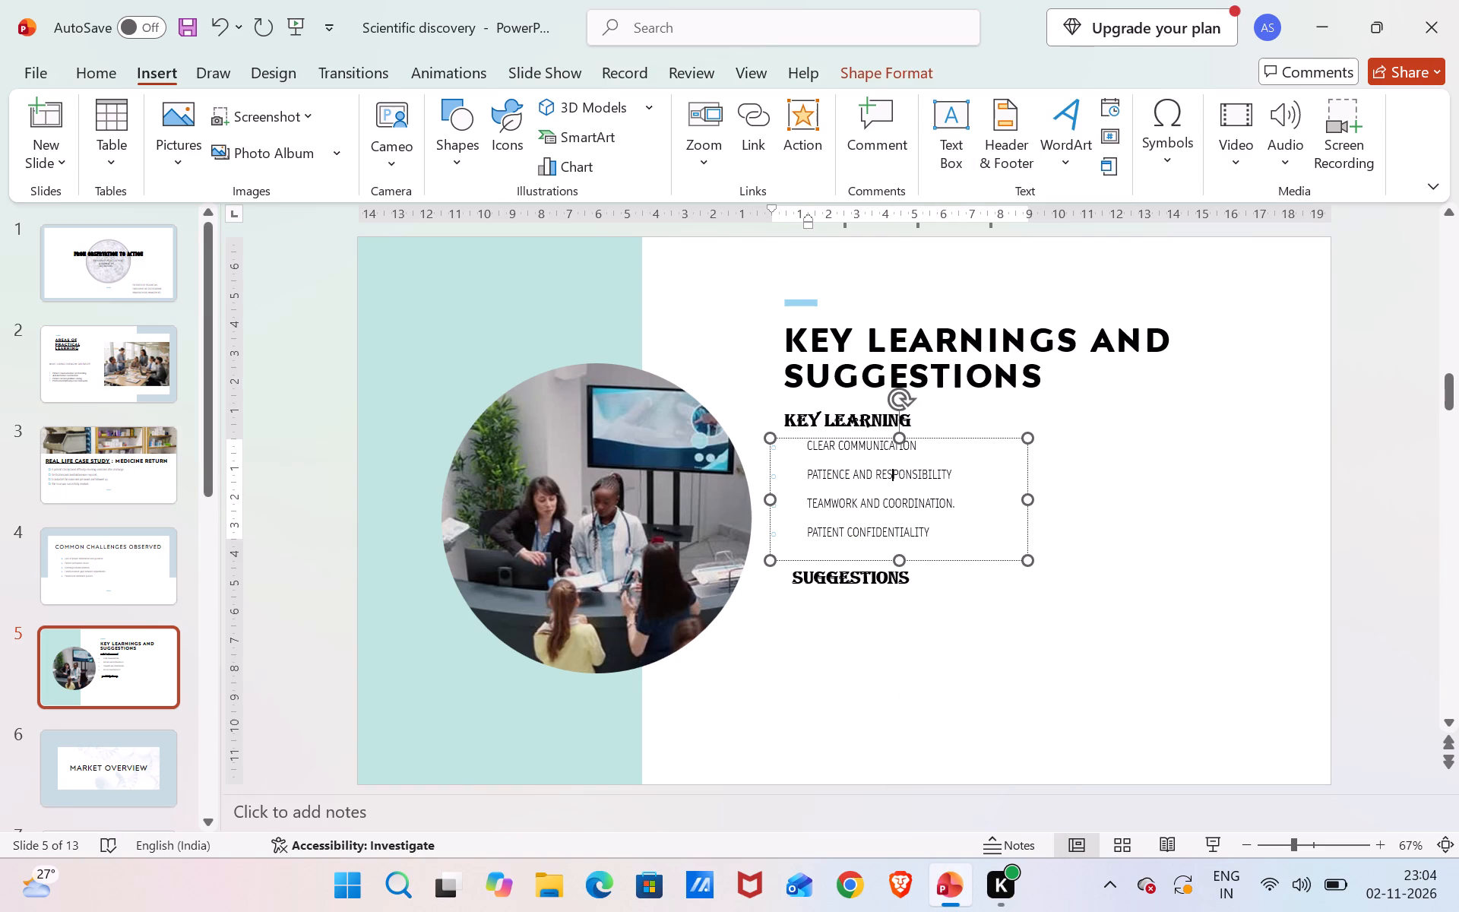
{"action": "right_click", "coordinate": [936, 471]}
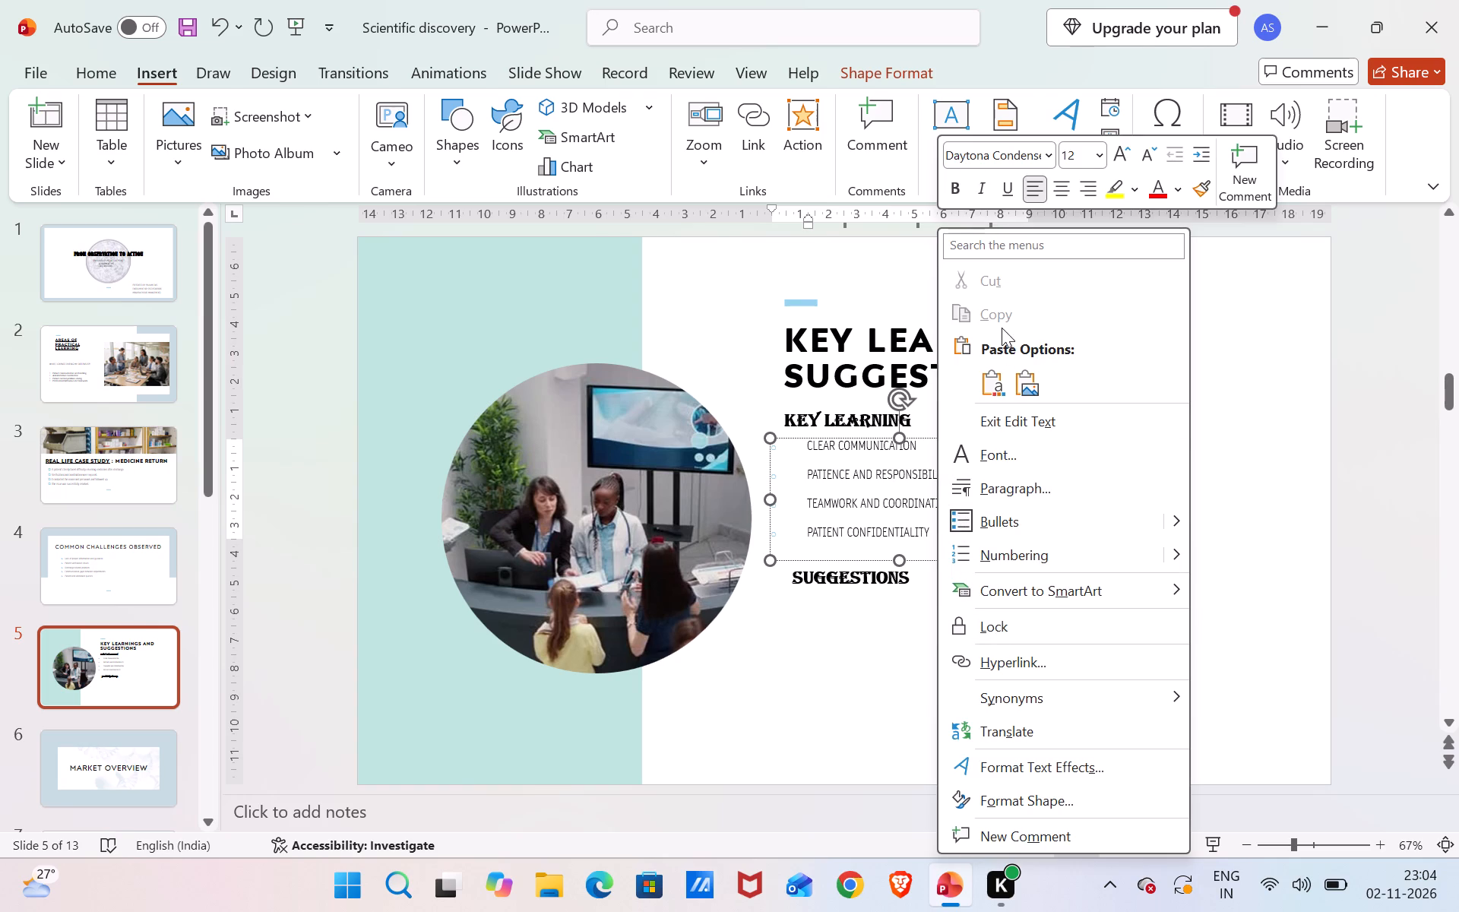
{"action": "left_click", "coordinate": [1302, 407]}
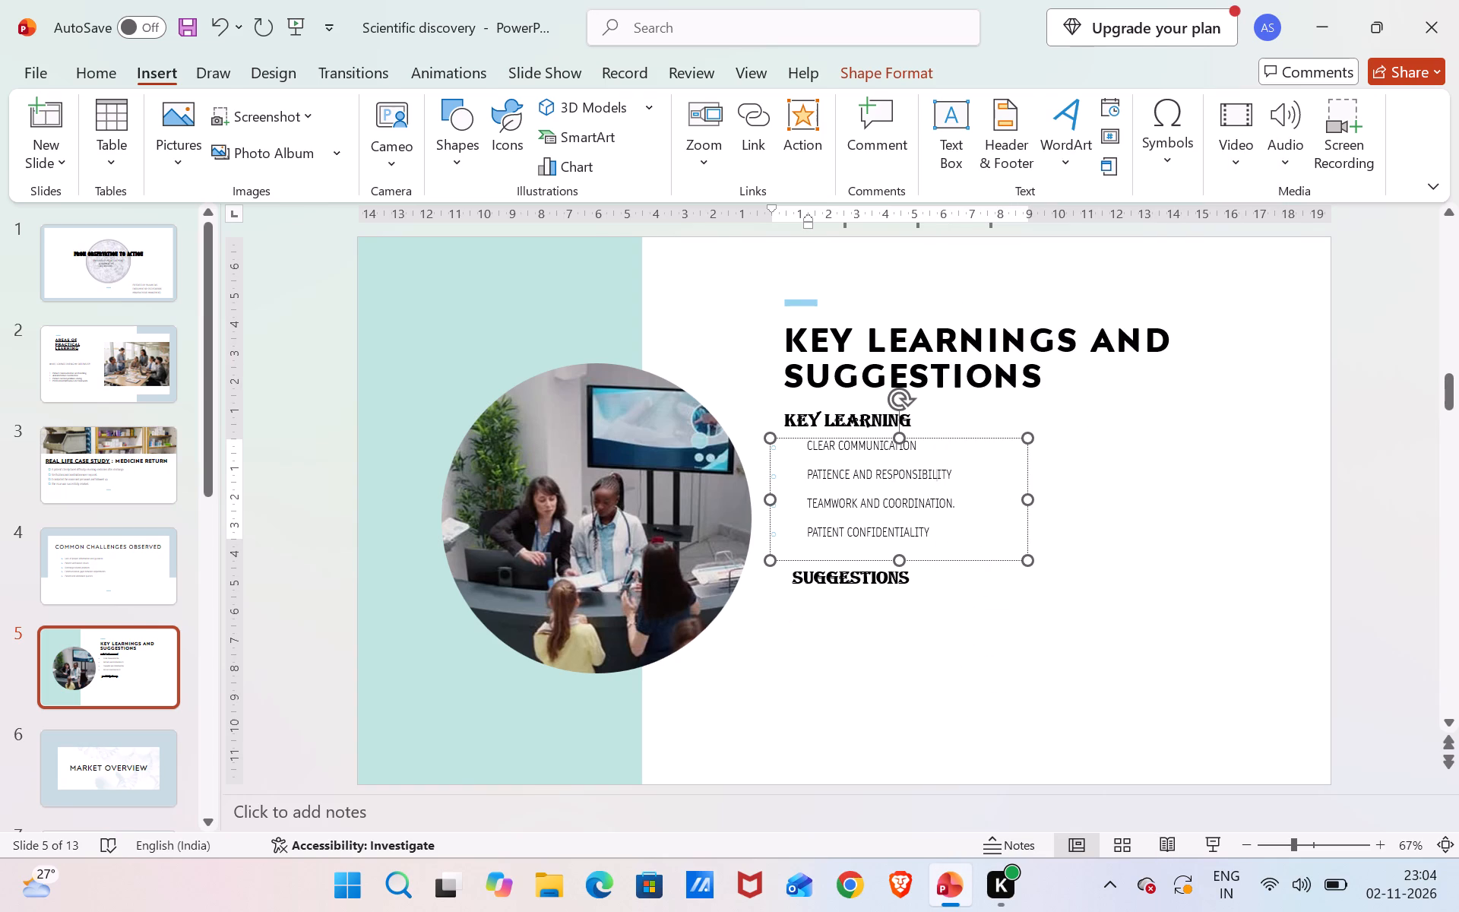
Insert a wide text box below the "SUGGESTIONS" subheading and apply hollow round bullets to it.
{"action": "left_click", "coordinate": [944, 144]}
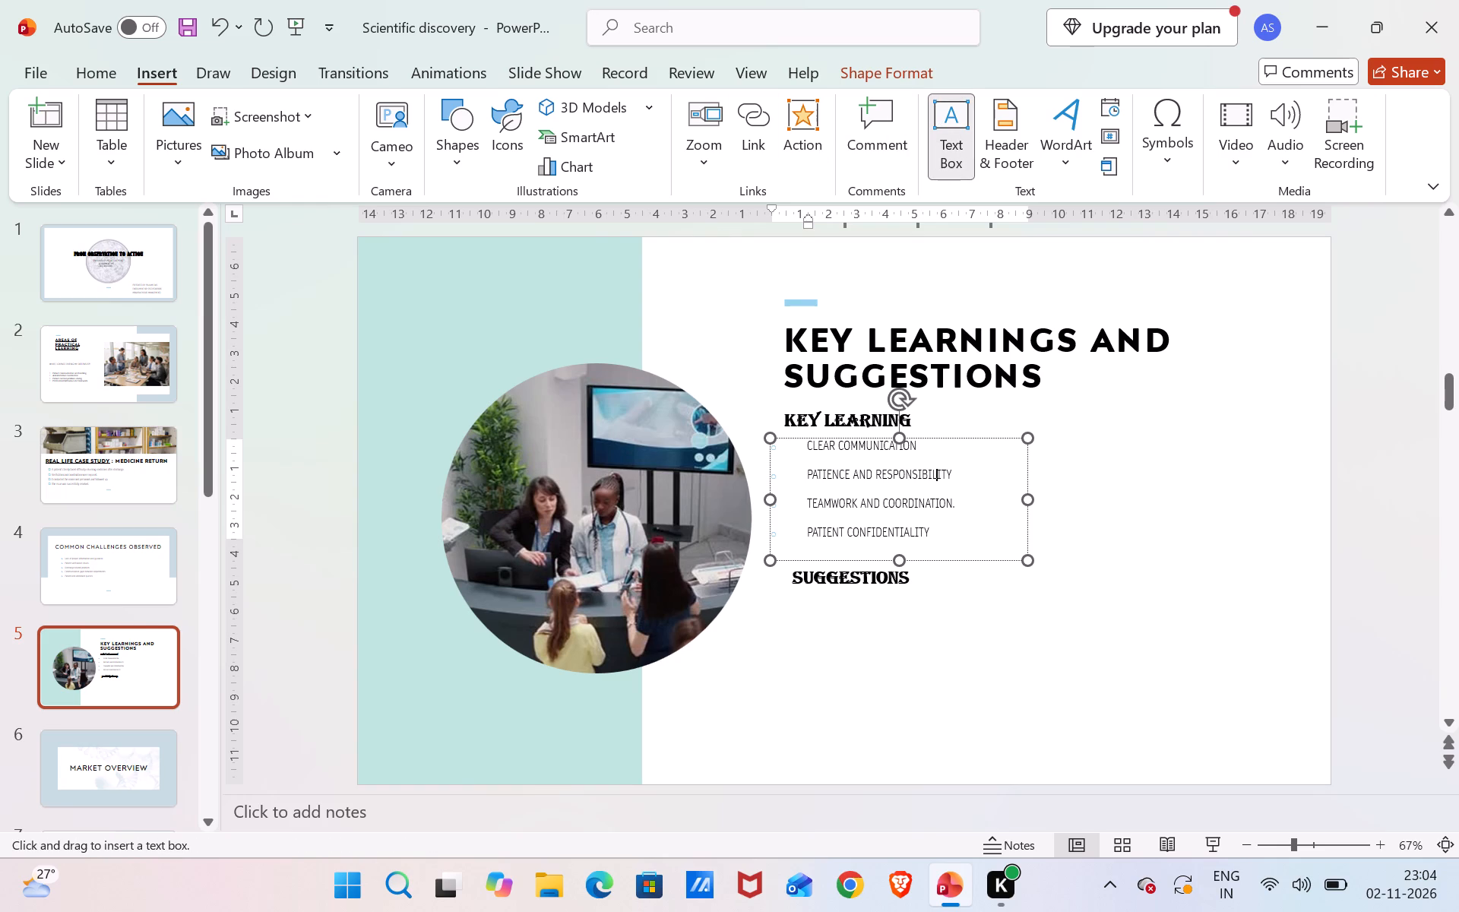
{"action": "left_click_drag", "start_coordinate": [774, 616], "coordinate": [1023, 726]}
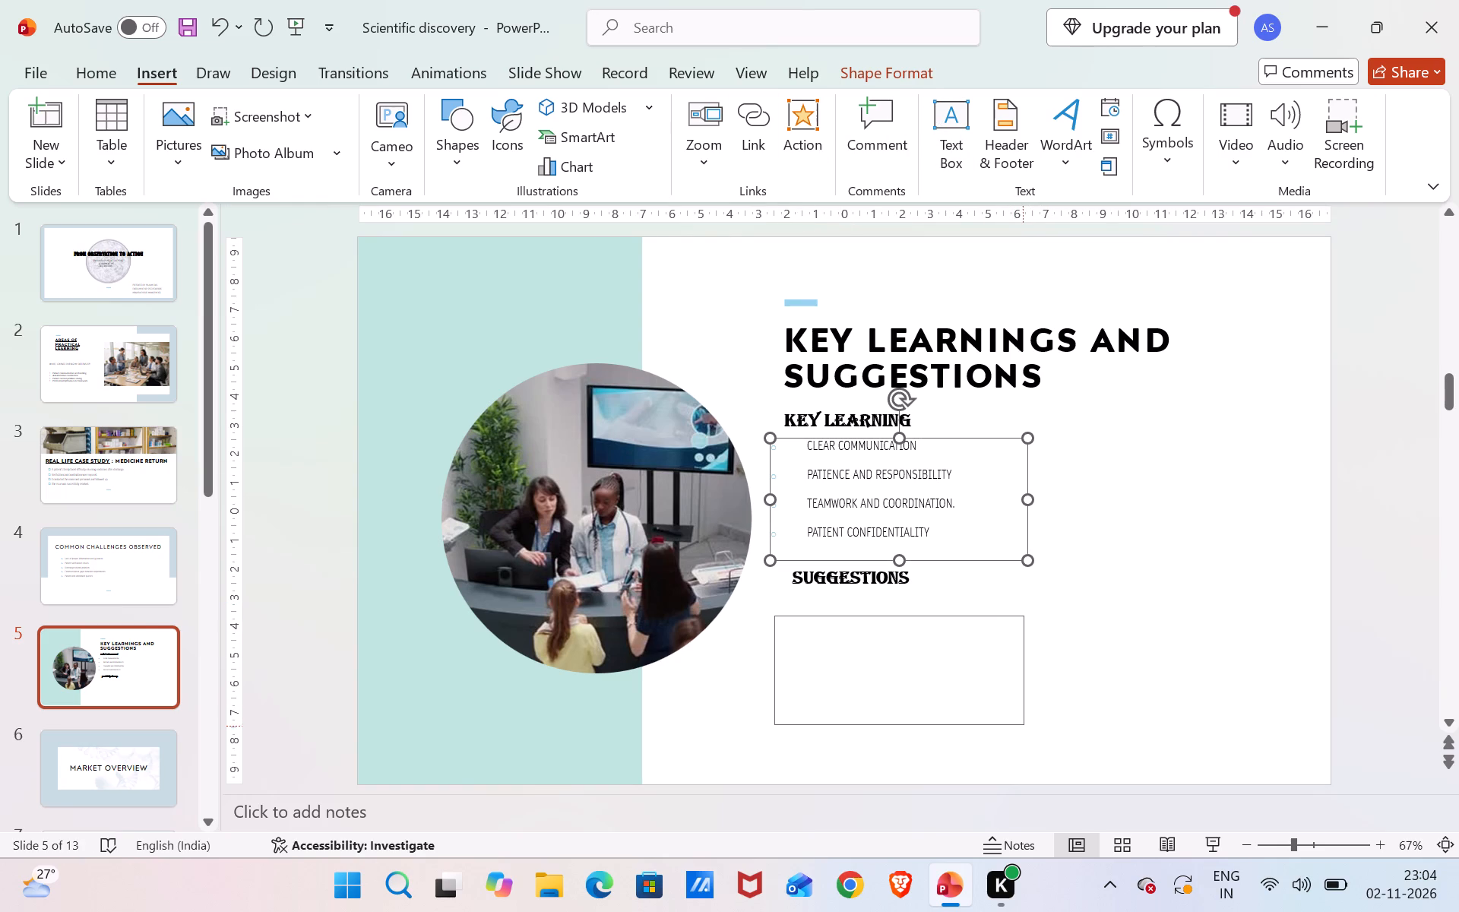
{"action": "left_click_drag", "start_coordinate": [1023, 726], "coordinate": [1036, 749]}
{"action": "left_click_drag", "start_coordinate": [1036, 749], "coordinate": [1036, 754]}
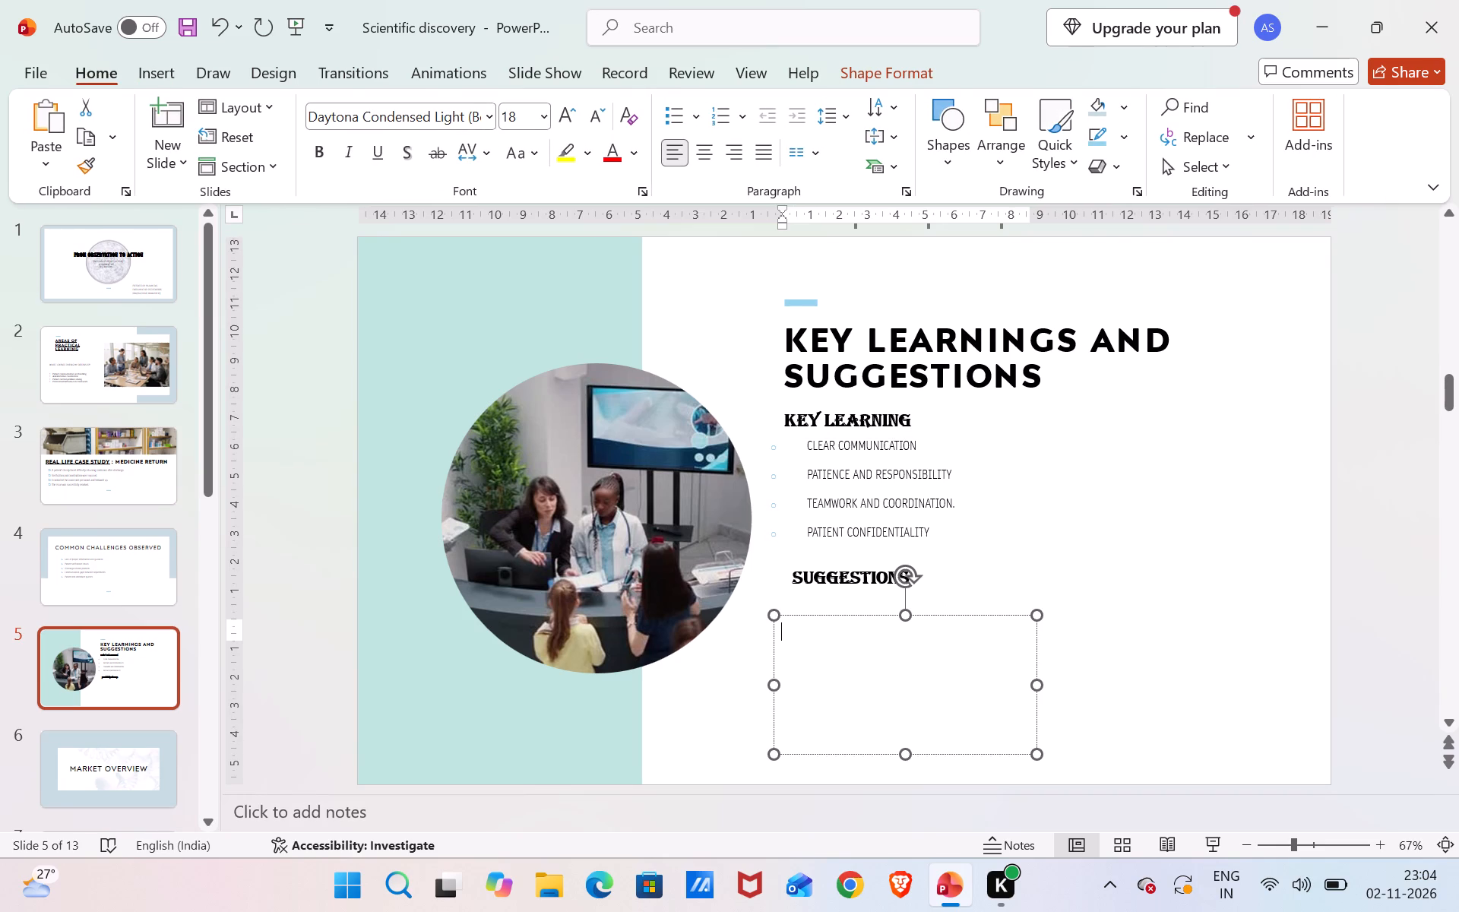
{"action": "left_click", "coordinate": [698, 116]}
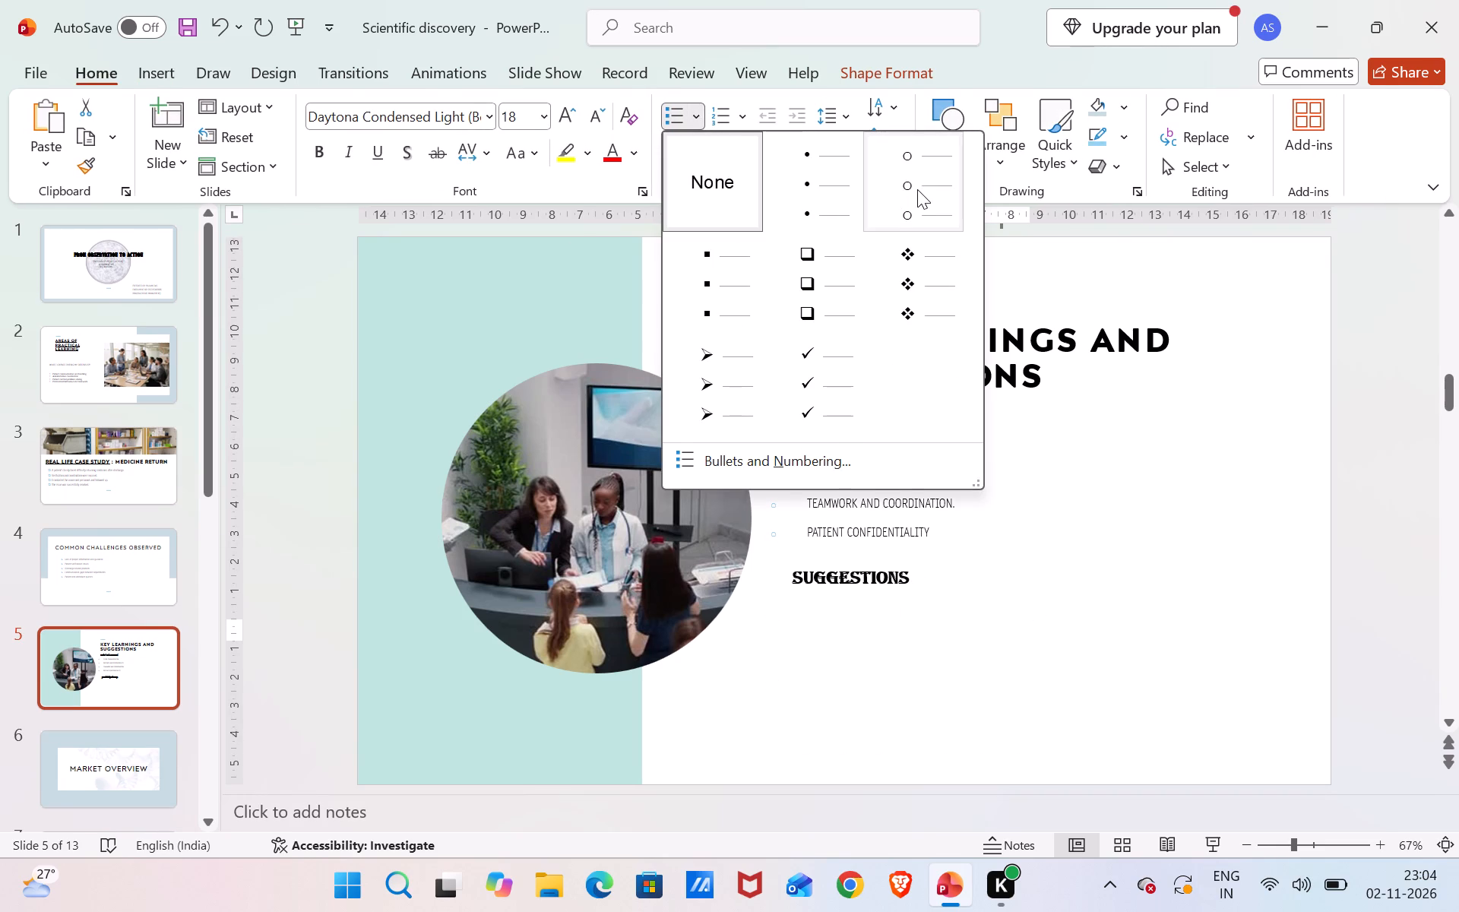
{"action": "left_click", "coordinate": [919, 189]}
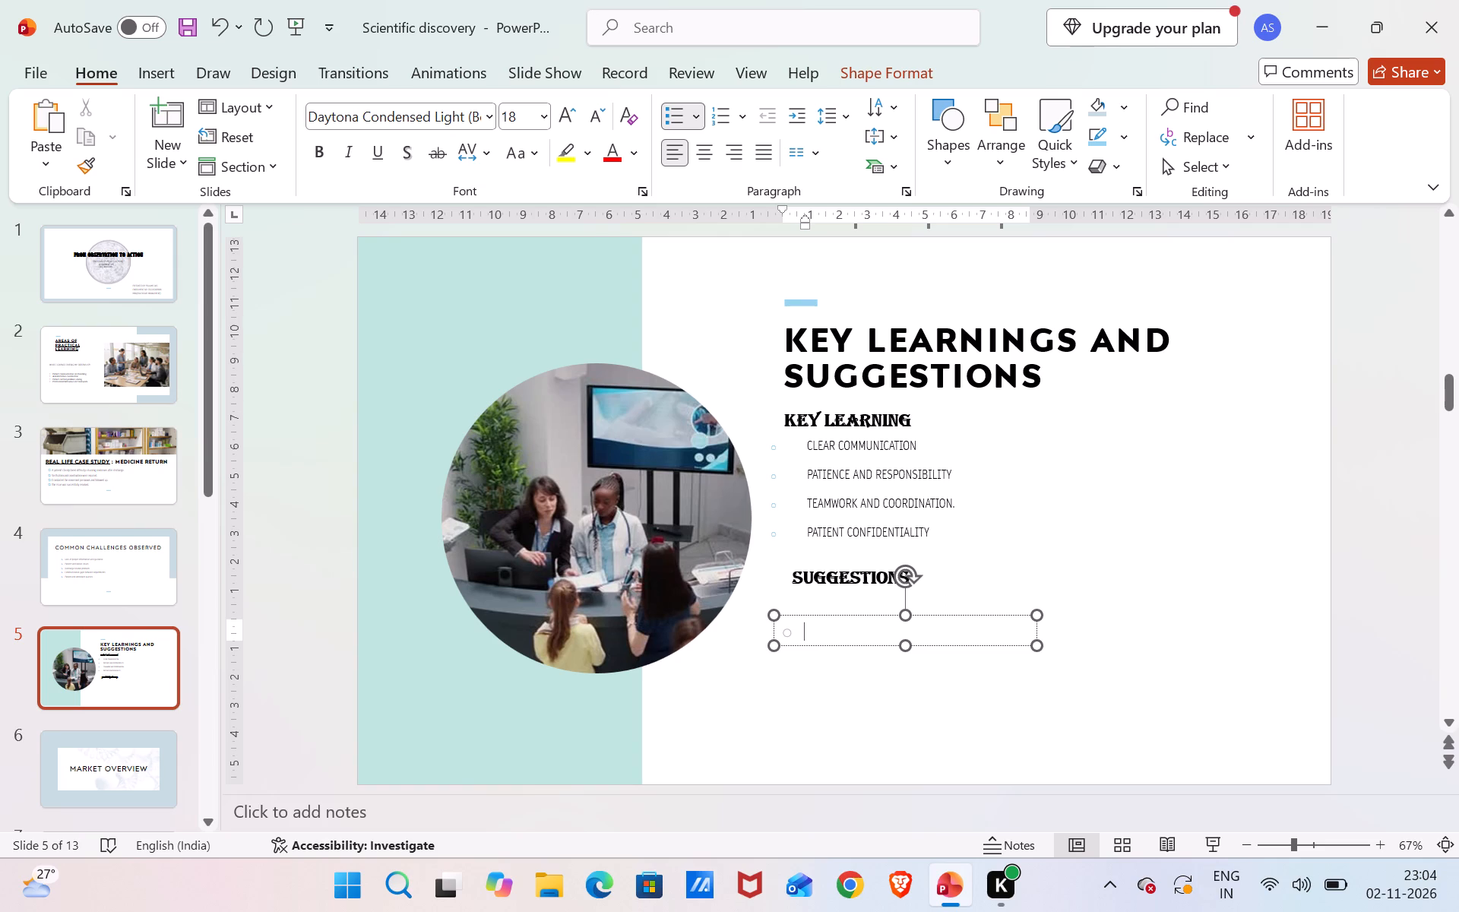
Enter "BETTER DISCHARGE CHECKLIST" as the first bullet under the "SUGGESTIONS" subheading.
{"action": "type", "text": "BETTER"}
{"action": "key", "text": "space"}
{"action": "type", "text": "DIS"}
{"action": "type", "text": "CHARGE"}
{"action": "key", "text": "space"}
{"action": "type", "text": "CHECK"}
{"action": "type", "text": "LISRT"}
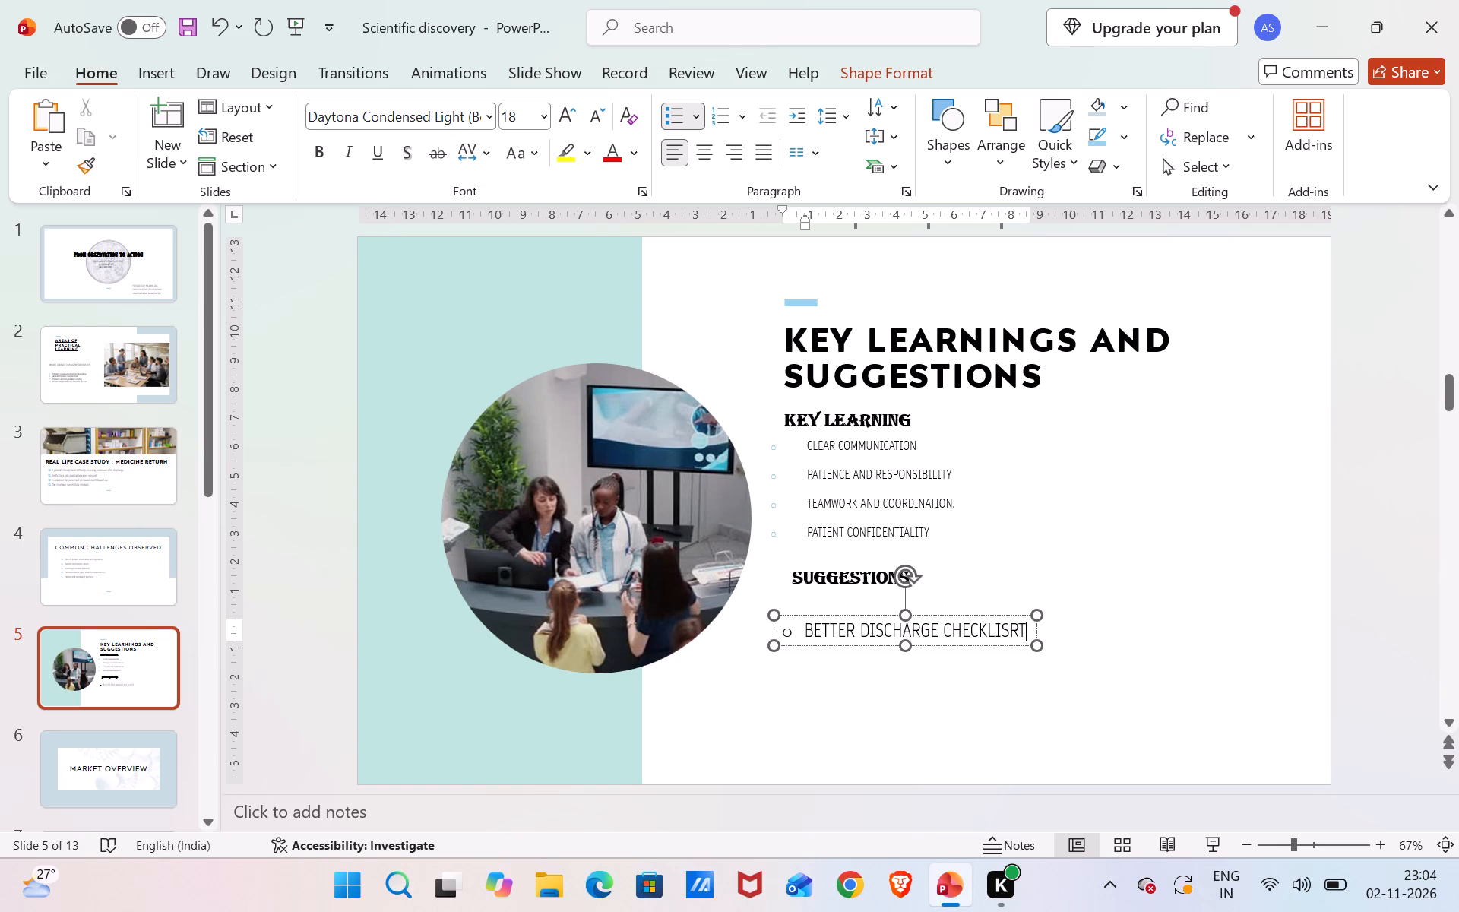
{"action": "key", "text": "BackSpace"}
{"action": "key", "text": "BackSpace"}
{"action": "key", "text": "BackSpace"}
{"action": "key", "text": "BackSpace"}
{"action": "key", "text": "BackSpace"}
{"action": "type", "text": "LI"}
{"action": "type", "text": "ST"}
Add a second bullet reading "CLEAR PATIENT GUIDANCE" to the suggestions list.
{"action": "key", "text": "Return"}
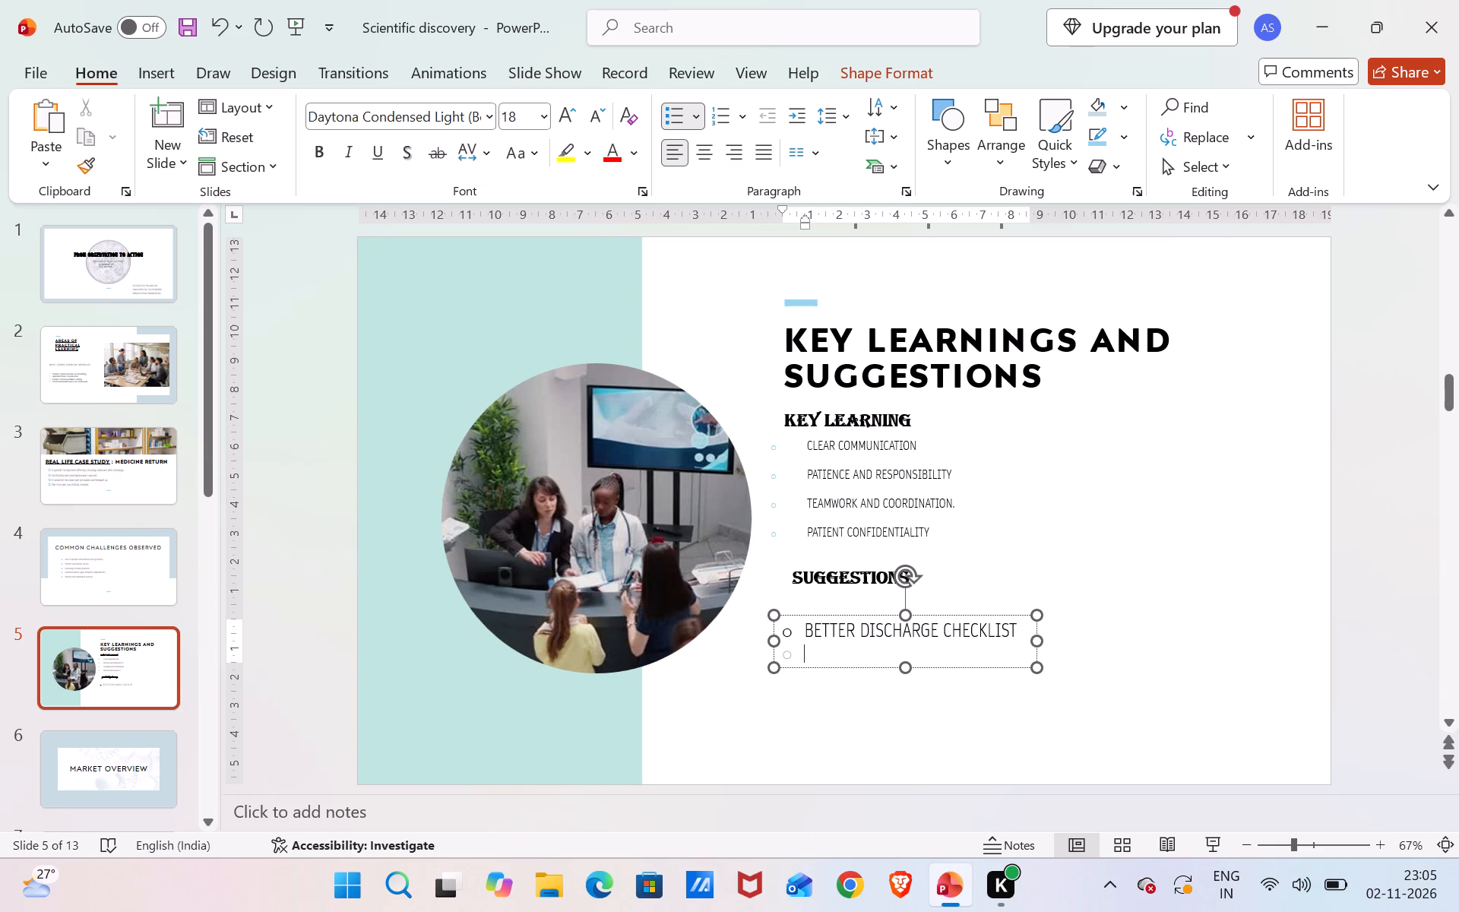
{"action": "type", "text": "CLEAR"}
{"action": "key", "text": "space"}
{"action": "type", "text": "PA"}
{"action": "type", "text": "TIENT"}
{"action": "key", "text": "space"}
{"action": "type", "text": "GUI"}
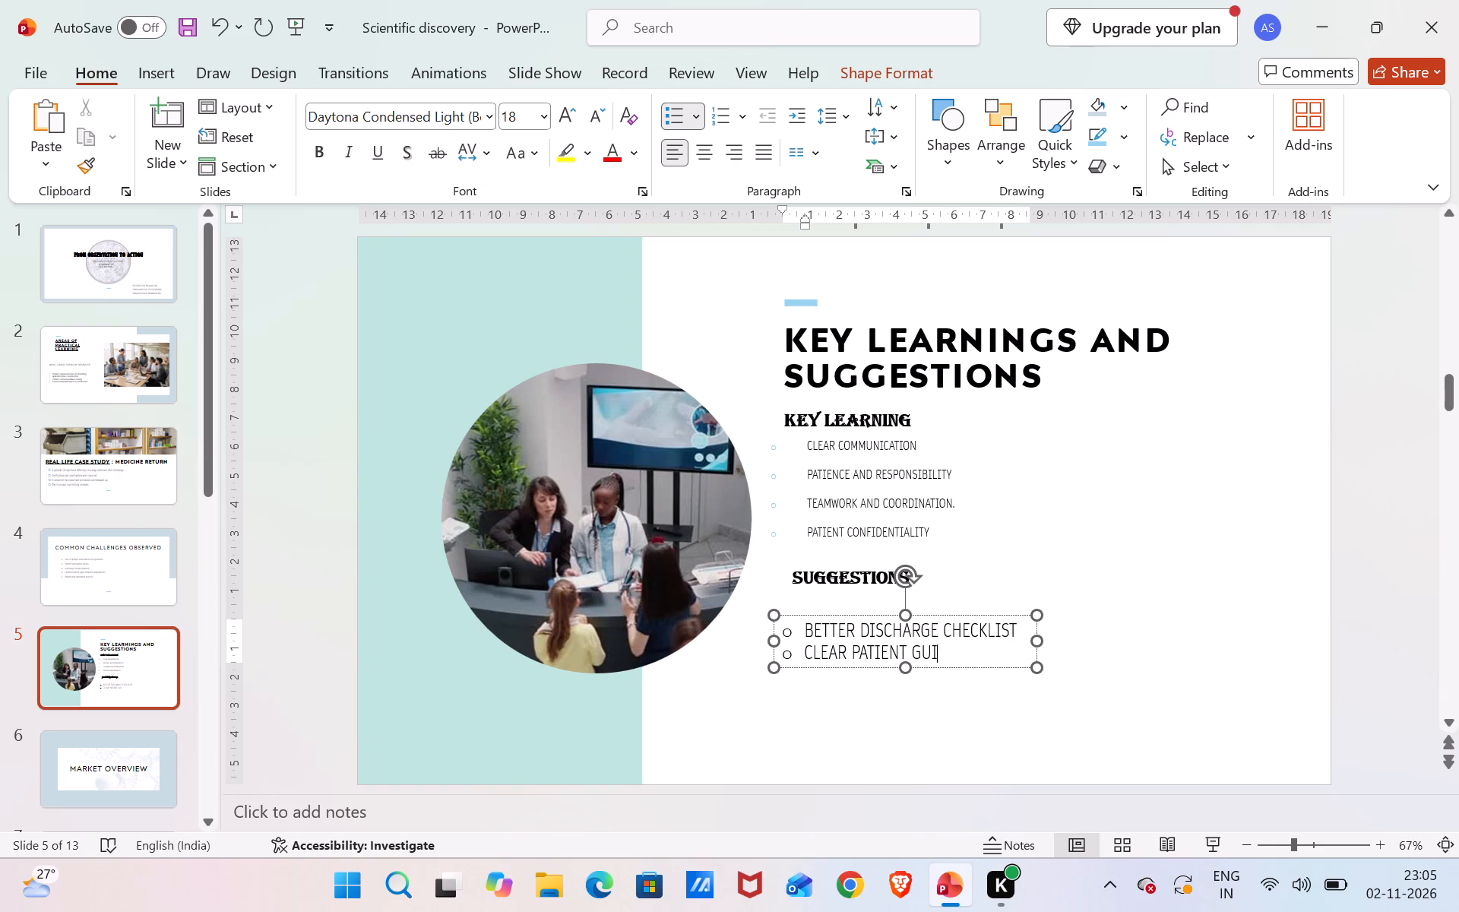
{"action": "type", "text": "DAN"}
{"action": "type", "text": "CE"}
Add a third bullet to the suggestions list, starting with the words "PROPER FOLLOW".
{"action": "key", "text": "Return"}
{"action": "type", "text": "PROPER"}
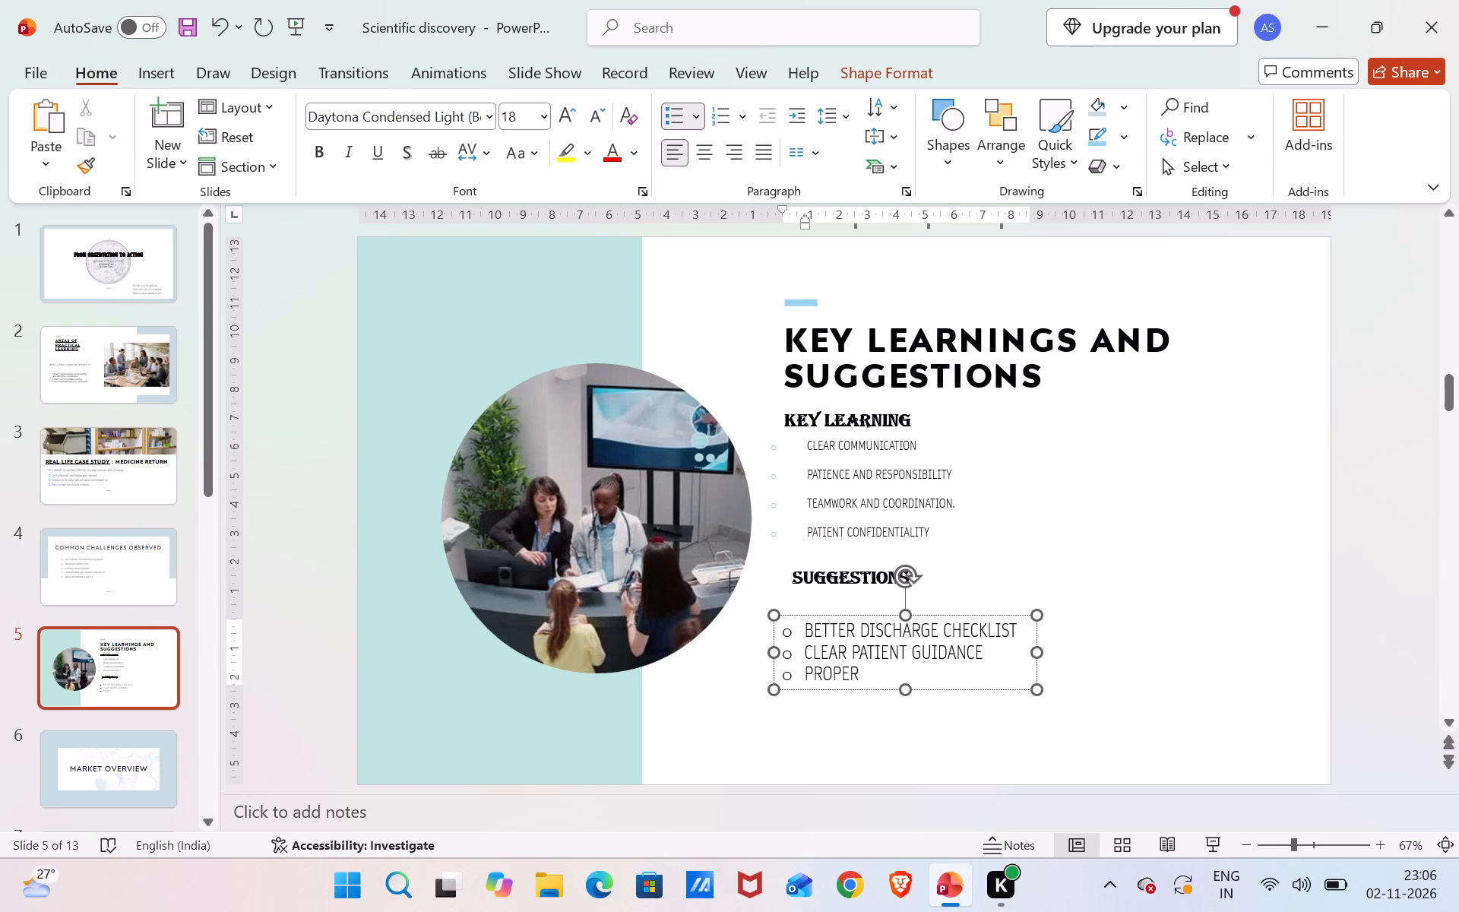
{"action": "key", "text": "space"}
{"action": "type", "text": "FOLLOW"}
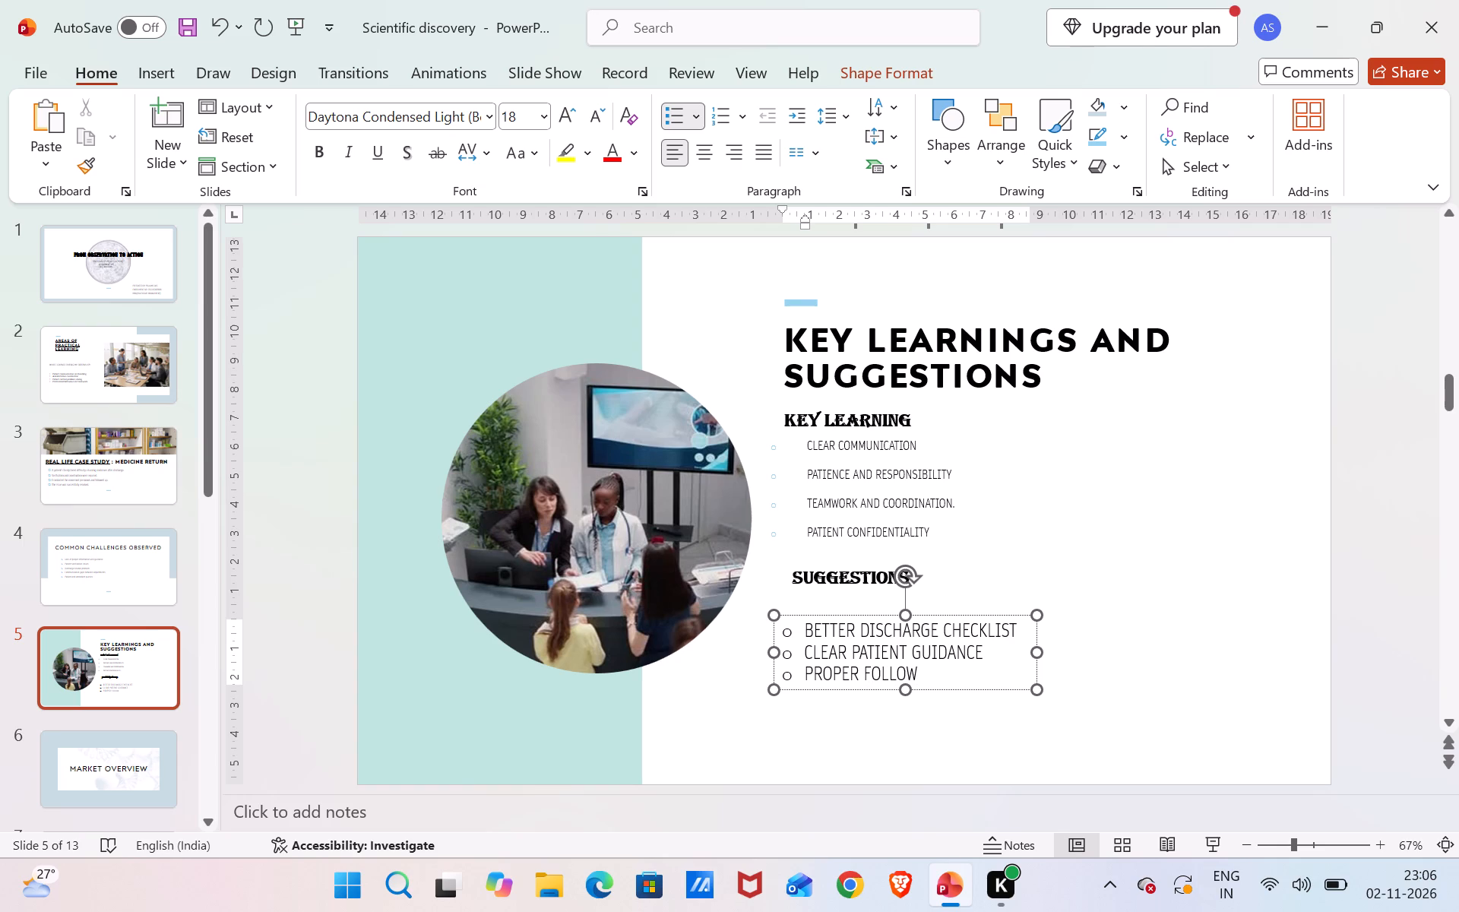
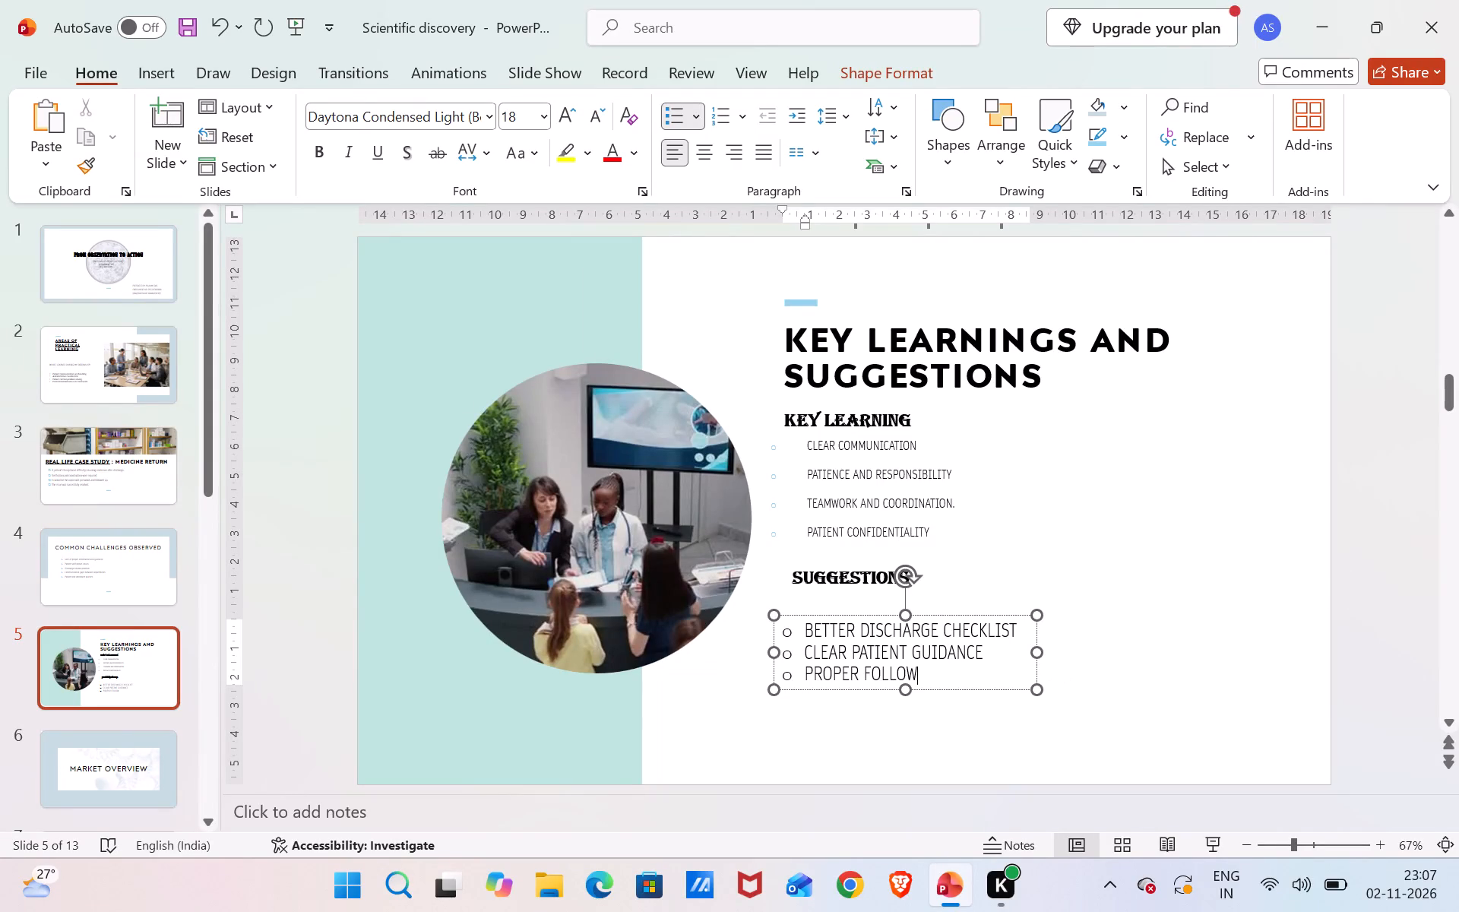
Complete the third bullet of the suggestions list so it reads "PROPER FOLLOW UP SYSTEM".
{"action": "key", "text": "space"}
{"action": "type", "text": "UP"}
{"action": "key", "text": "space"}
{"action": "type", "text": "SYS"}
{"action": "type", "text": "TEM"}
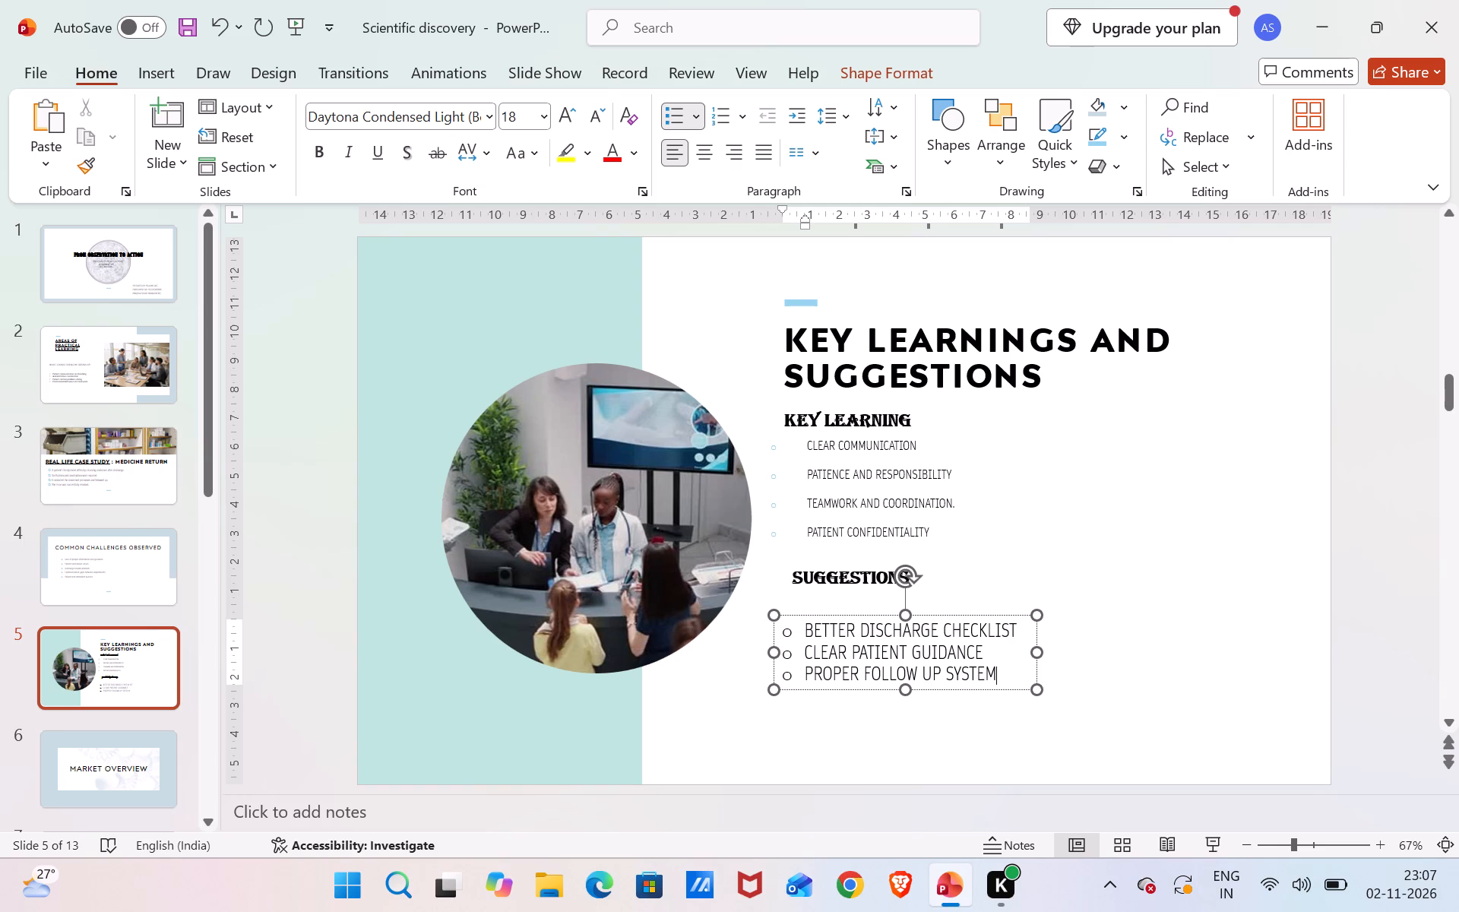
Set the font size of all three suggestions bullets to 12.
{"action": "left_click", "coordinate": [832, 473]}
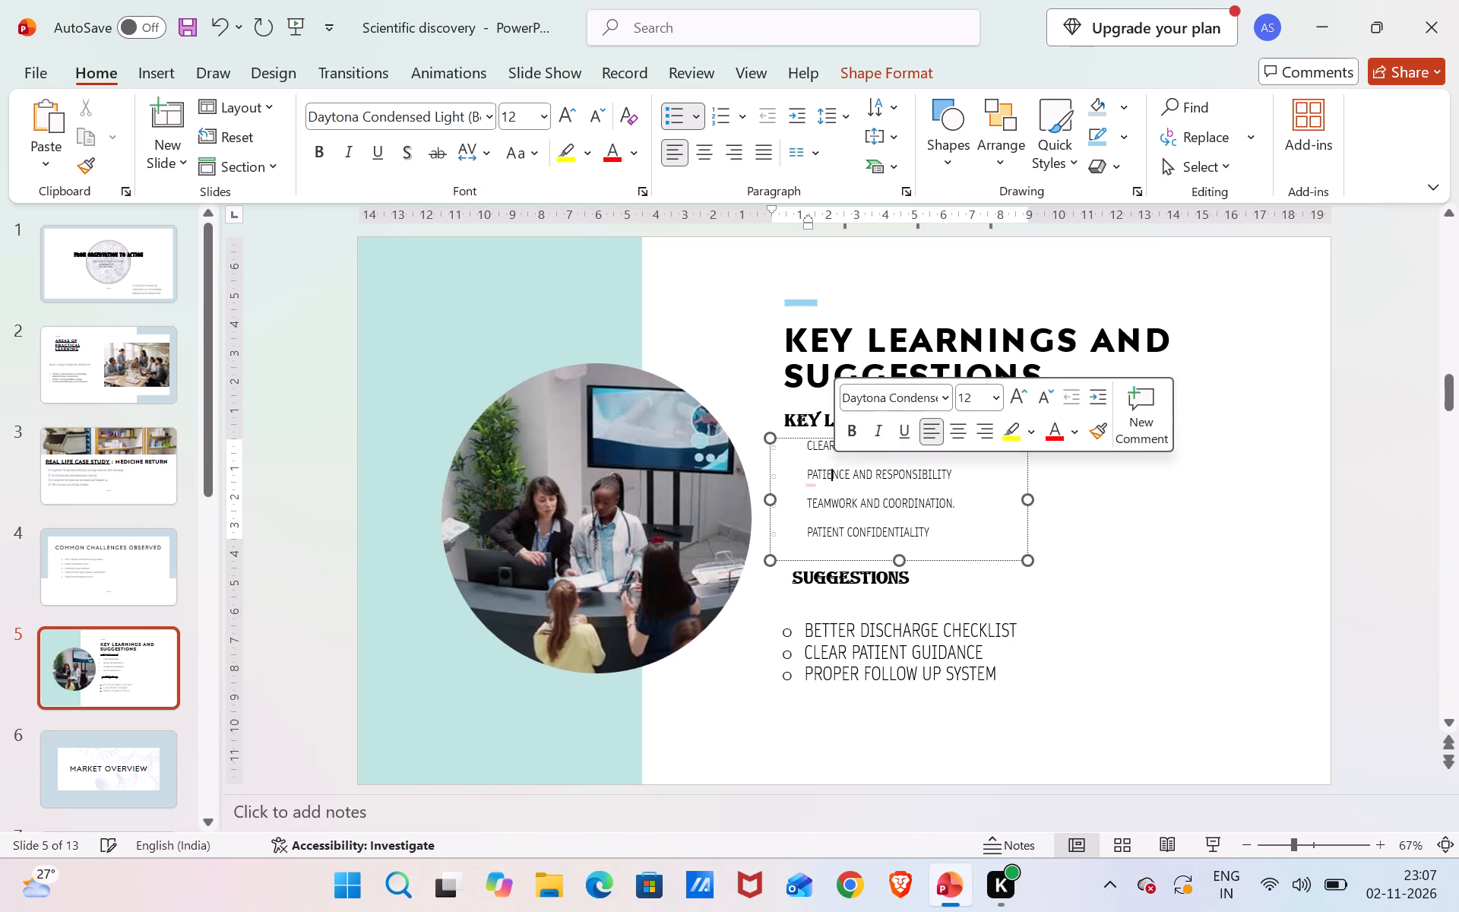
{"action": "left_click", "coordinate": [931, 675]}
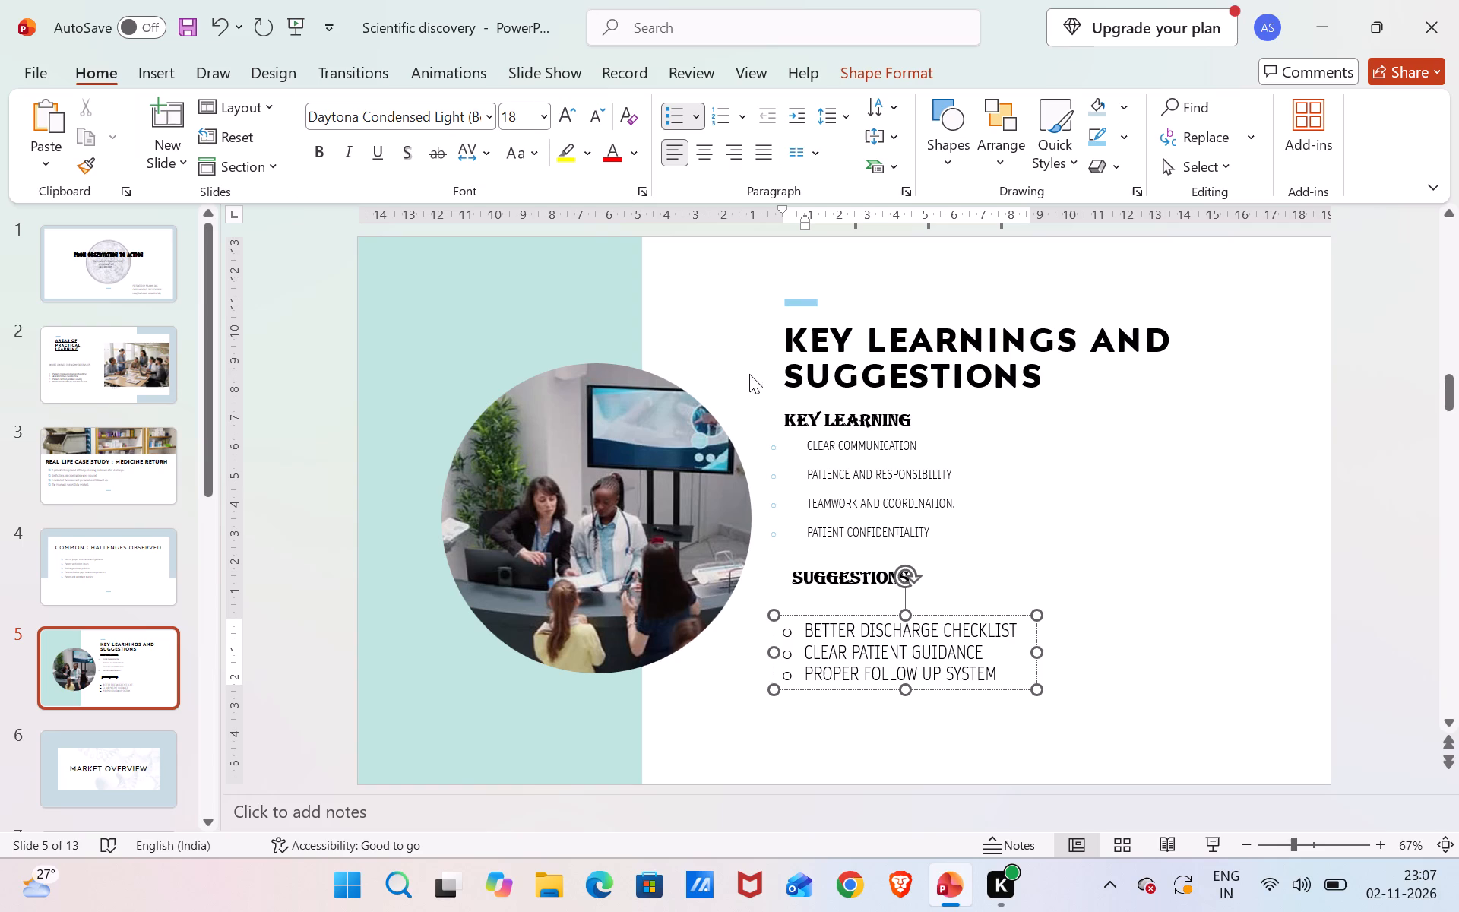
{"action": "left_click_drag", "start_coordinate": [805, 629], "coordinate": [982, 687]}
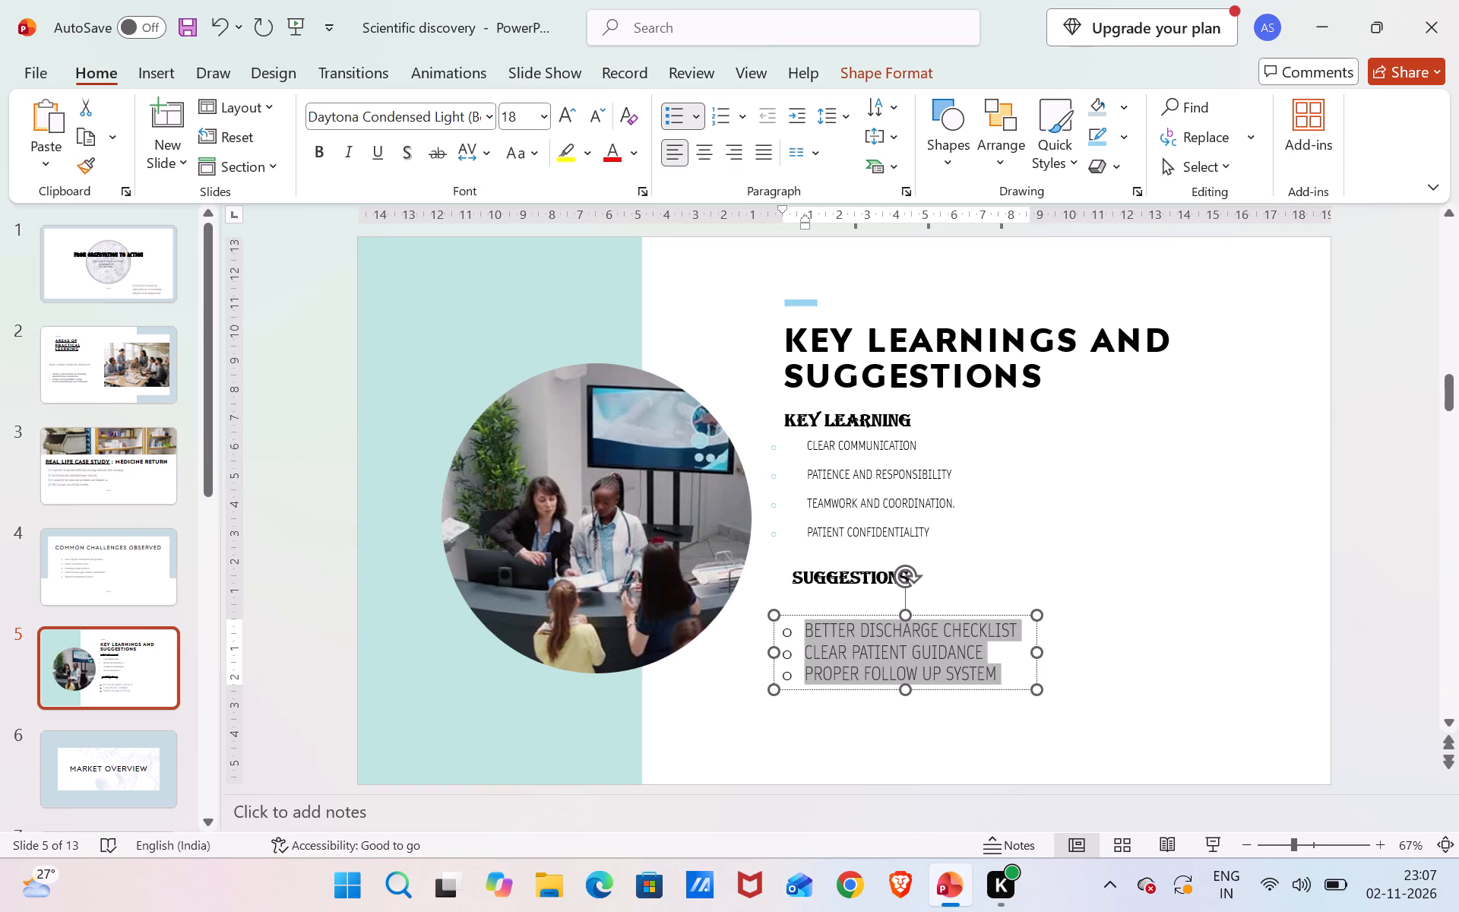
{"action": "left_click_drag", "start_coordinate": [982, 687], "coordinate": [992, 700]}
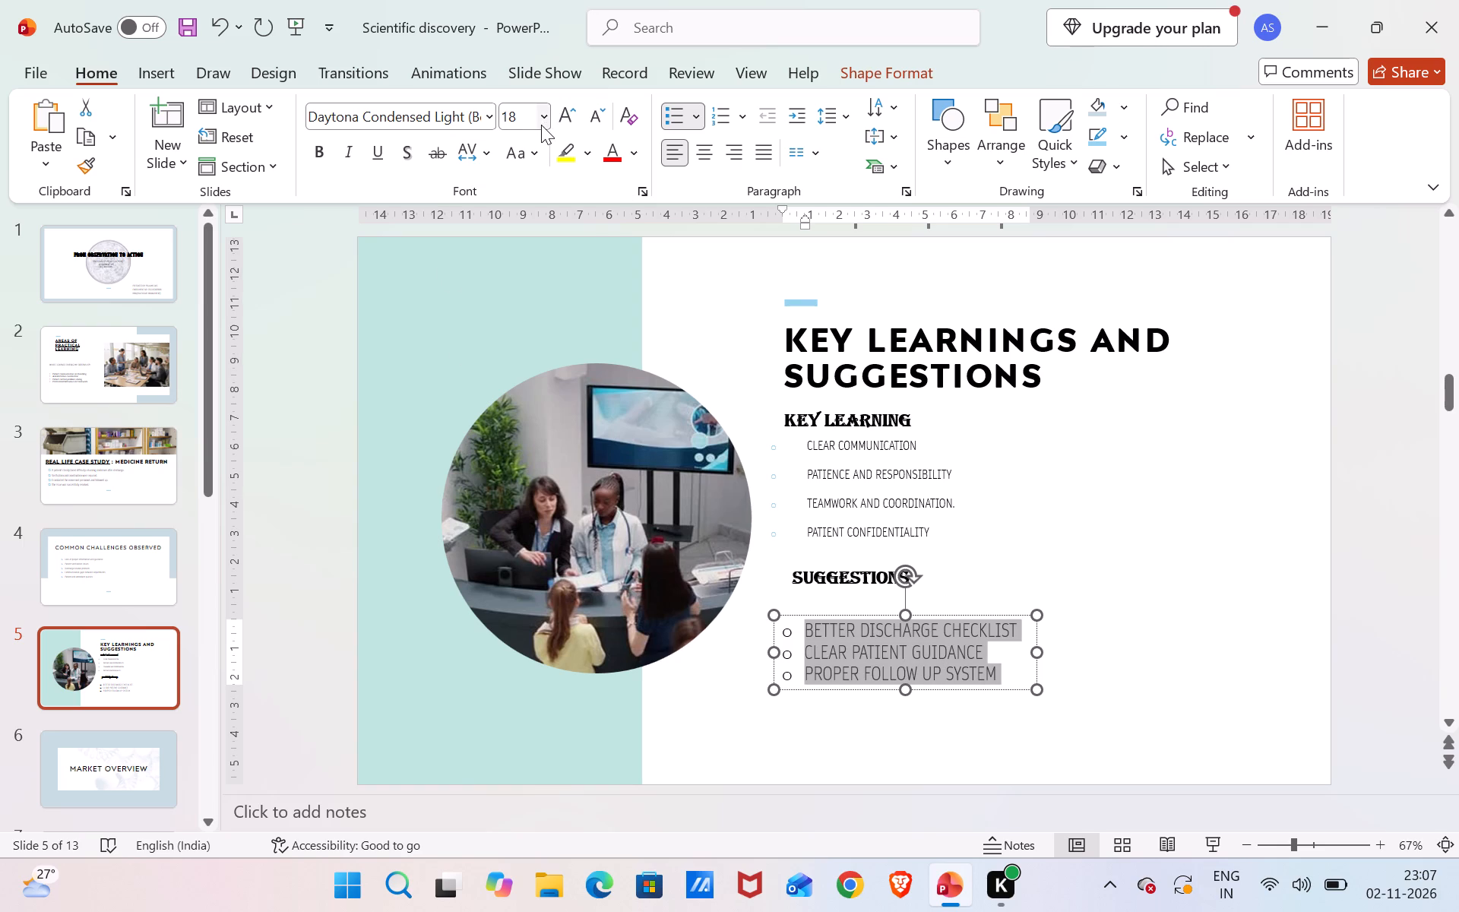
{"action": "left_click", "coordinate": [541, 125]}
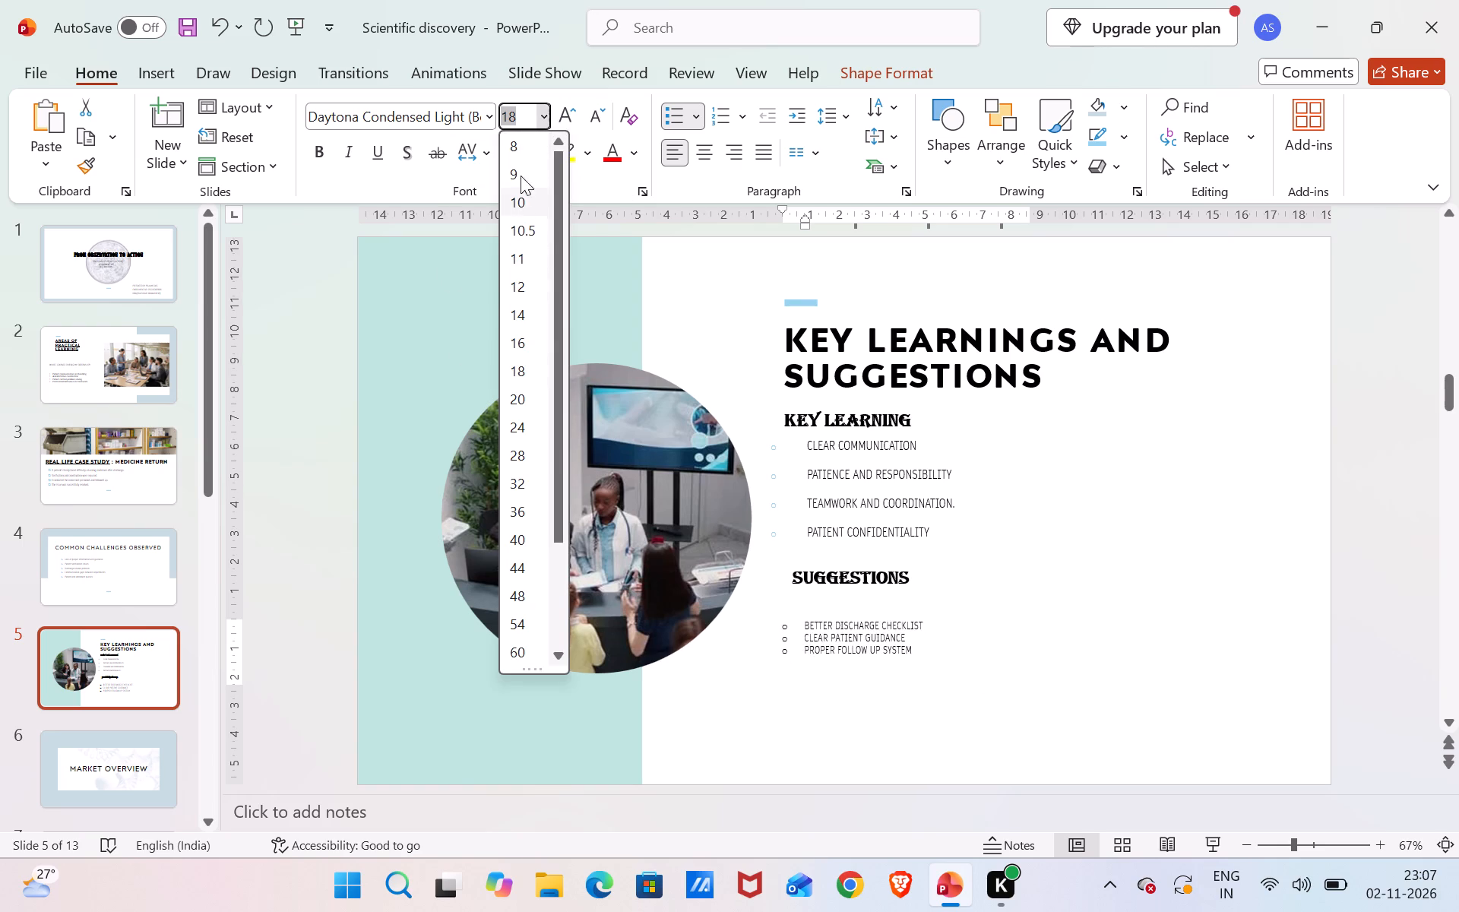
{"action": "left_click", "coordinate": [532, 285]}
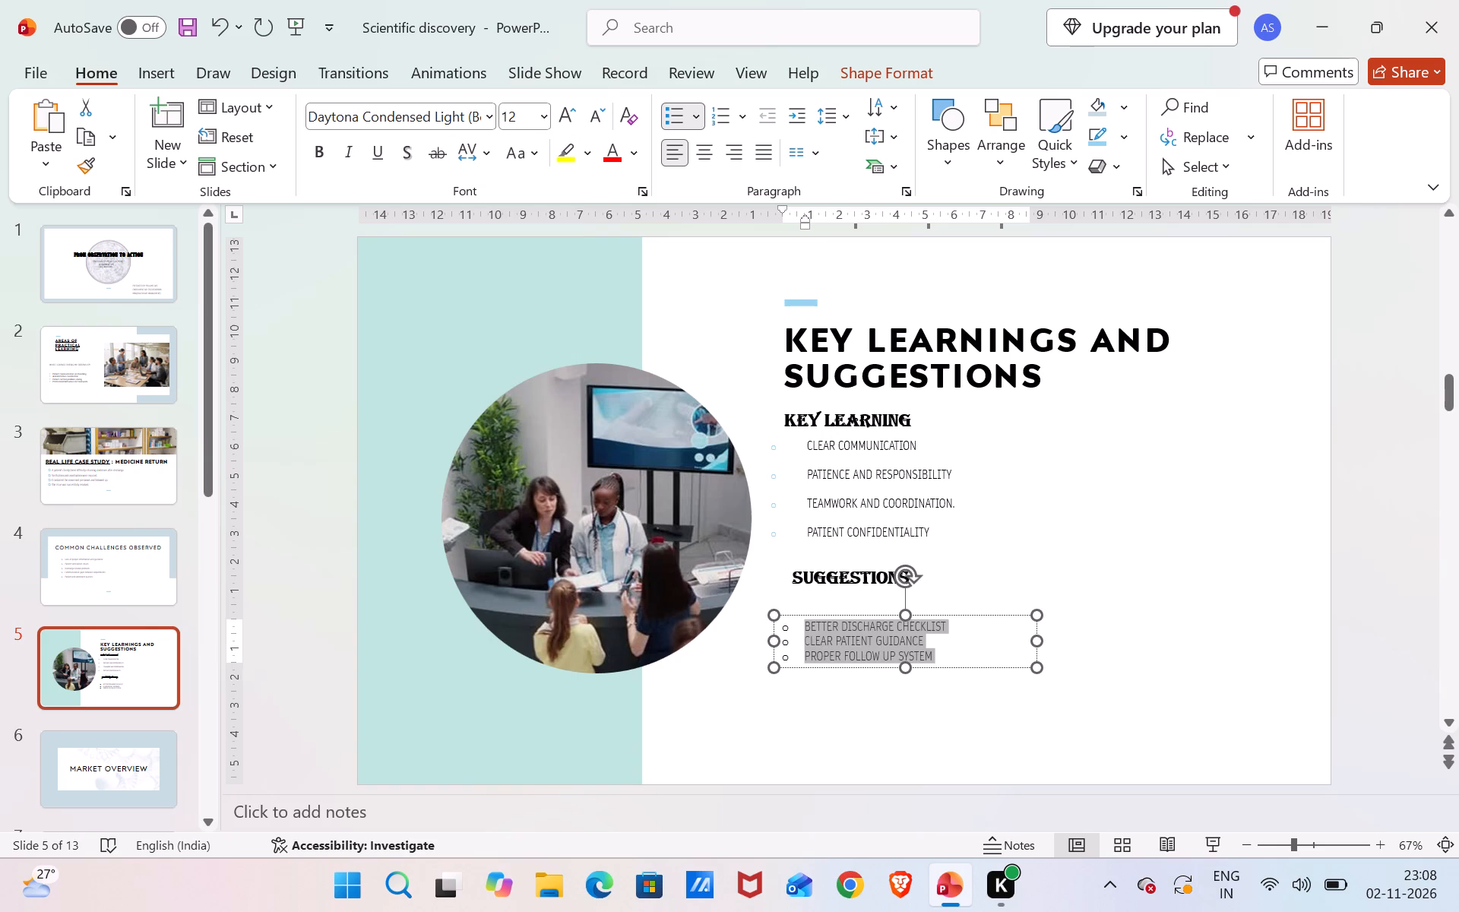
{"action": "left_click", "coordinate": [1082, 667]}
Widen the suggestions list's text box slightly, extending its right edge beyond the "BETTER DISCHARGE CHECKLIST" bullet.
{"action": "left_click", "coordinate": [840, 628]}
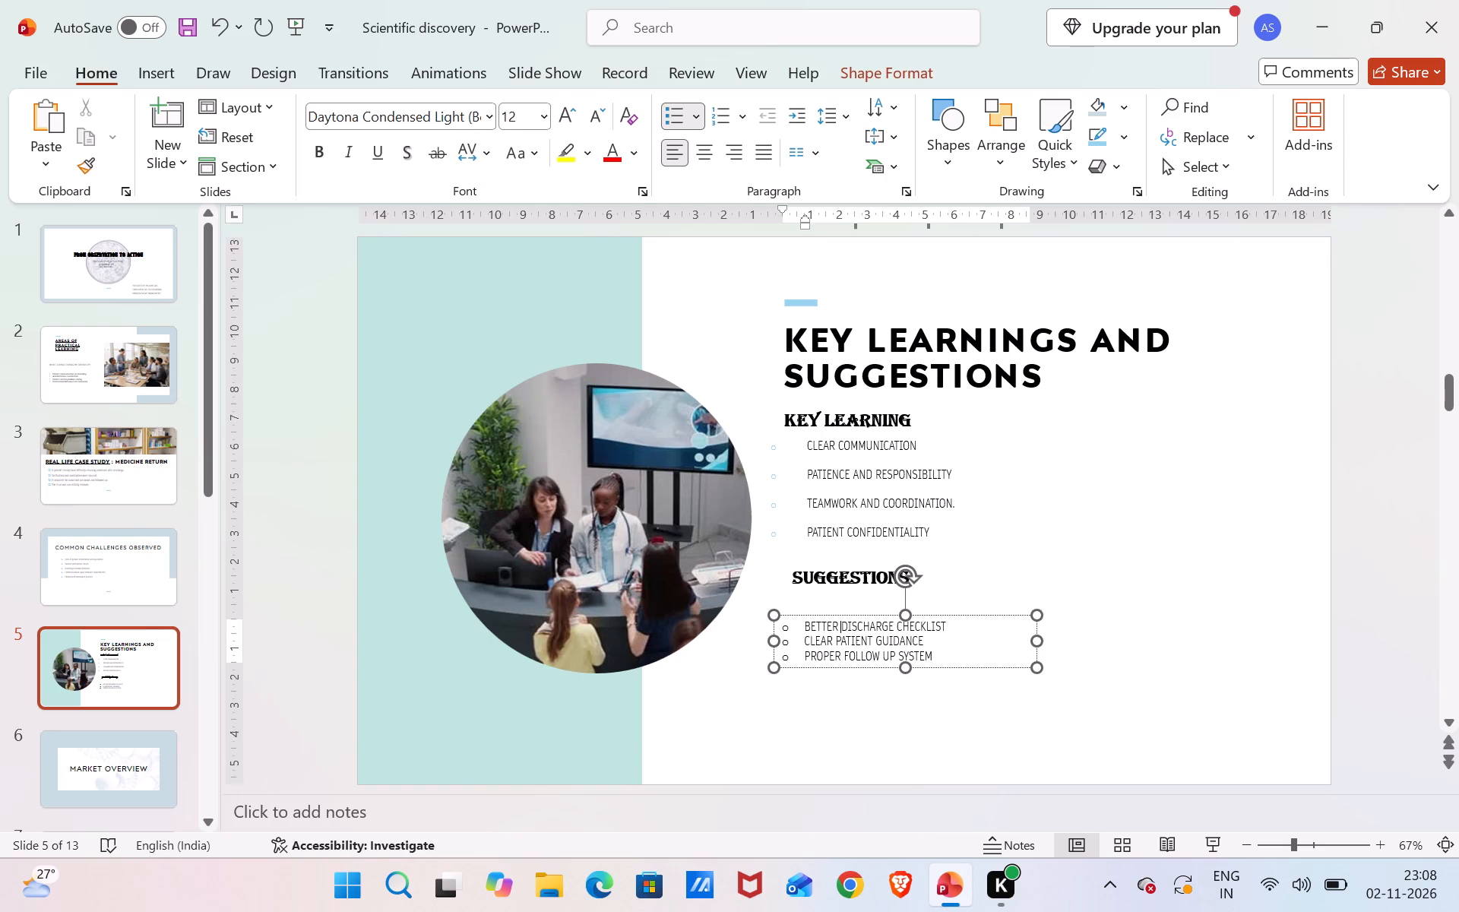
{"action": "left_click_drag", "start_coordinate": [1037, 662], "coordinate": [1043, 673]}
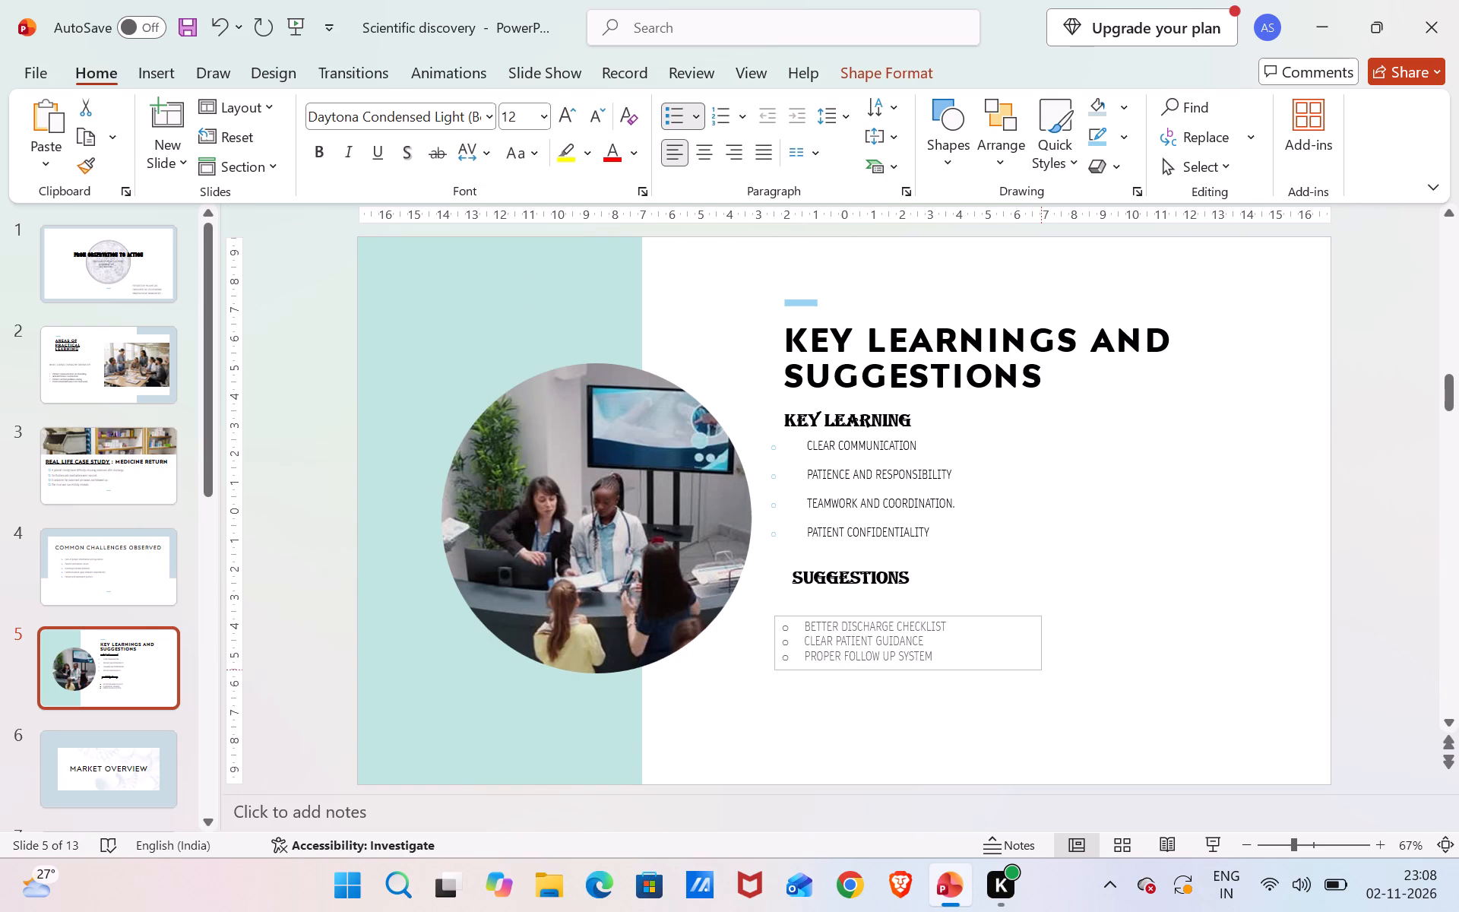
{"action": "left_click_drag", "start_coordinate": [1043, 673], "coordinate": [1058, 692]}
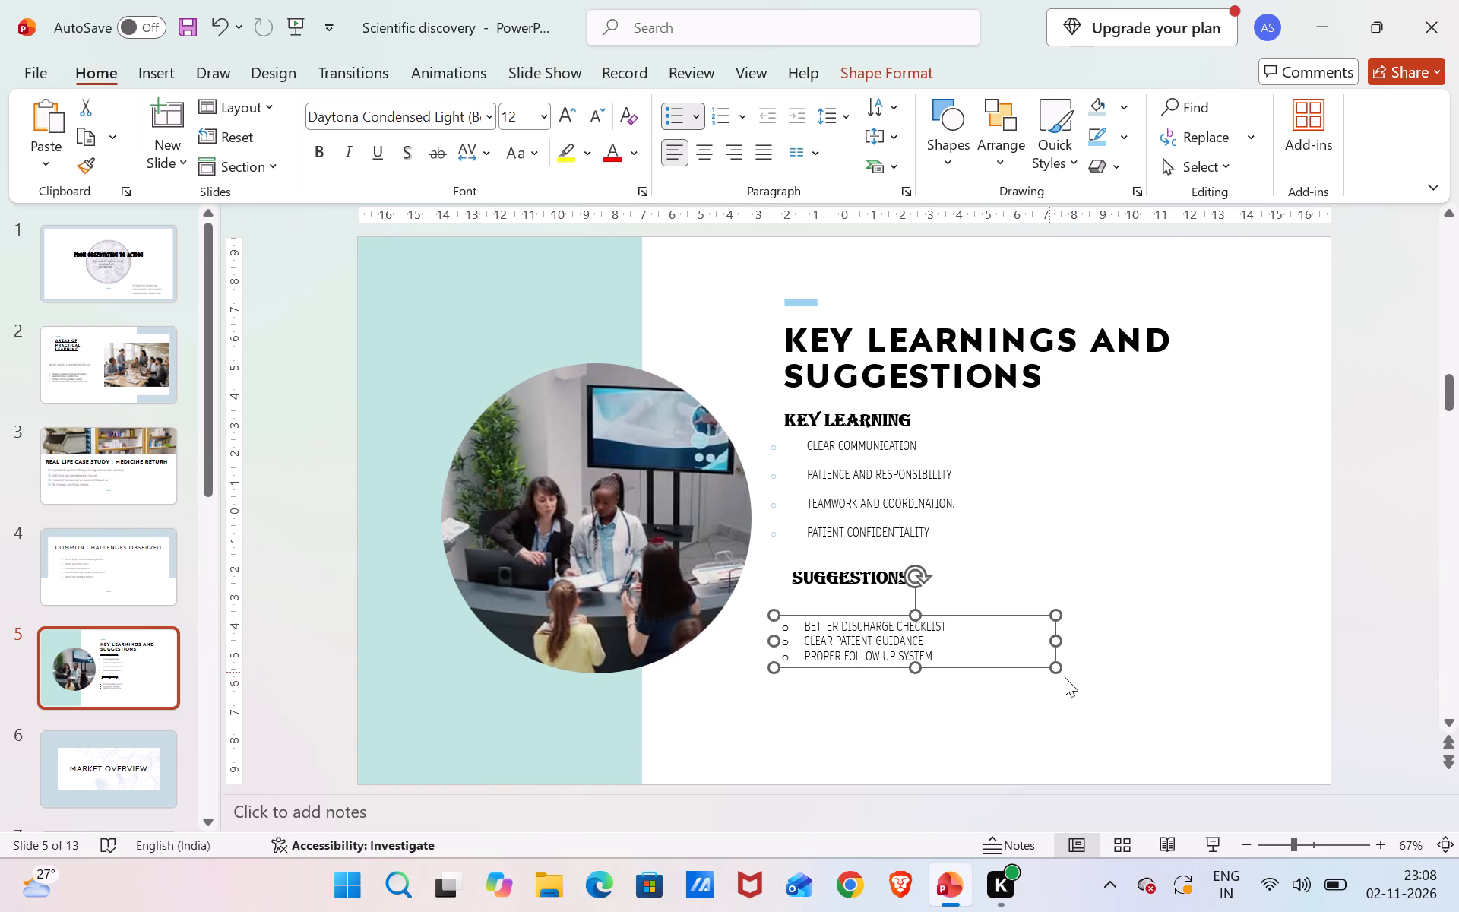
{"action": "left_click_drag", "start_coordinate": [1051, 666], "coordinate": [1065, 717]}
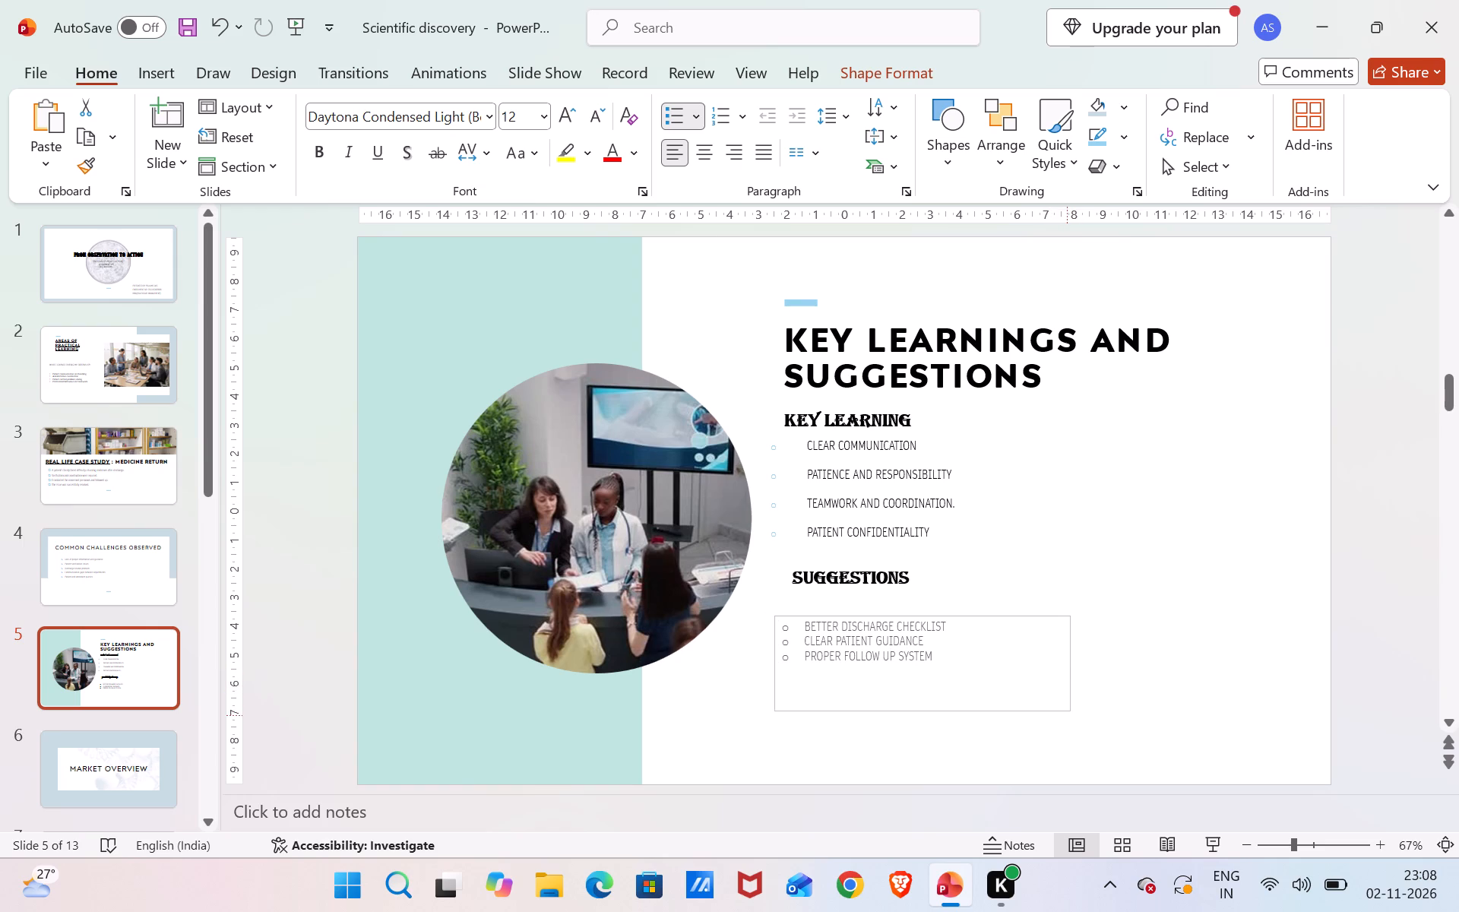
{"action": "left_click_drag", "start_coordinate": [1065, 717], "coordinate": [1060, 730]}
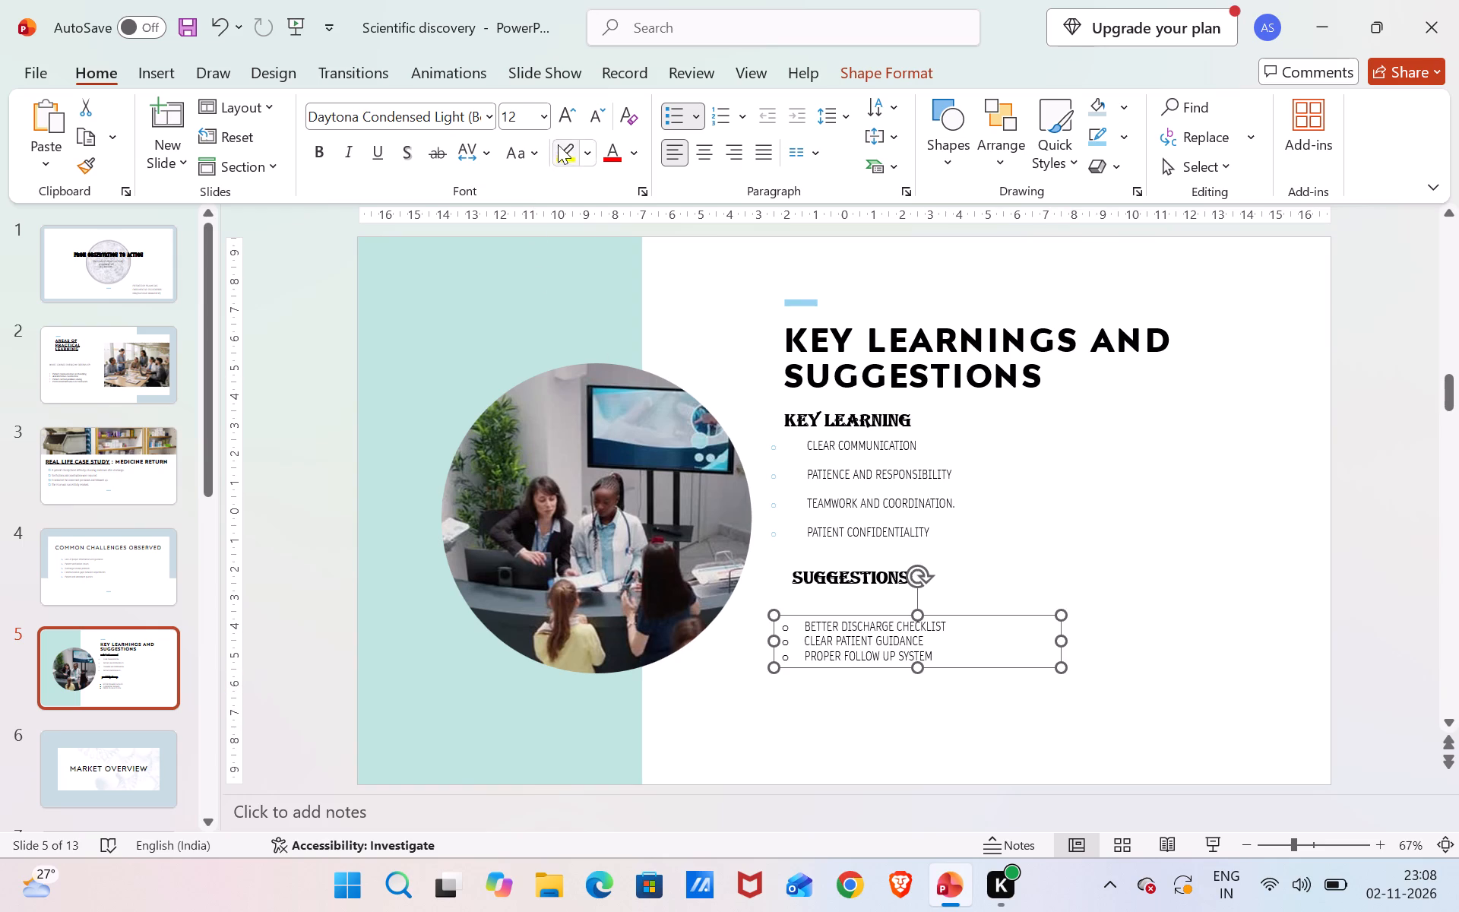
Set the font size of the whole suggestions text box to 14 and deselect it.
{"action": "left_click", "coordinate": [537, 118]}
{"action": "left_click", "coordinate": [537, 308]}
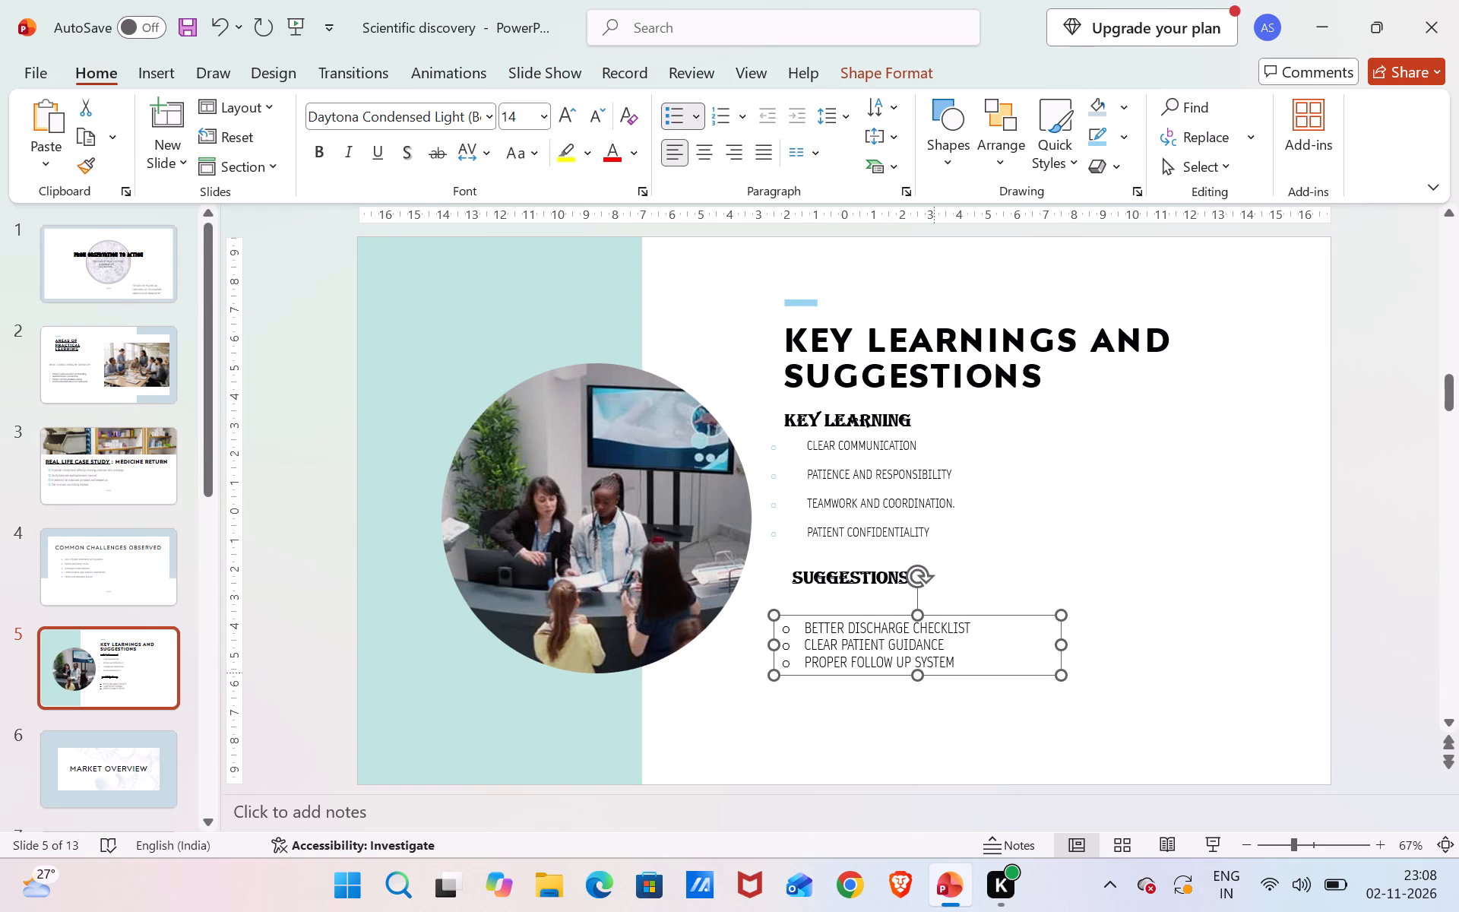
{"action": "left_click", "coordinate": [913, 692]}
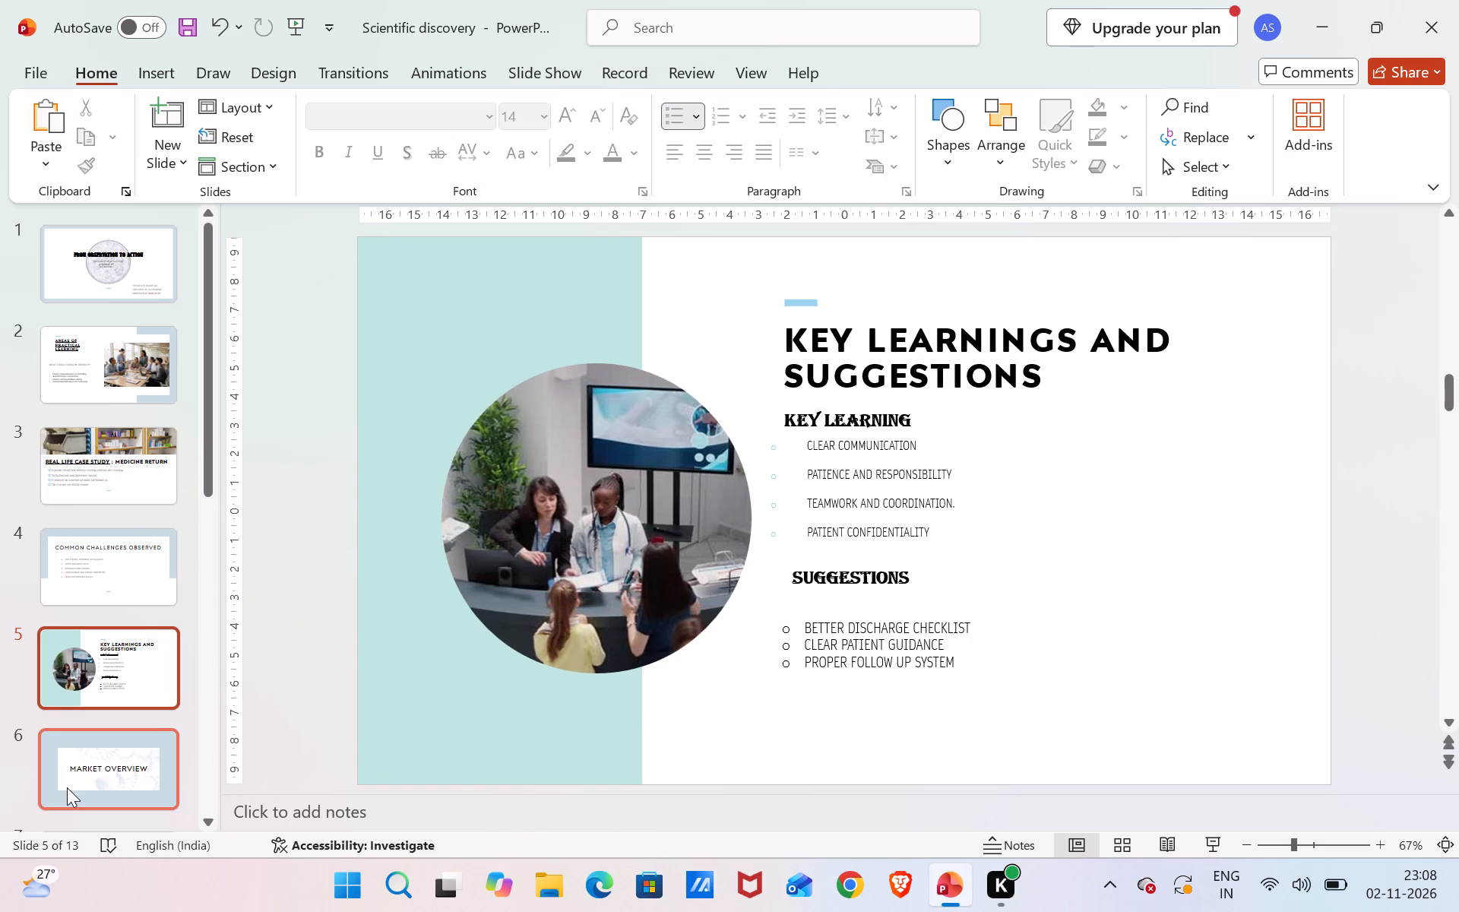
Delete the leftover "SUMMARY" slide just before the "THANK YOU" slide.
{"action": "left_click", "coordinate": [75, 772]}
{"action": "scroll", "coordinate": [350, 657], "scroll_direction": "down", "scroll_amount": 4}
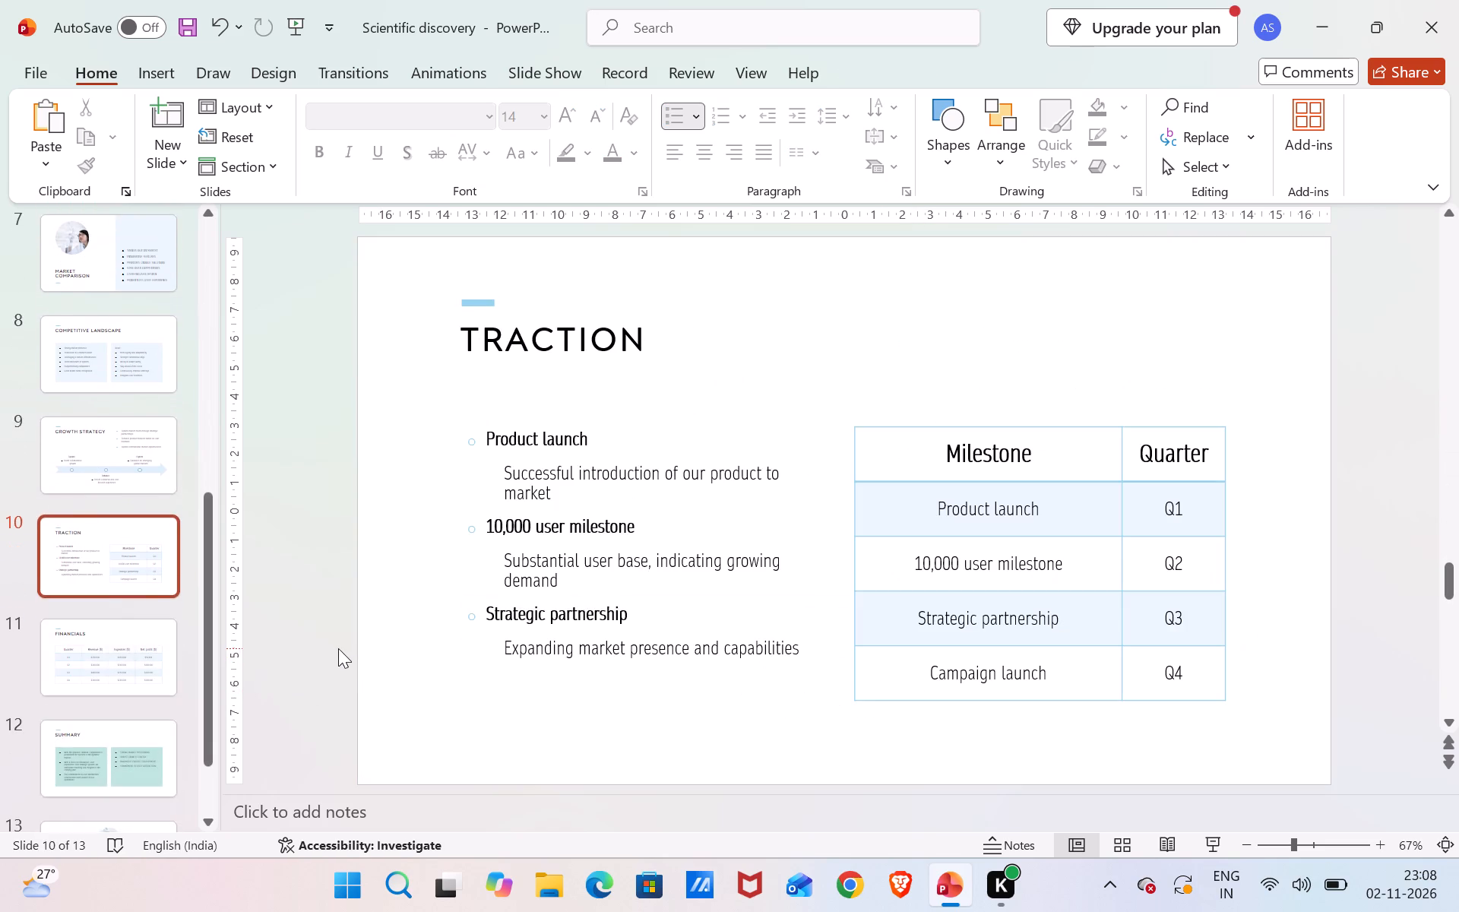
{"action": "scroll", "coordinate": [338, 648], "scroll_direction": "up", "scroll_amount": 4}
{"action": "scroll", "coordinate": [337, 647], "scroll_direction": "down", "scroll_amount": 17}
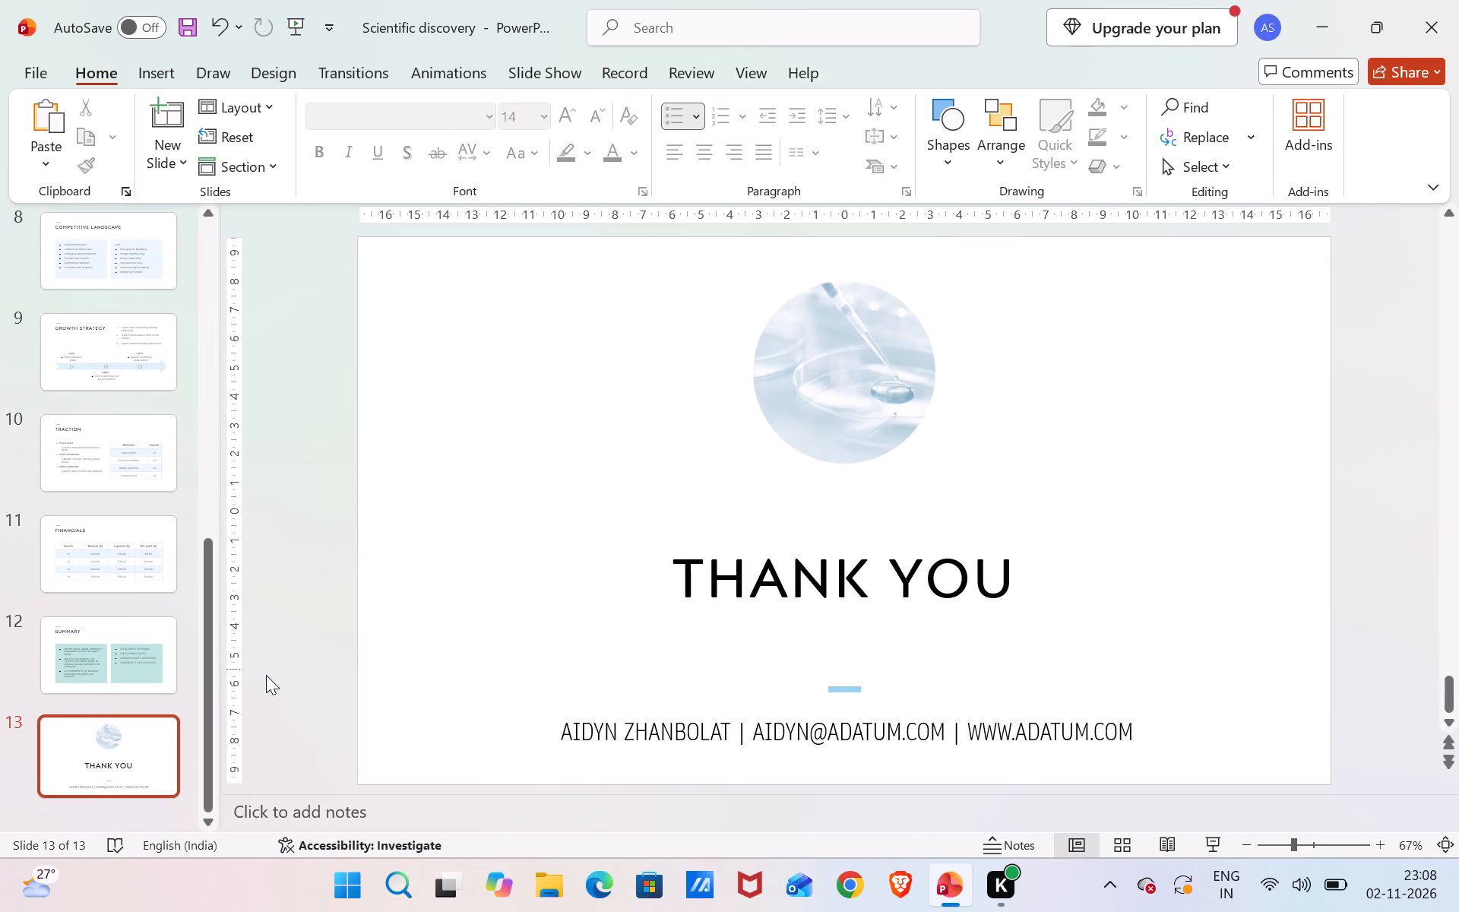
{"action": "left_click", "coordinate": [147, 682]}
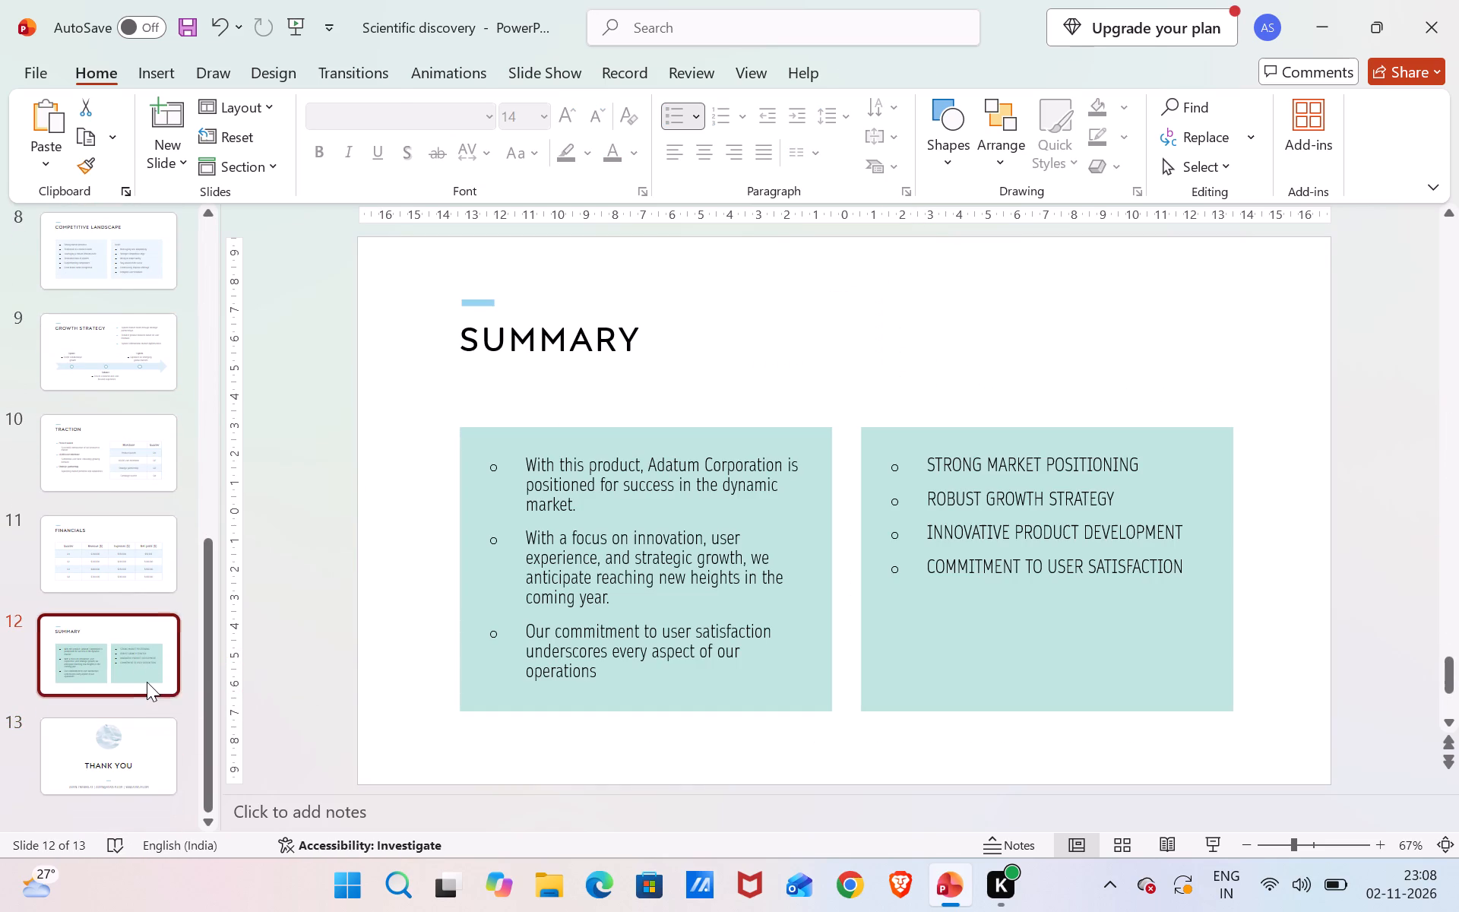
{"action": "right_click", "coordinate": [147, 681]}
{"action": "left_click", "coordinate": [191, 373]}
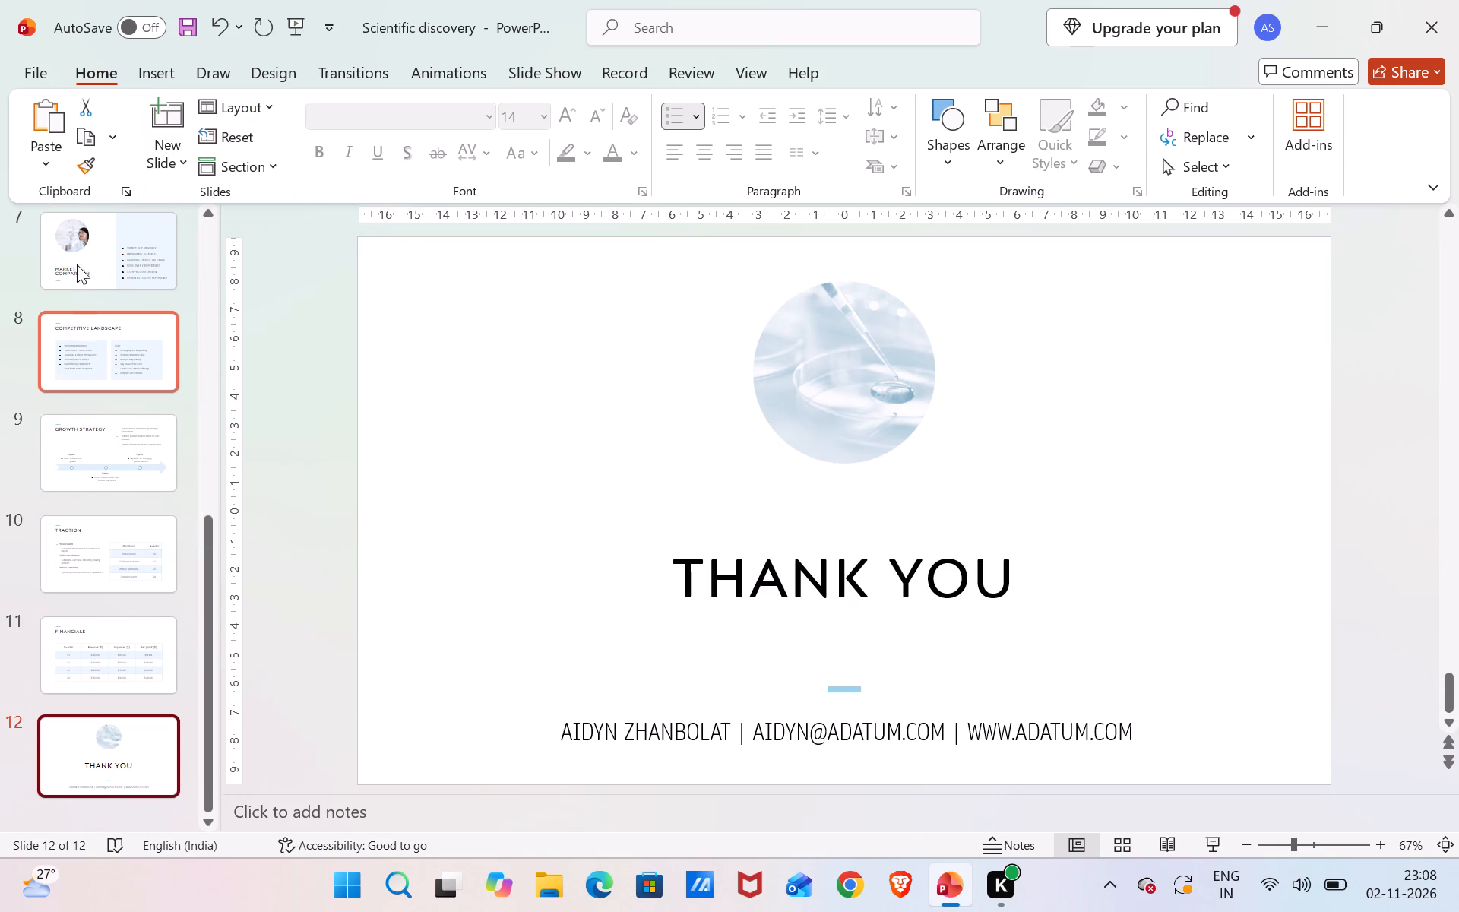
Delete the Market Comparison, Competitive Landscape, Growth Strategy, Traction and Financials slides between Market Overview and Thank You.
{"action": "left_click", "coordinate": [78, 237]}
{"action": "right_click", "coordinate": [78, 237]}
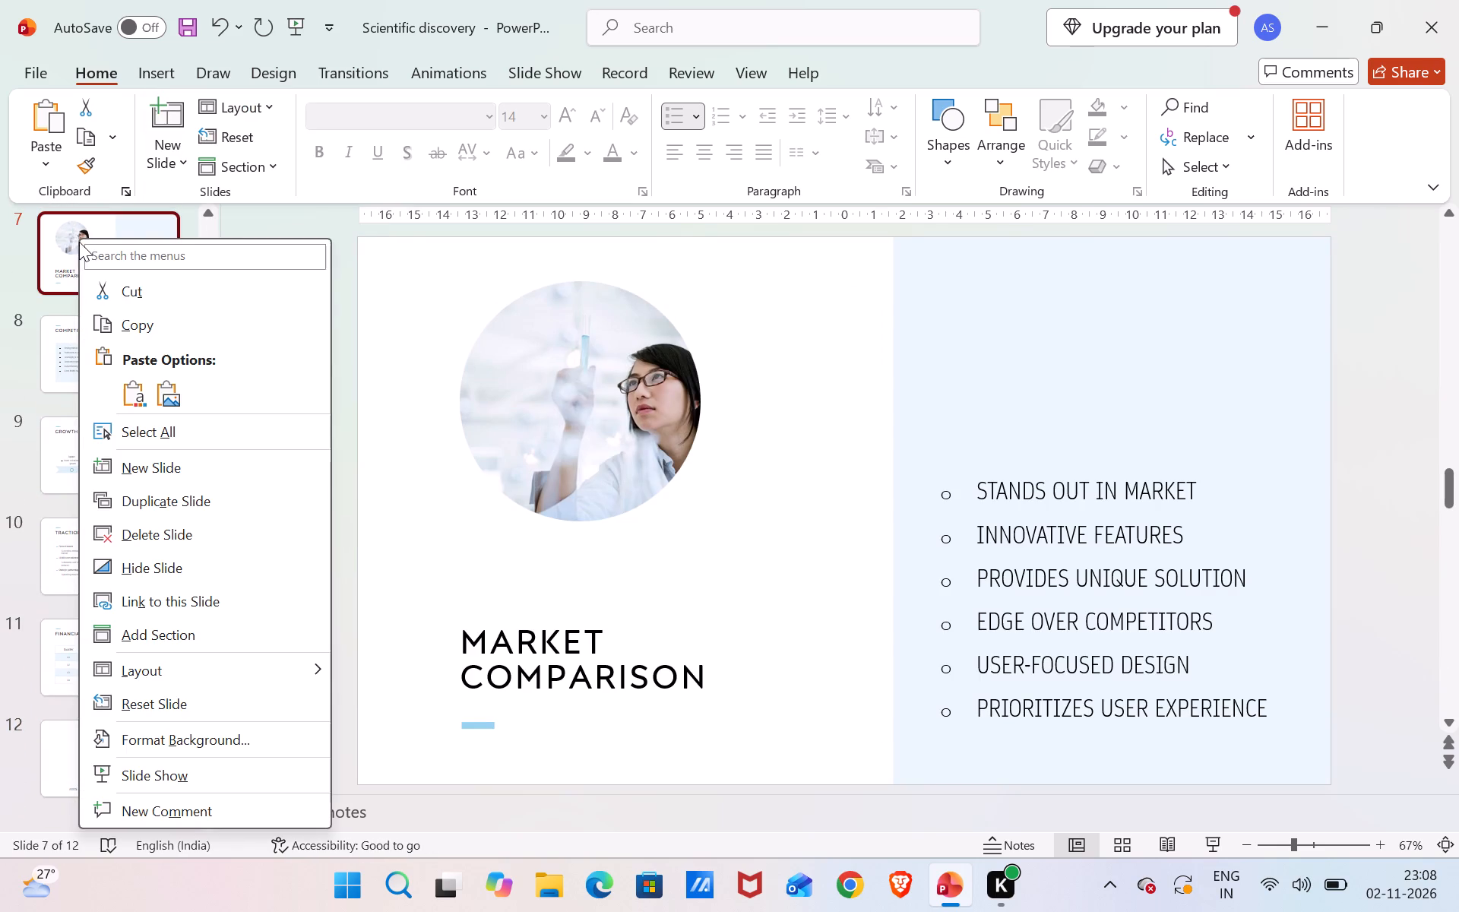
{"action": "left_click", "coordinate": [163, 540]}
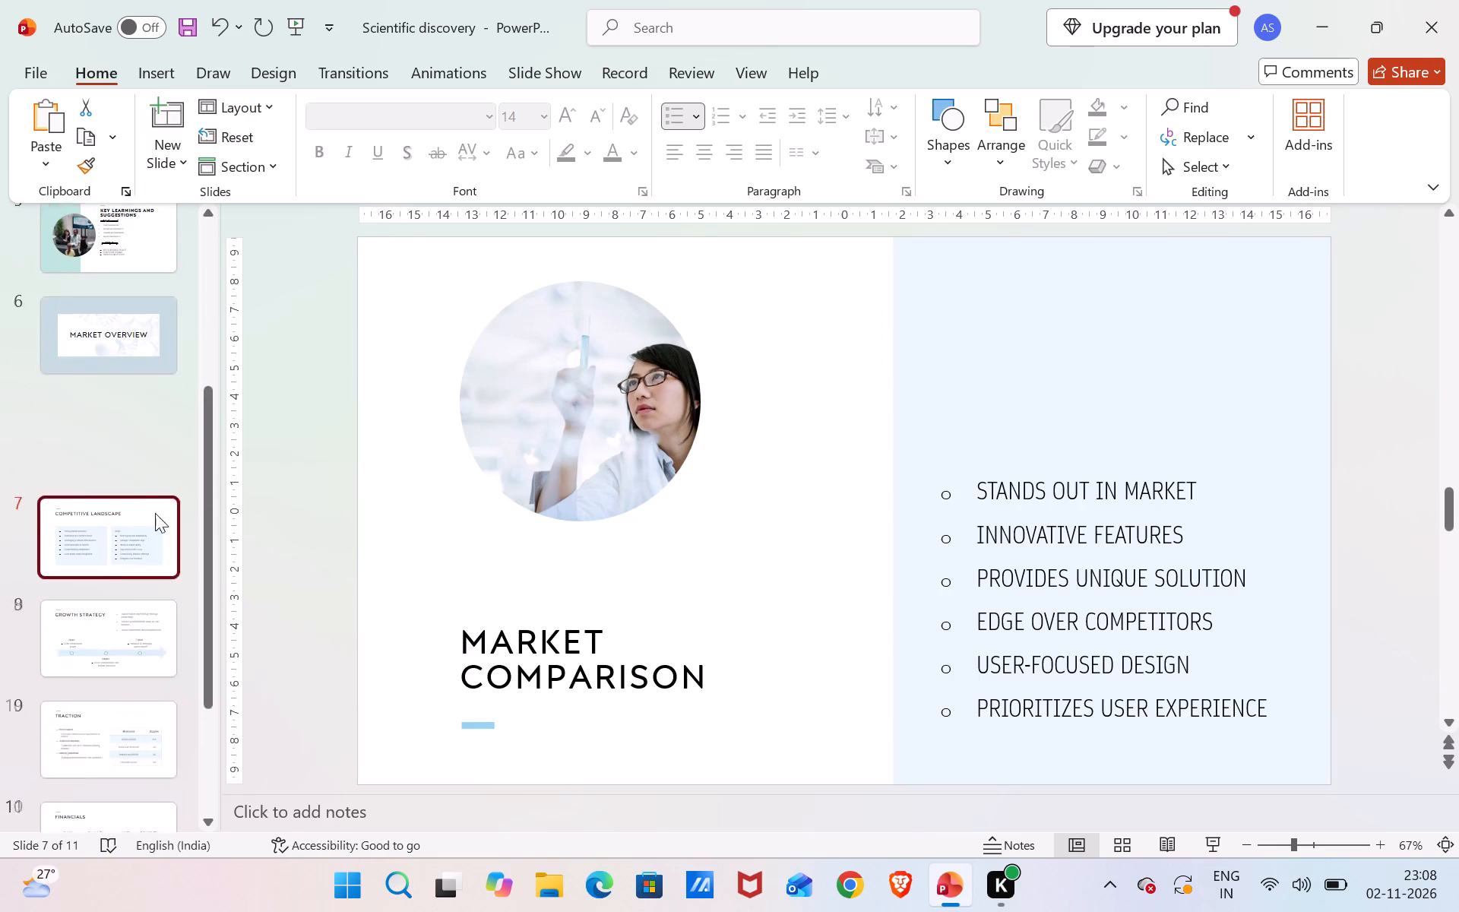
{"action": "right_click", "coordinate": [106, 570]}
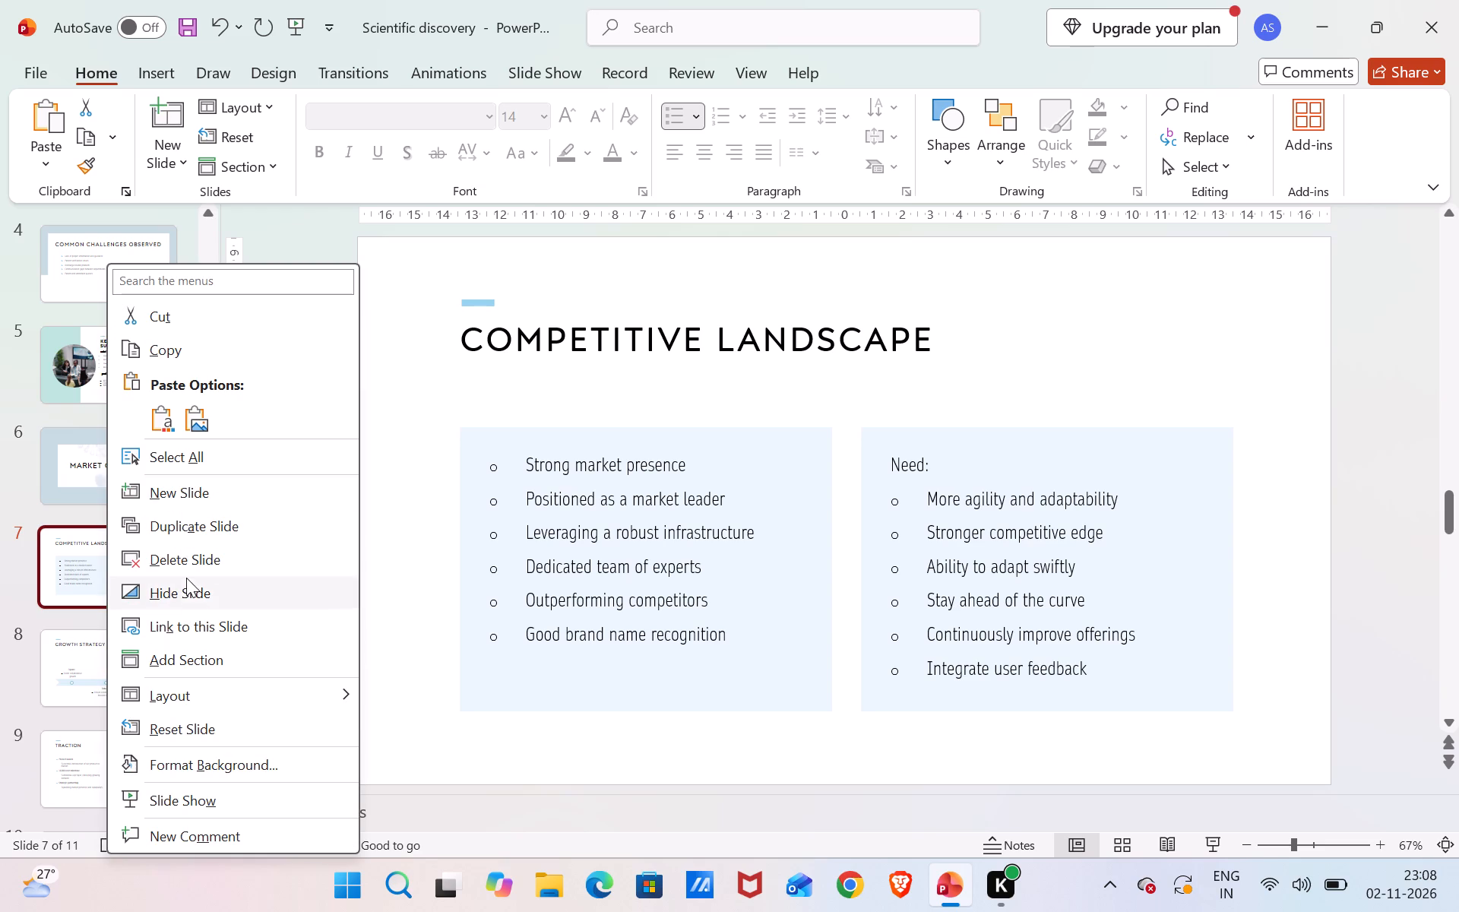
{"action": "left_click", "coordinate": [185, 554]}
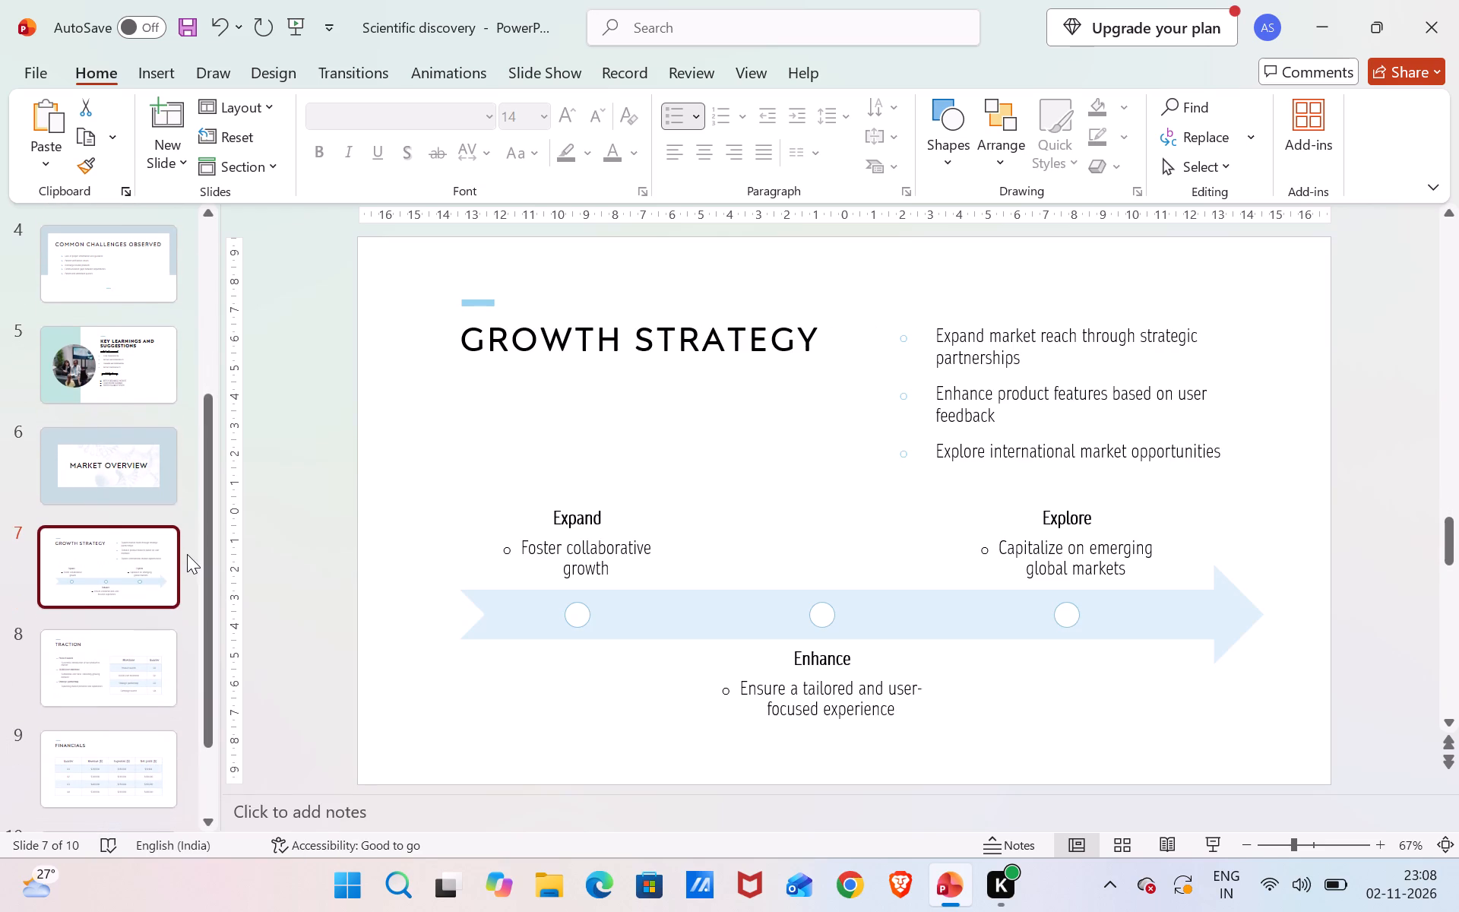
{"action": "right_click", "coordinate": [187, 554]}
{"action": "left_click", "coordinate": [261, 557]}
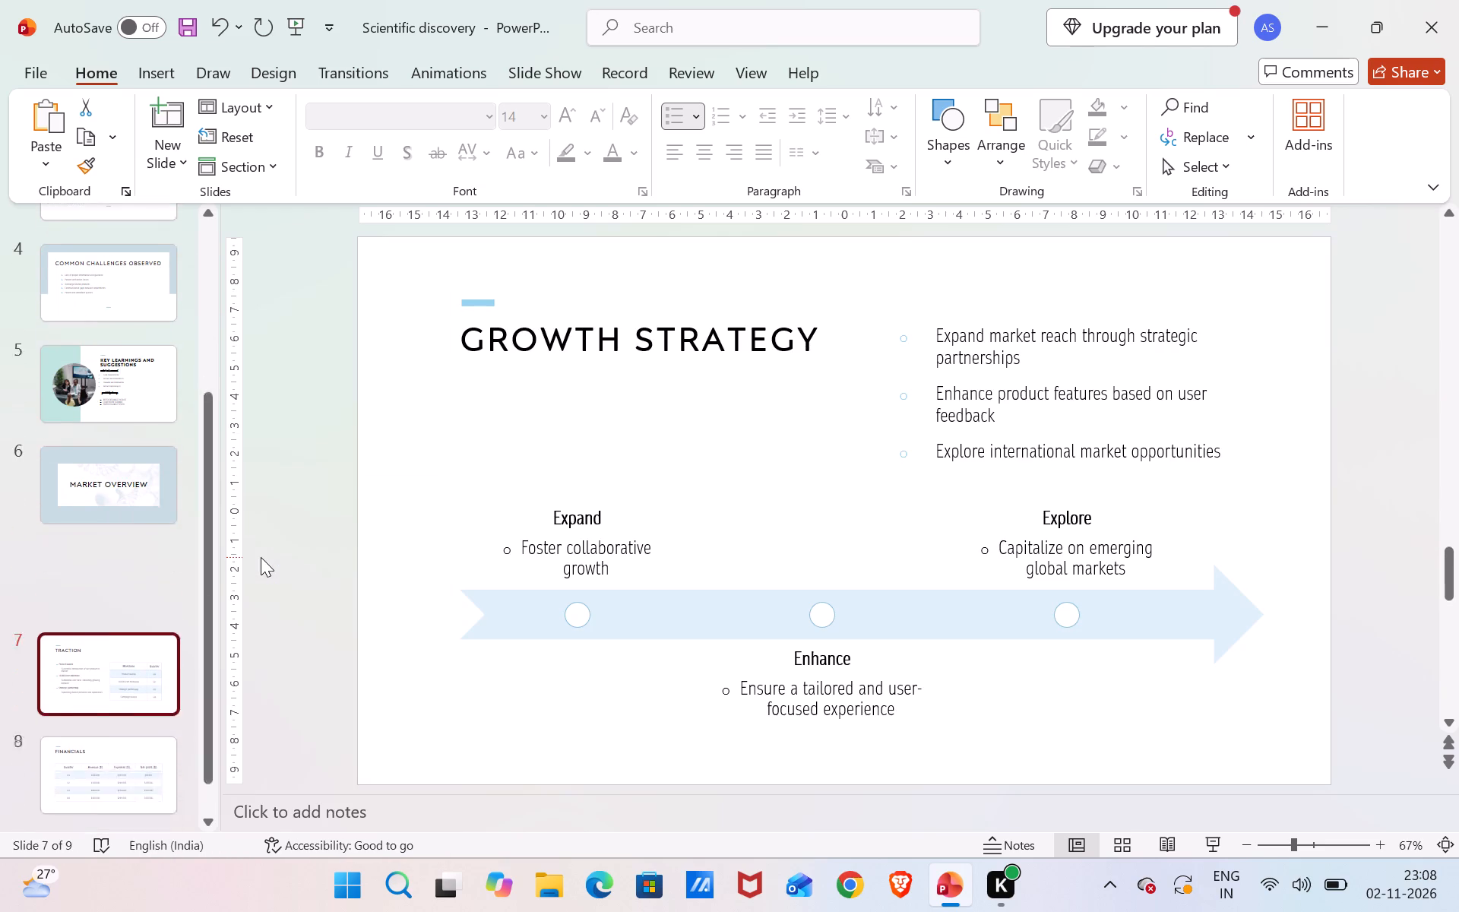
{"action": "right_click", "coordinate": [207, 568]}
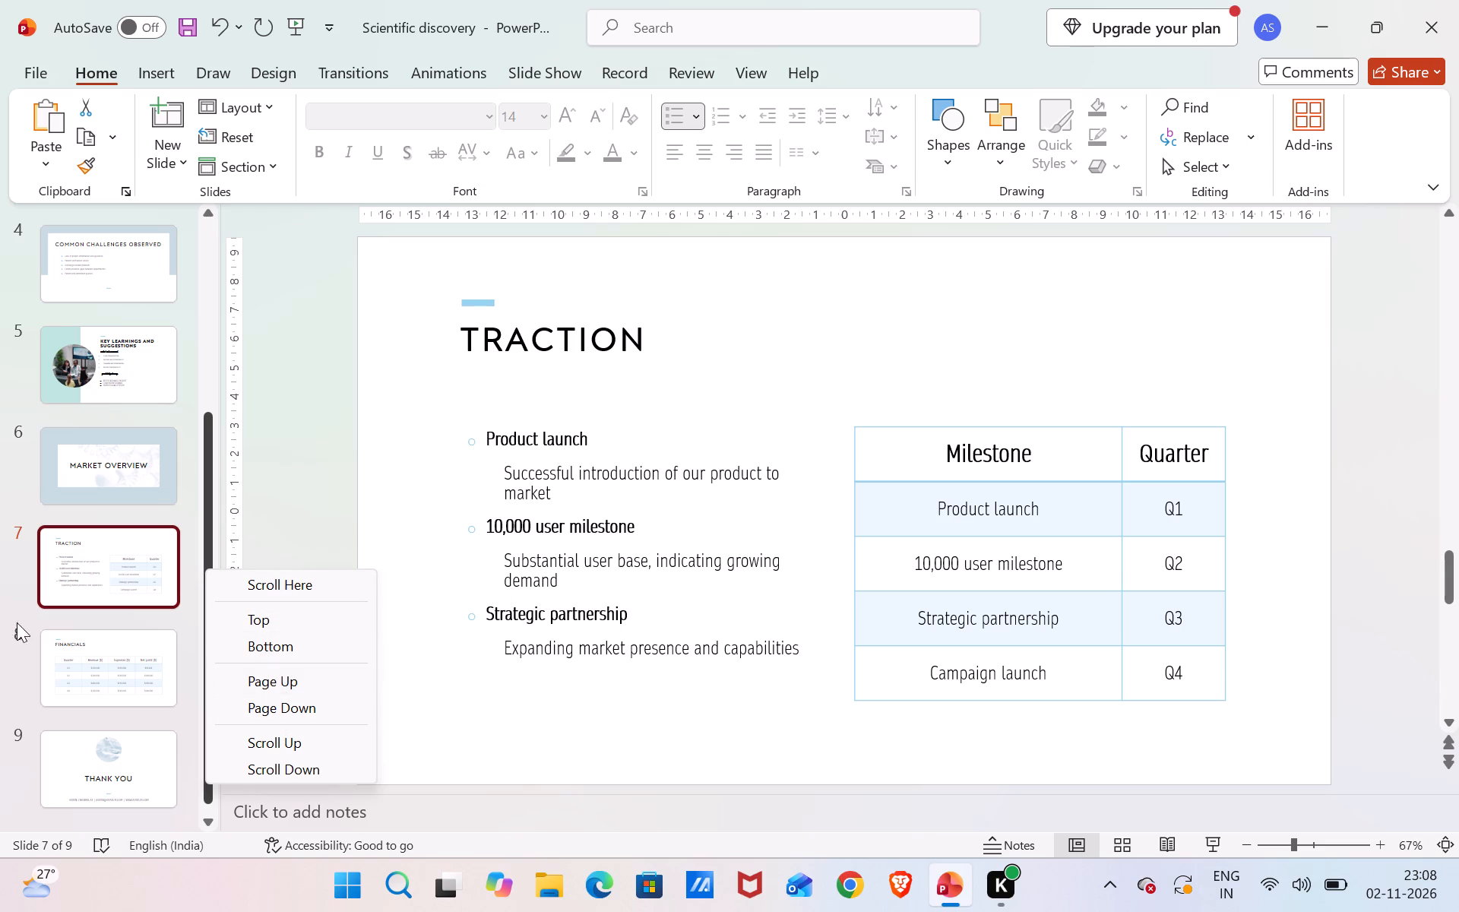
{"action": "right_click", "coordinate": [55, 556]}
{"action": "left_click", "coordinate": [115, 555]}
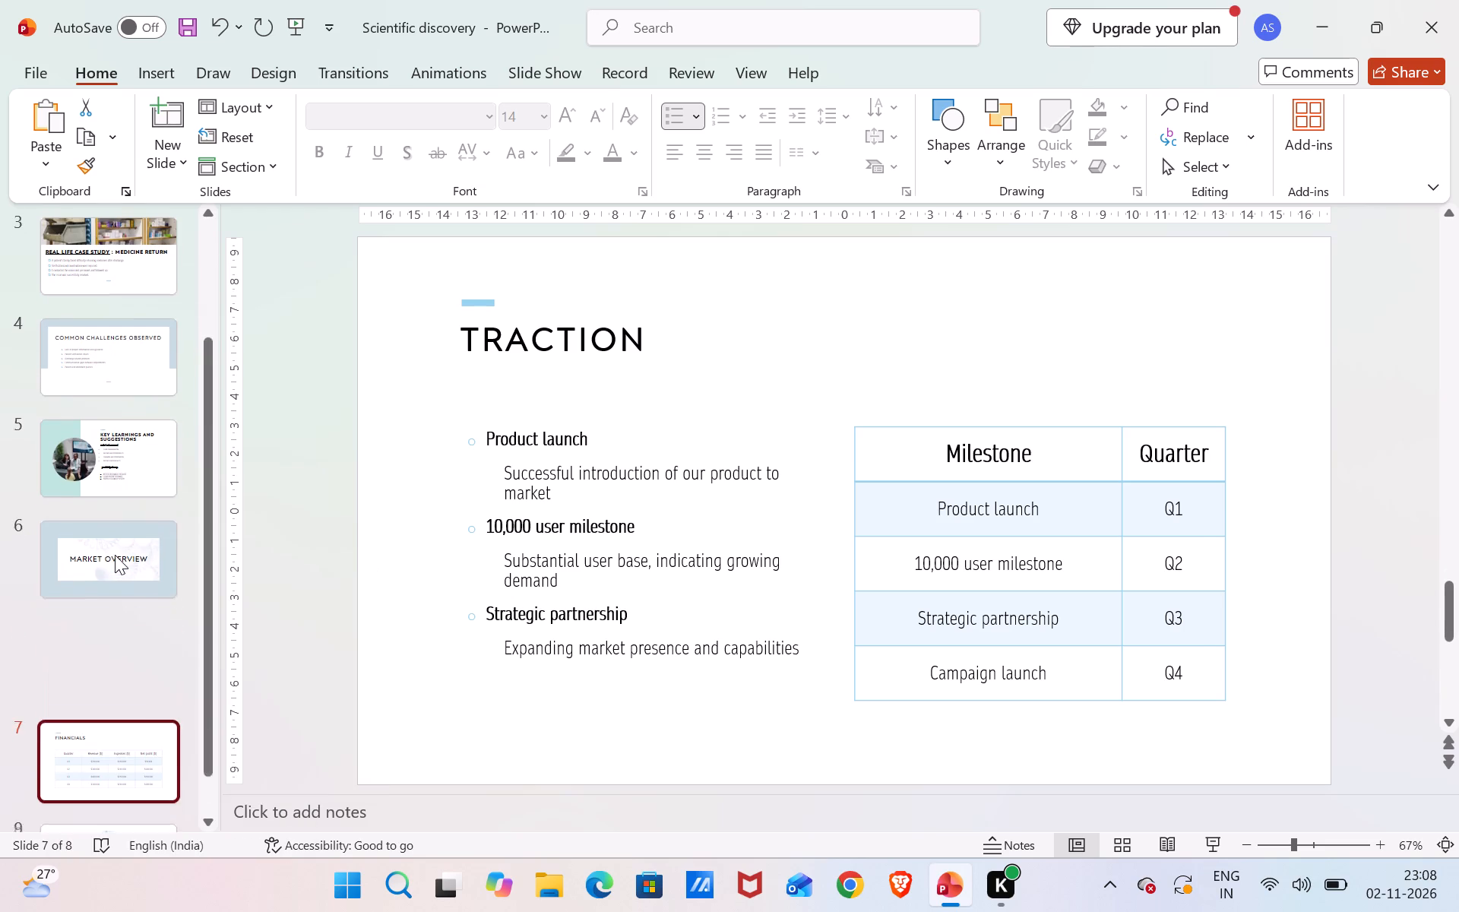
{"action": "scroll", "coordinate": [116, 578], "scroll_direction": "down", "scroll_amount": 7}
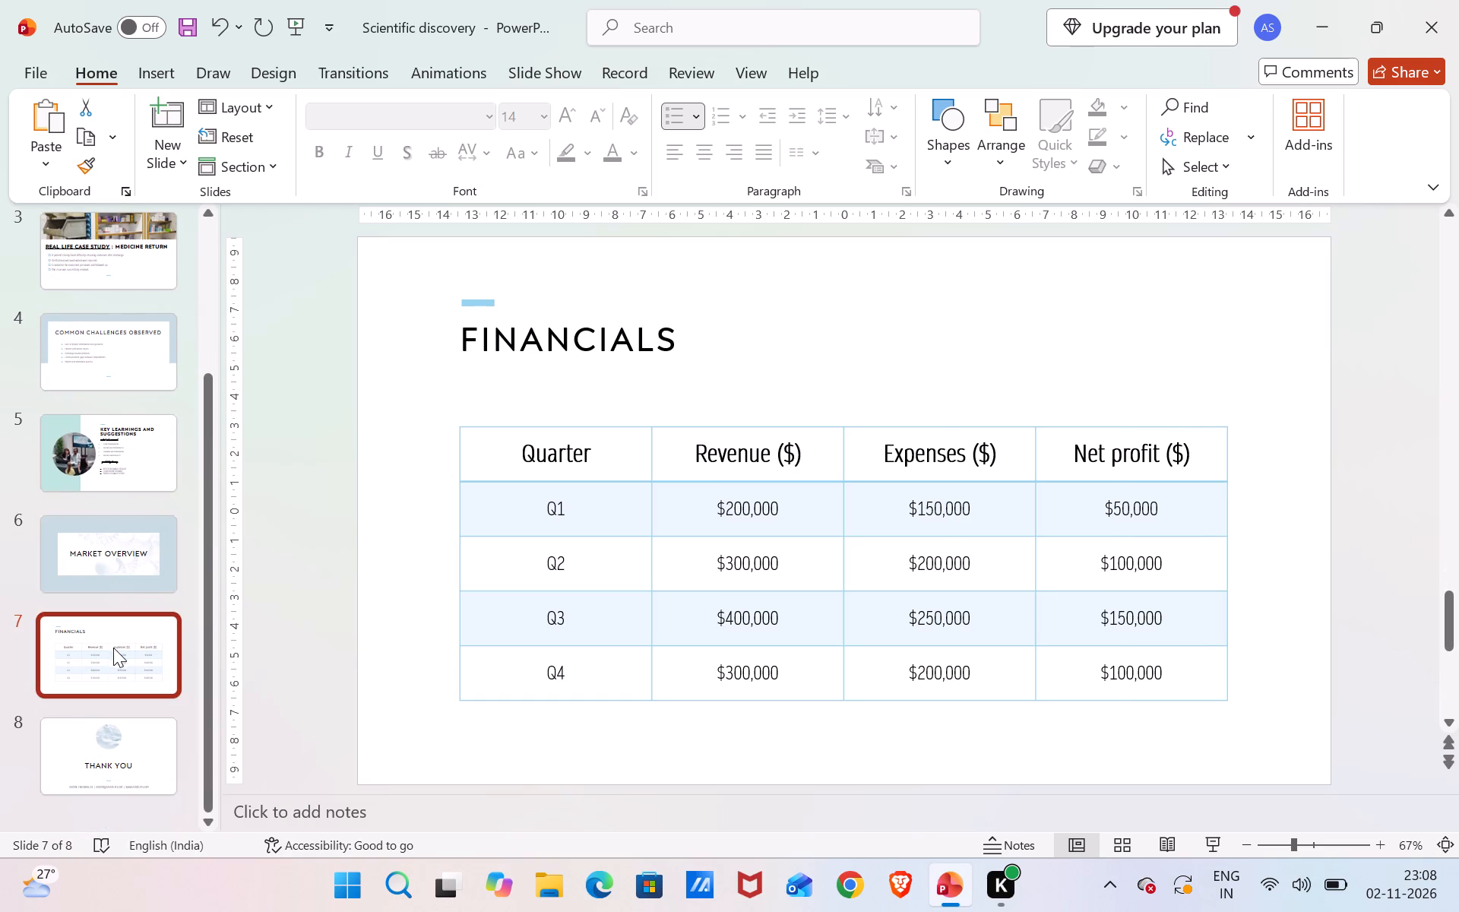
{"action": "right_click", "coordinate": [112, 642]}
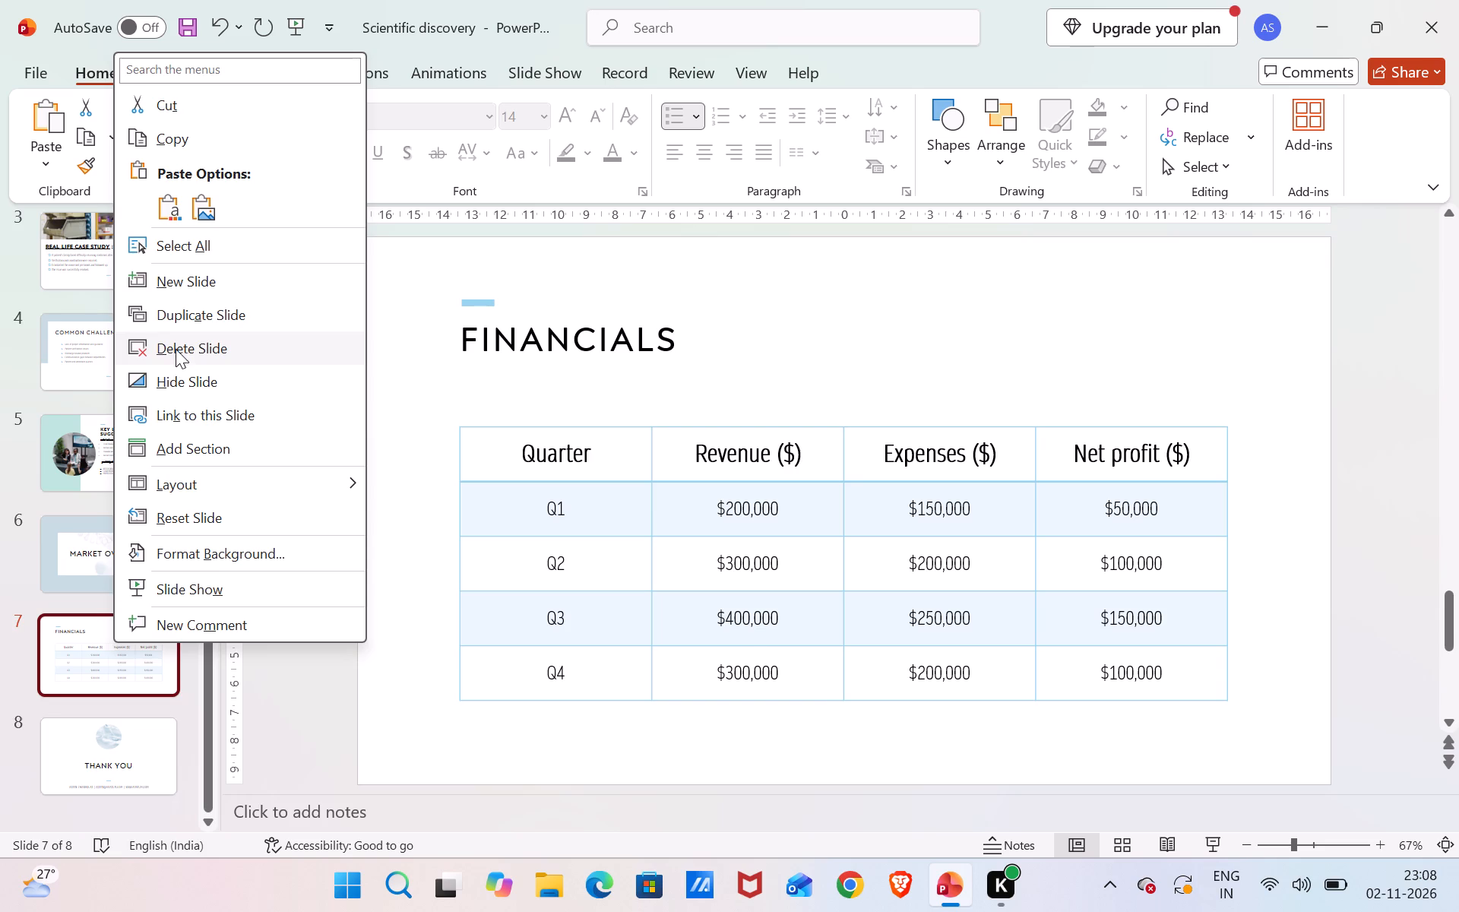
{"action": "left_click", "coordinate": [176, 348]}
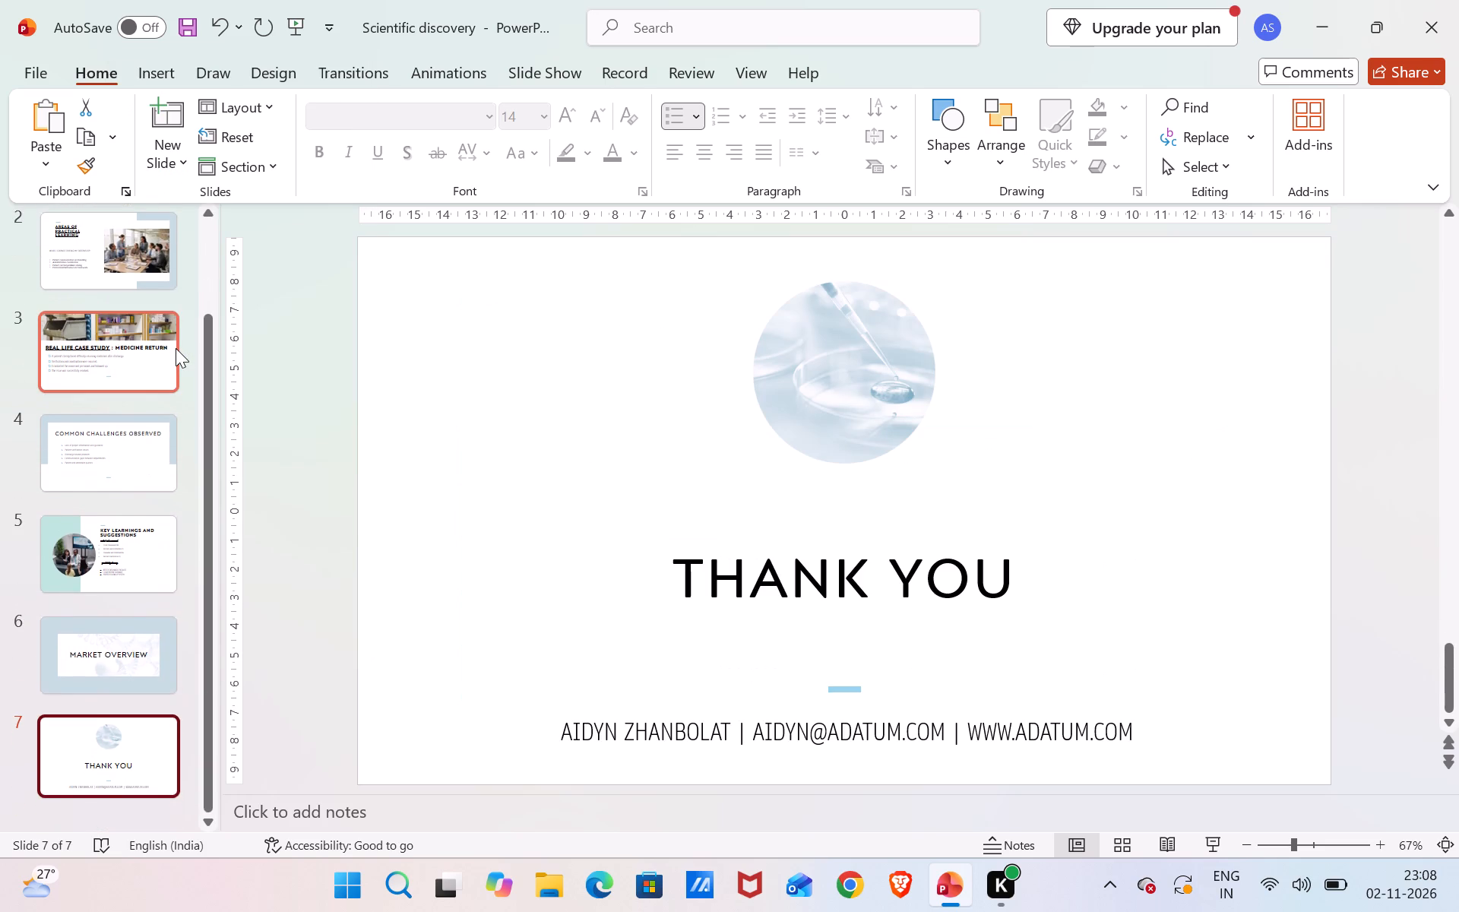
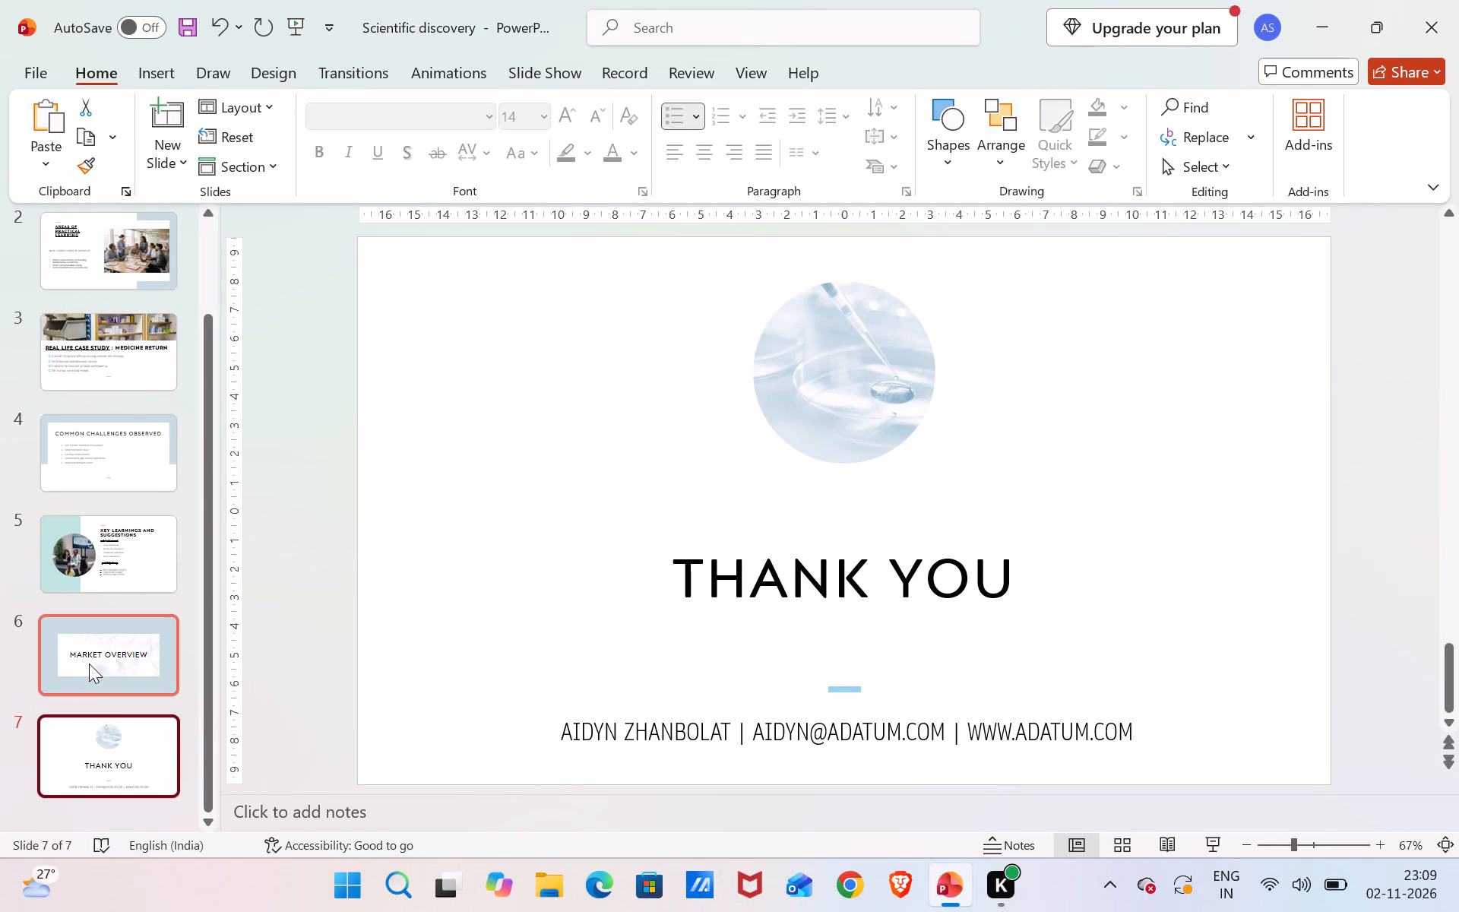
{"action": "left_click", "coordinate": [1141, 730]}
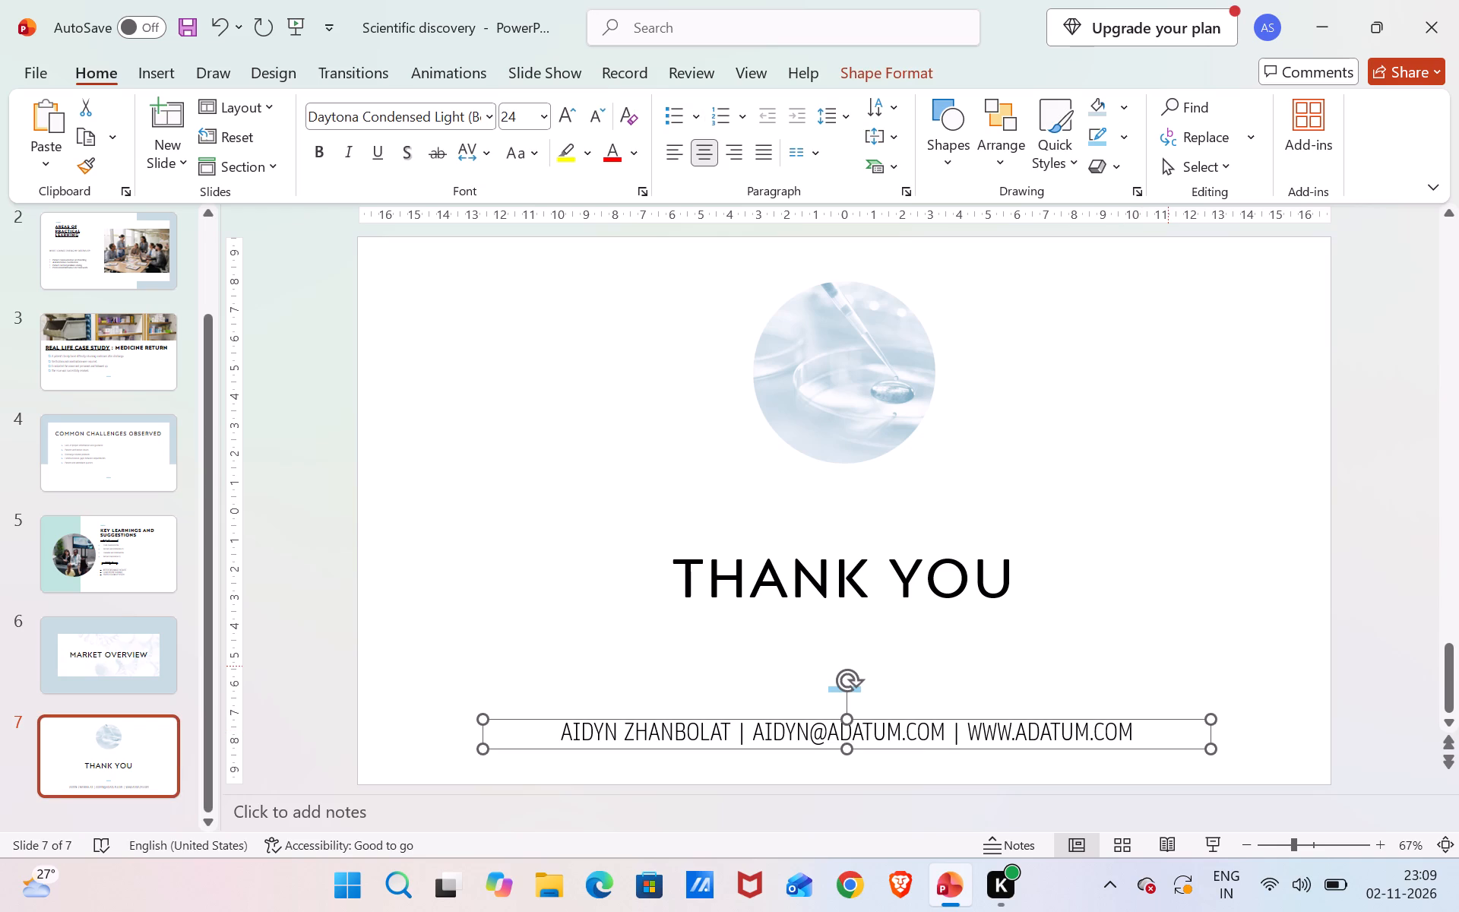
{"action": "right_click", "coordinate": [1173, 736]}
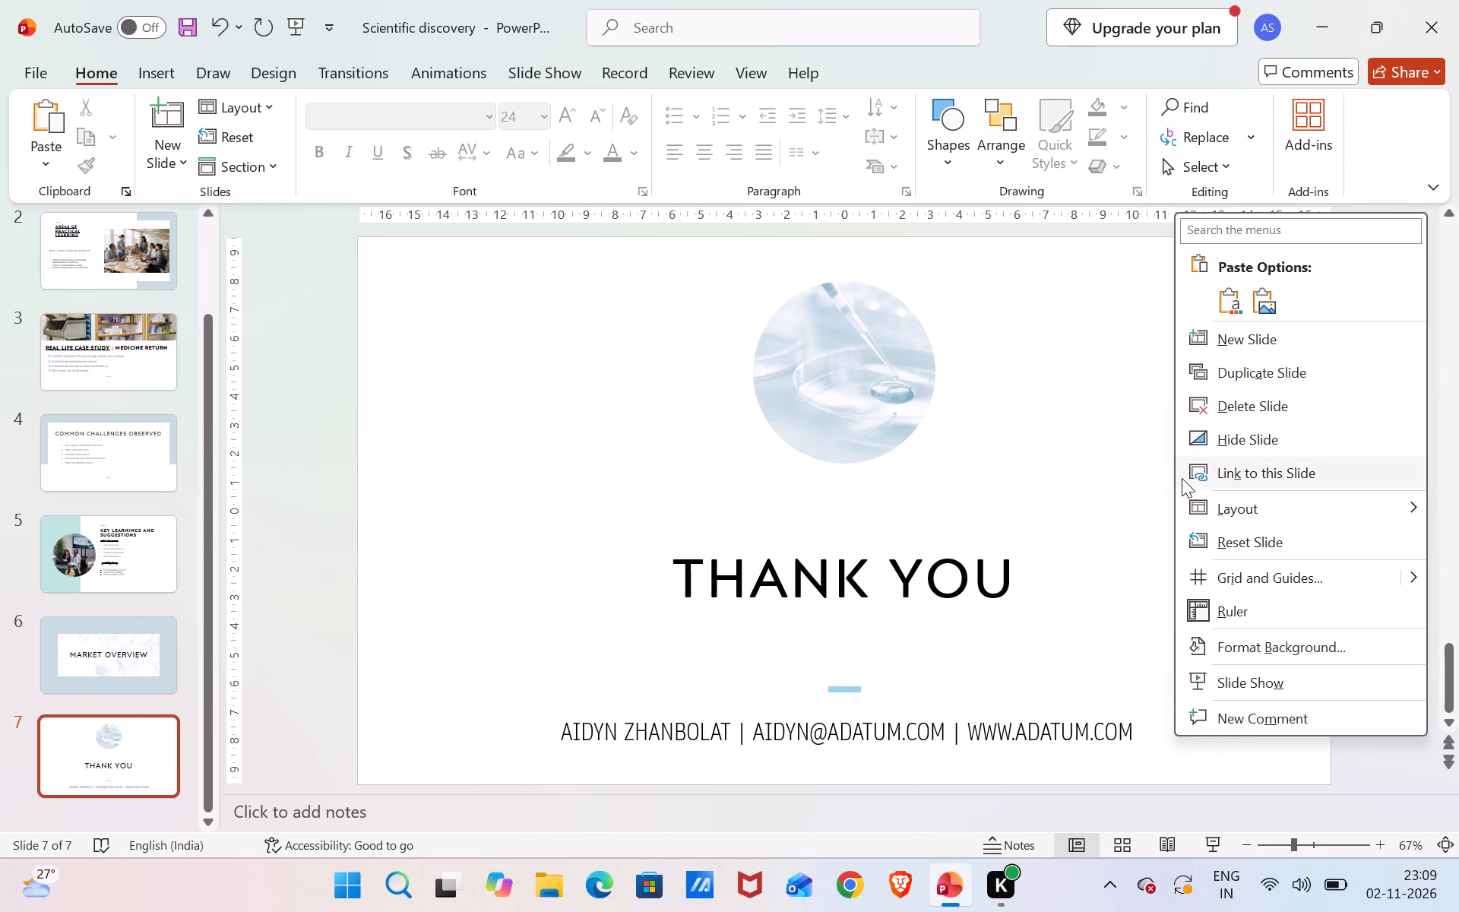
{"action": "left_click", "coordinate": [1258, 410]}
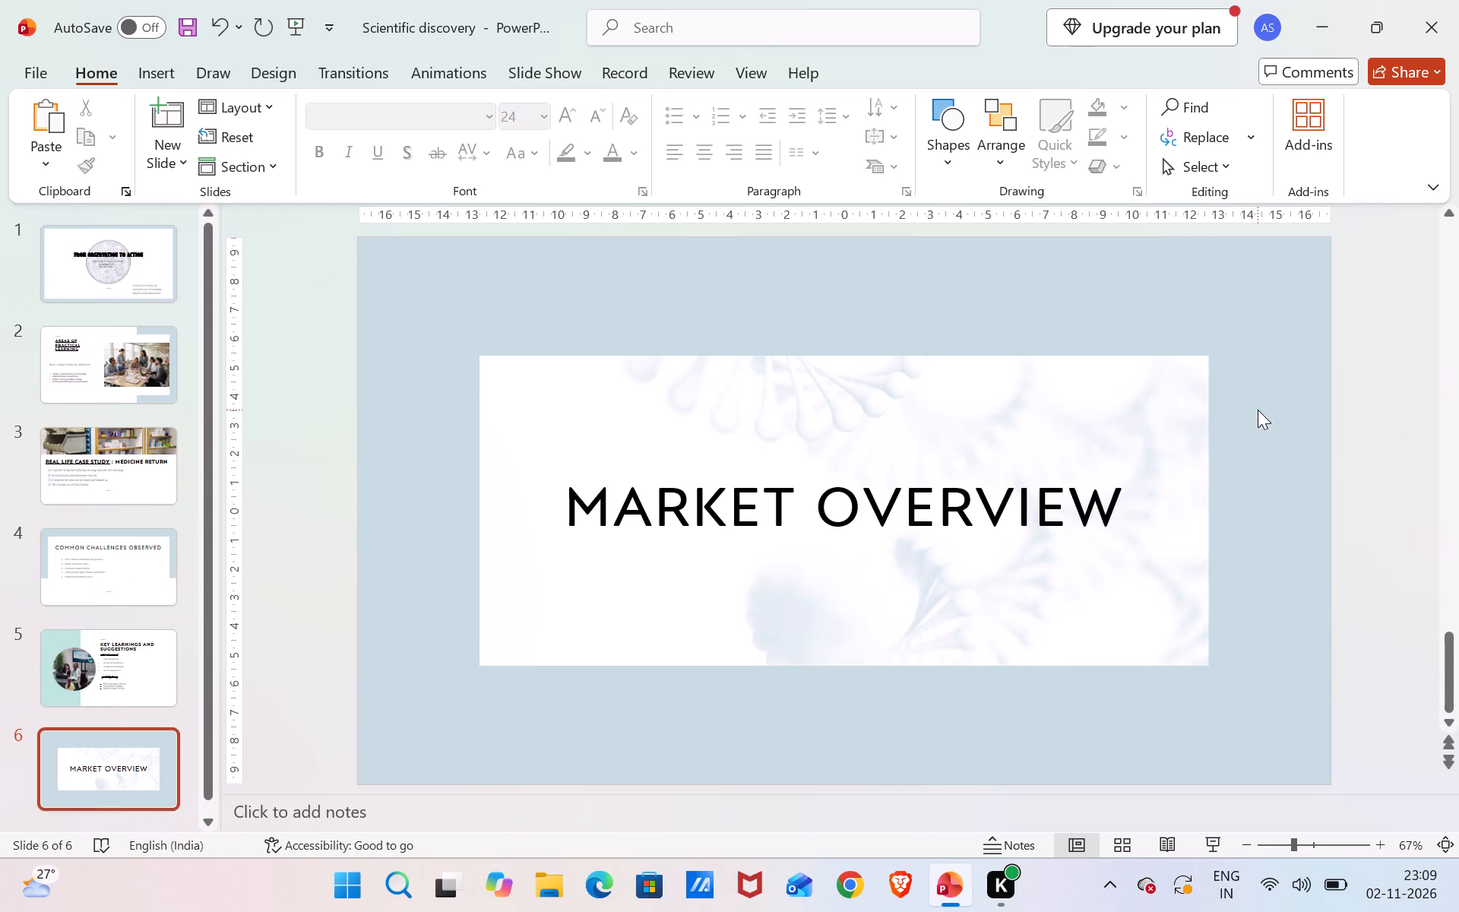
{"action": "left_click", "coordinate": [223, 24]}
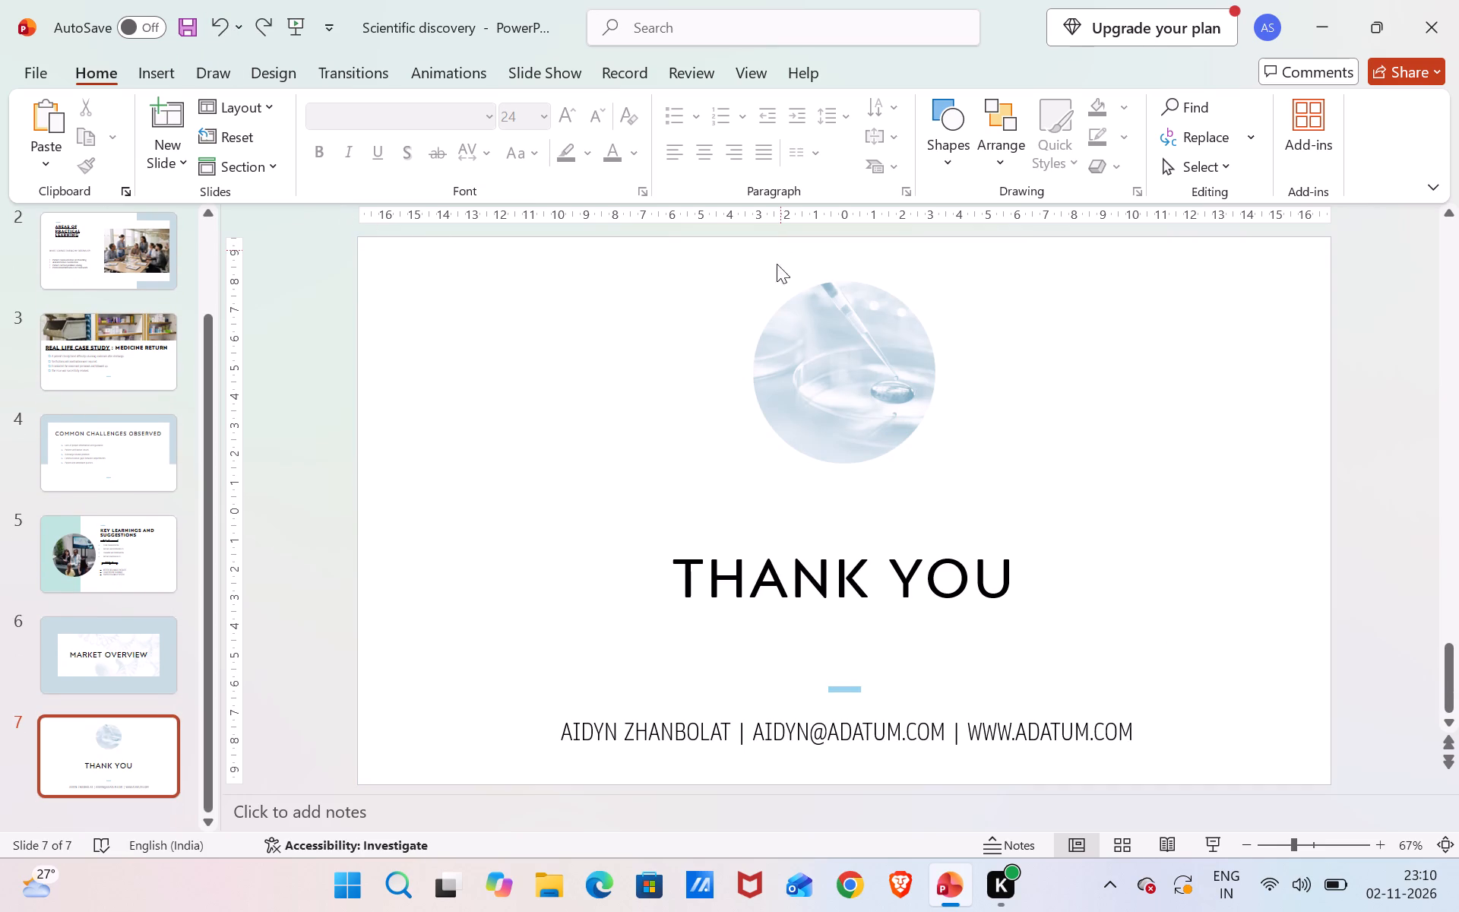
Delete the whole contact line with the name, e-mail and website below "THANK YOU".
{"action": "left_click", "coordinate": [683, 738]}
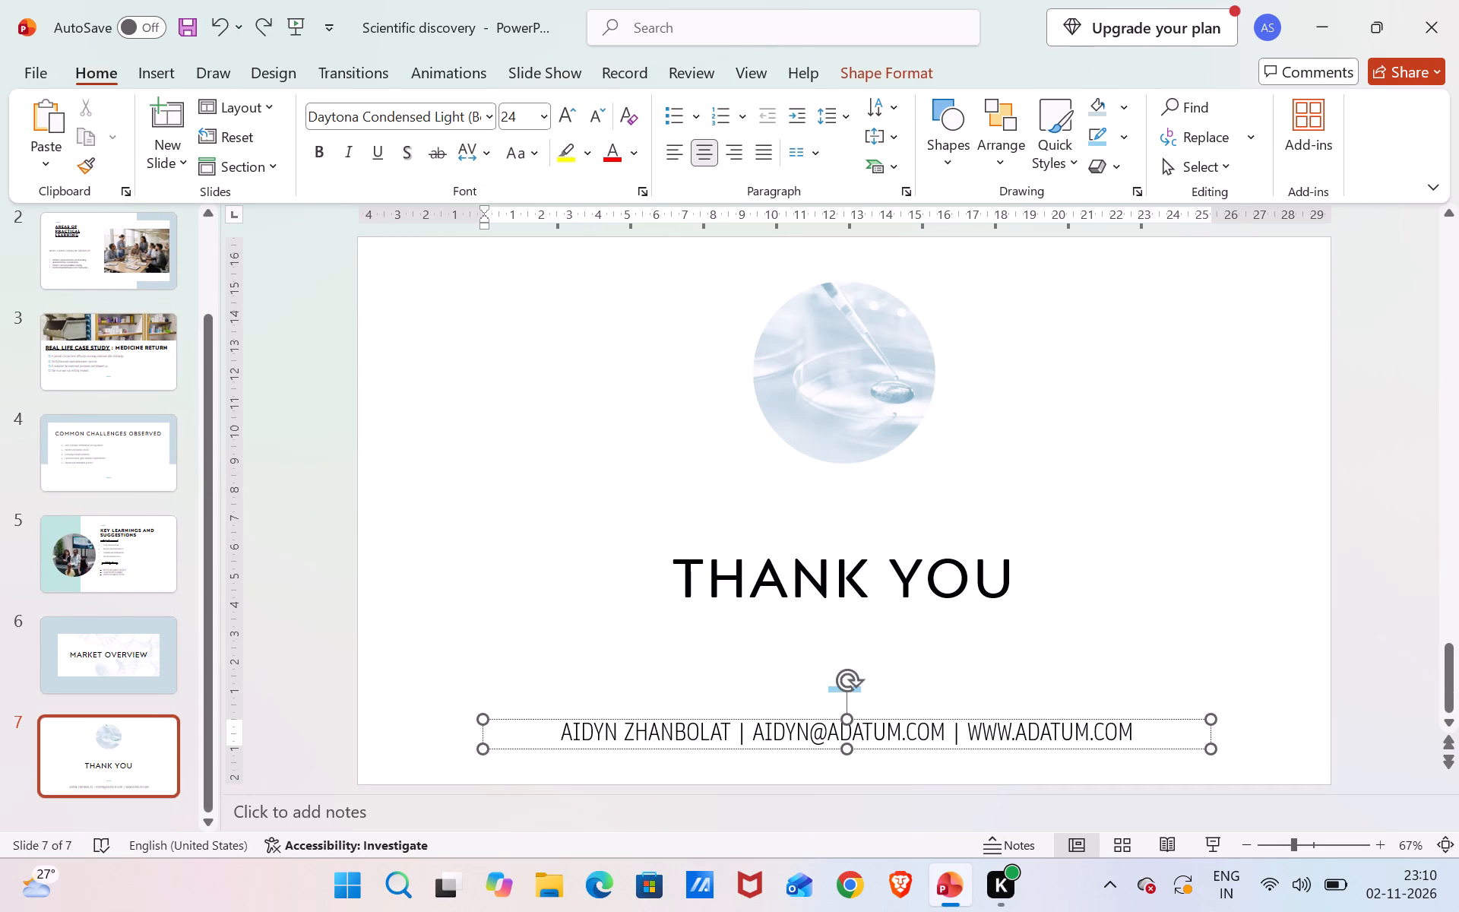
{"action": "right_click", "coordinate": [960, 727]}
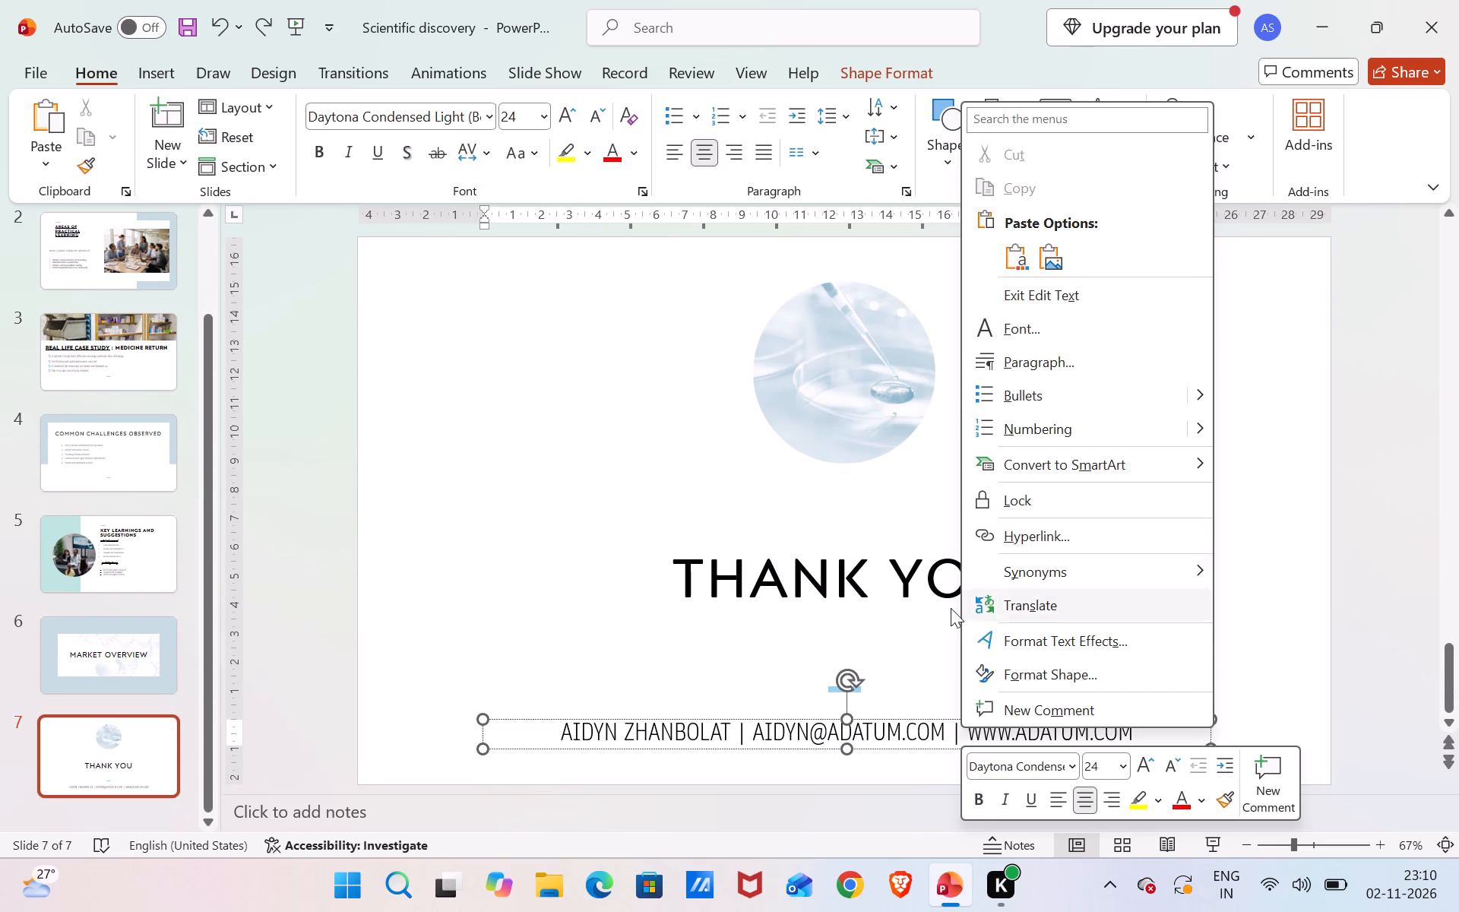
{"action": "left_click", "coordinate": [872, 641]}
{"action": "left_click", "coordinate": [1172, 739]}
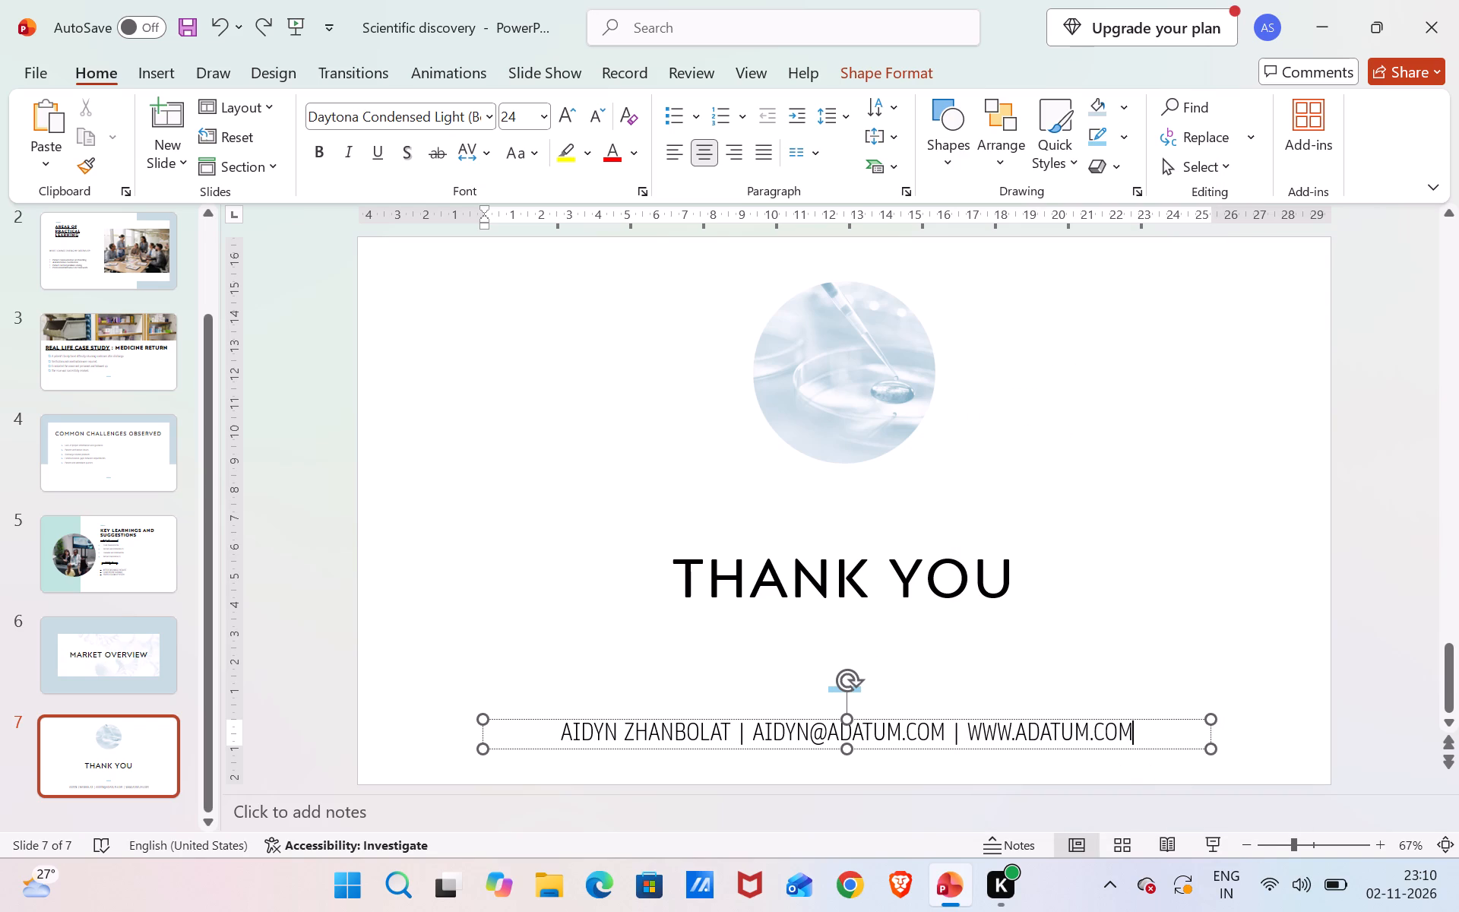
{"action": "key", "text": "BackSpace"}
{"action": "key", "text": "BackSpace"}
{"action": "key", "text": "BackSpace"}
{"action": "key", "text": "BackSpace"}
{"action": "key", "text": "BackSpace"}
{"action": "key", "text": "BackSpace"}
{"action": "key", "text": "BackSpace"}
{"action": "key", "text": "BackSpace"}
{"action": "key", "text": "BackSpace"}
{"action": "key", "text": "BackSpace"}
{"action": "key", "text": "BackSpace"}
{"action": "key", "text": "BackSpace"}
{"action": "key", "text": "BackSpace"}
{"action": "key", "text": "BackSpace"}
{"action": "key", "text": "BackSpace"}
{"action": "key", "text": "BackSpace"}
{"action": "key", "text": "BackSpace"}
{"action": "key", "text": "BackSpace"}
{"action": "key", "text": "BackSpace"}
{"action": "key", "text": "BackSpace"}
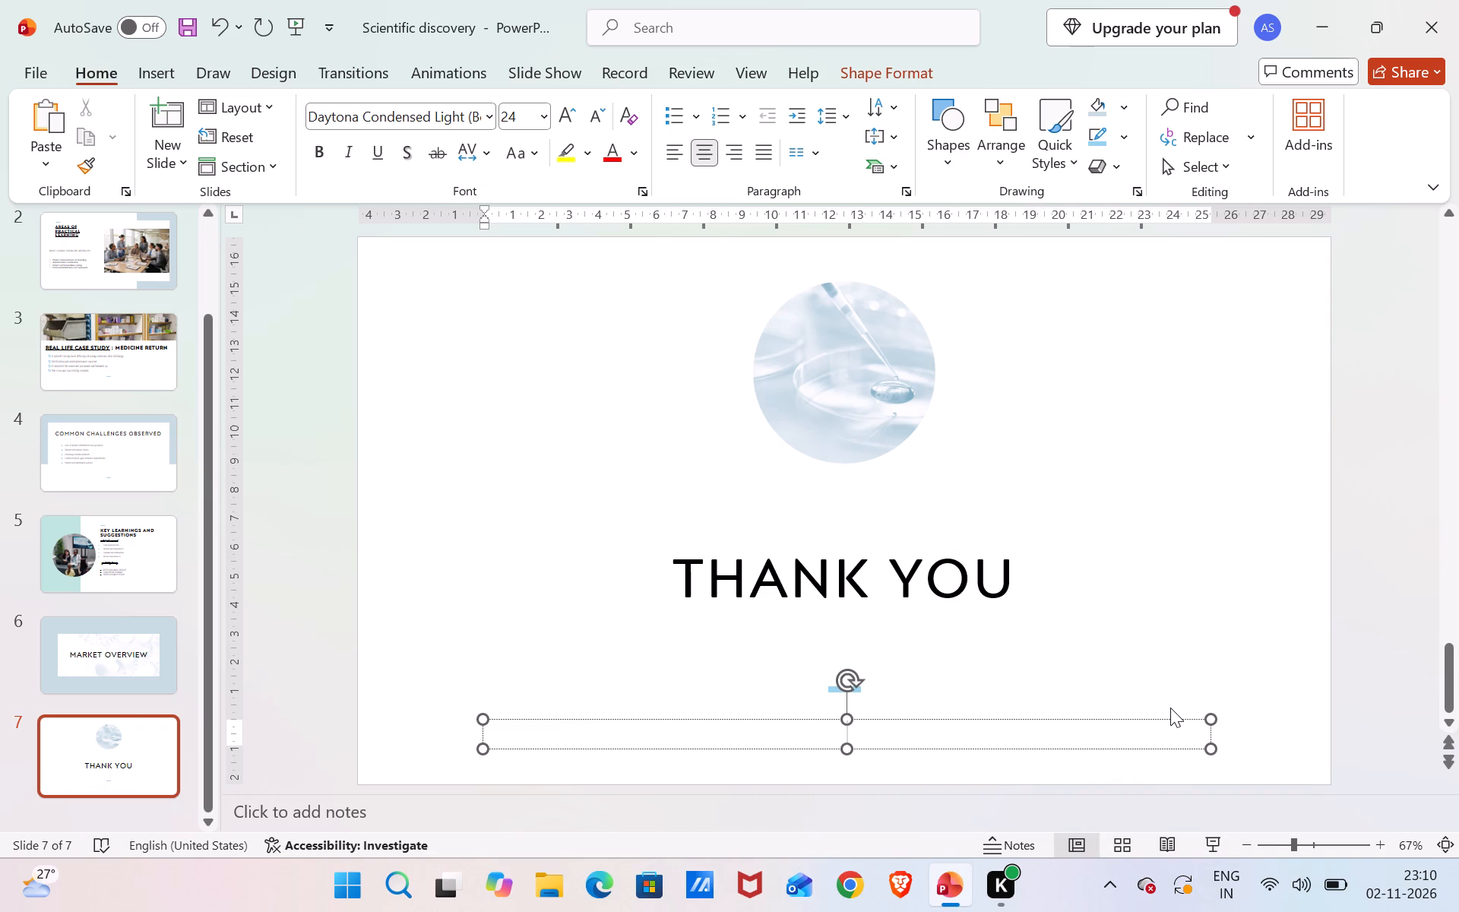
Fill the emptied contact line below "THANK YOU" with a short row of five dots.
{"action": "left_click", "coordinate": [1268, 684]}
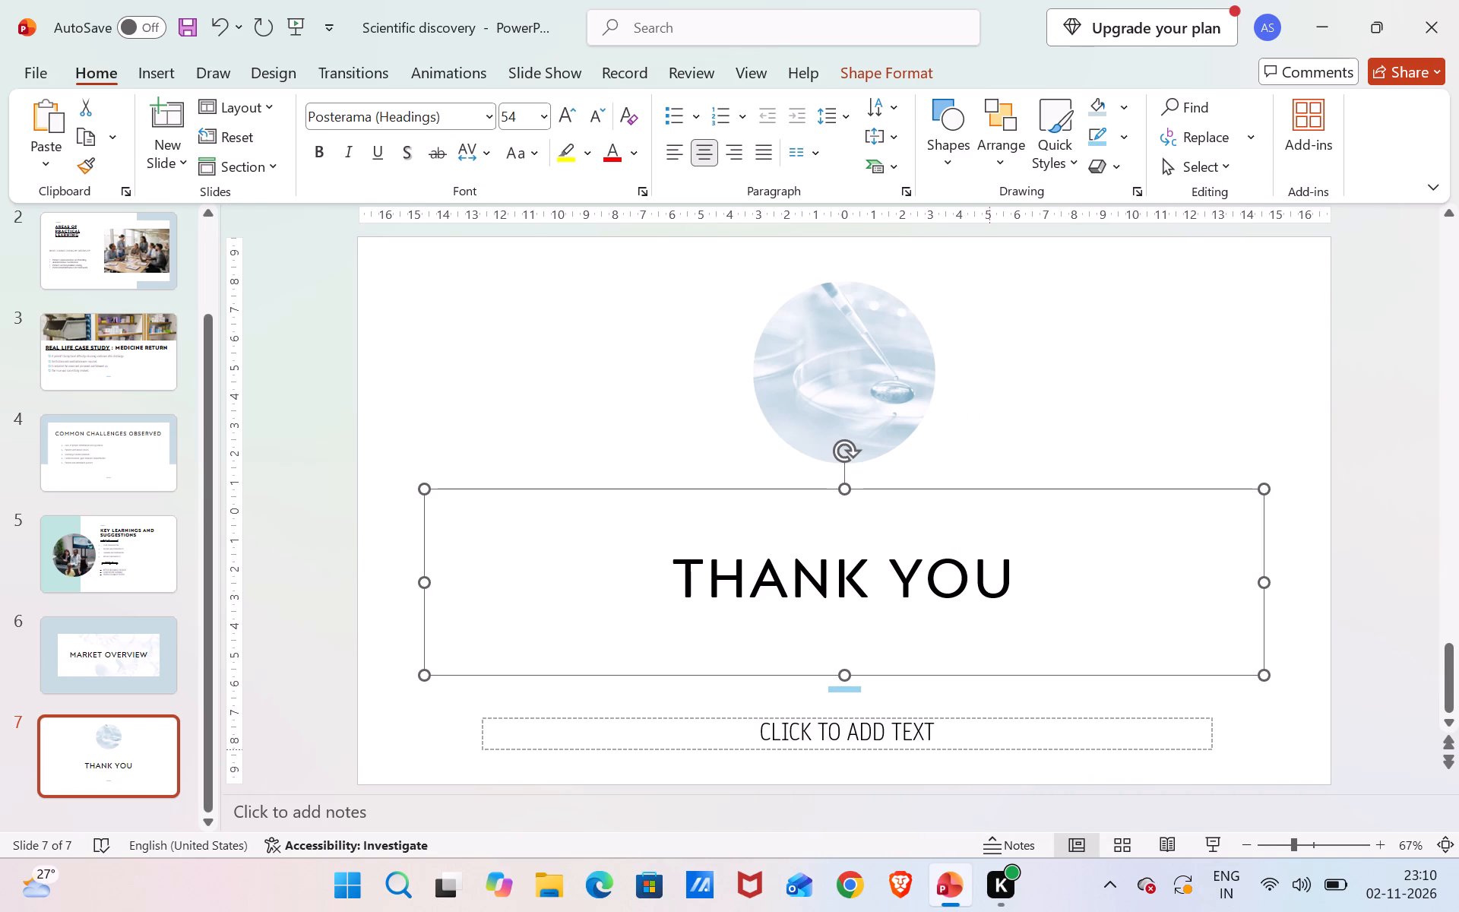
{"action": "right_click", "coordinate": [989, 734]}
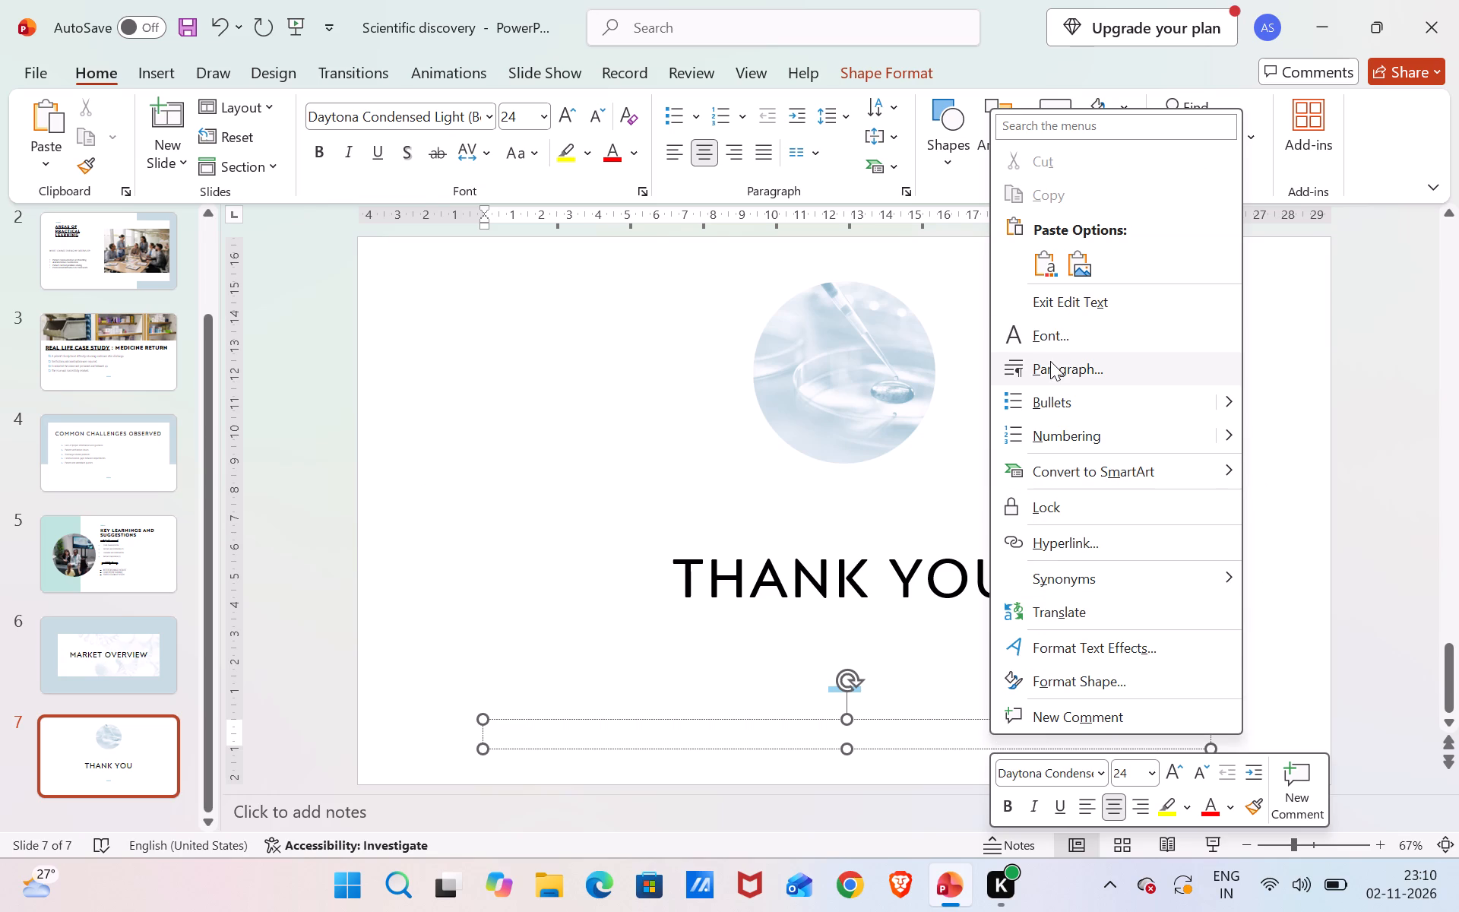
{"action": "left_click", "coordinate": [891, 726]}
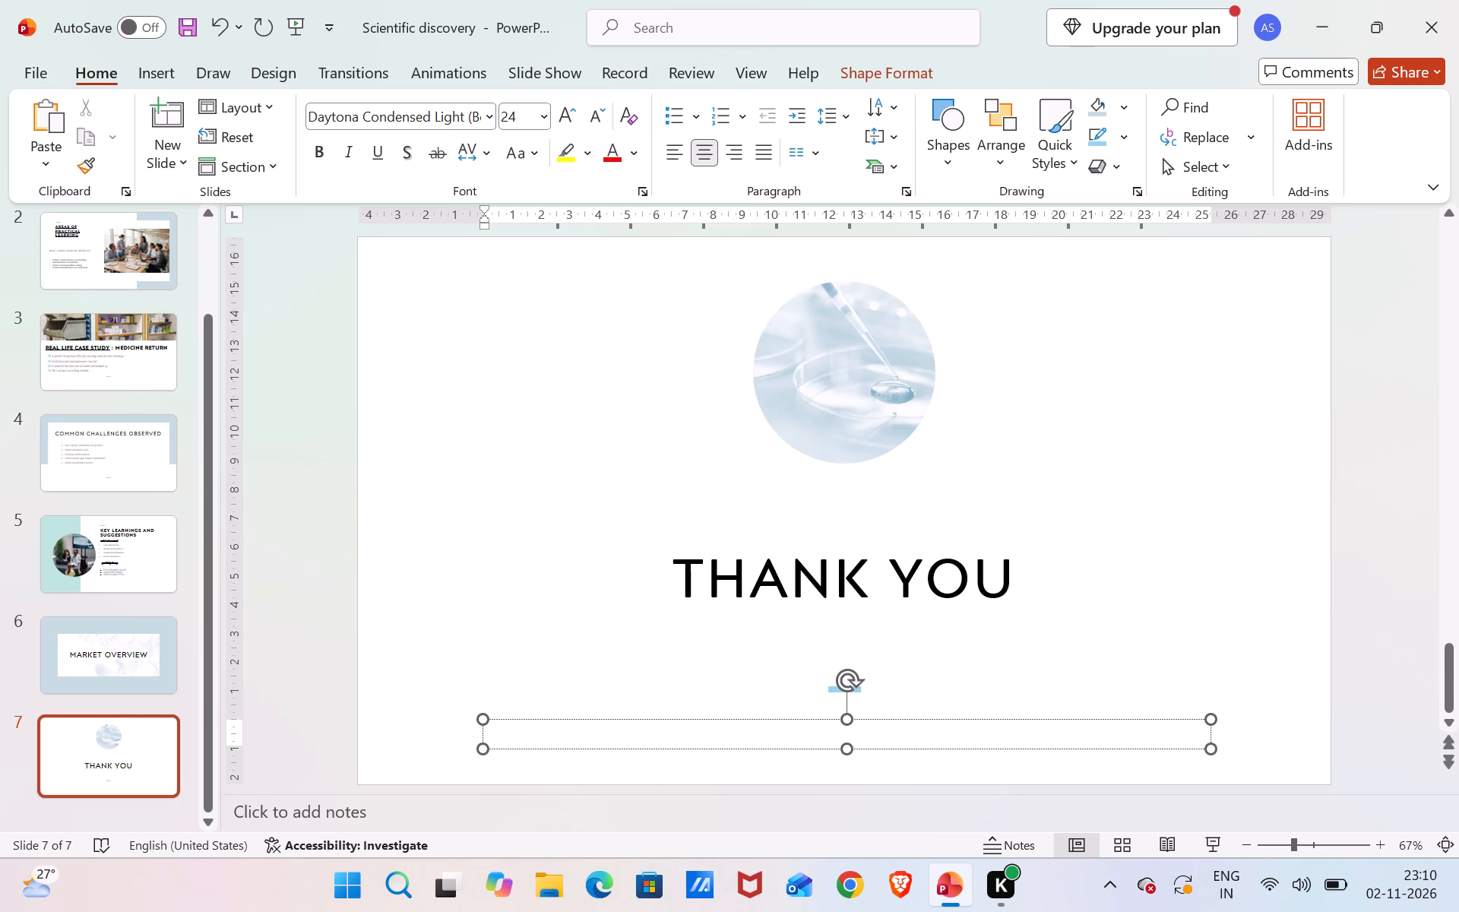
{"action": "type", "text": "........"}
{"action": "left_click", "coordinate": [1174, 644]}
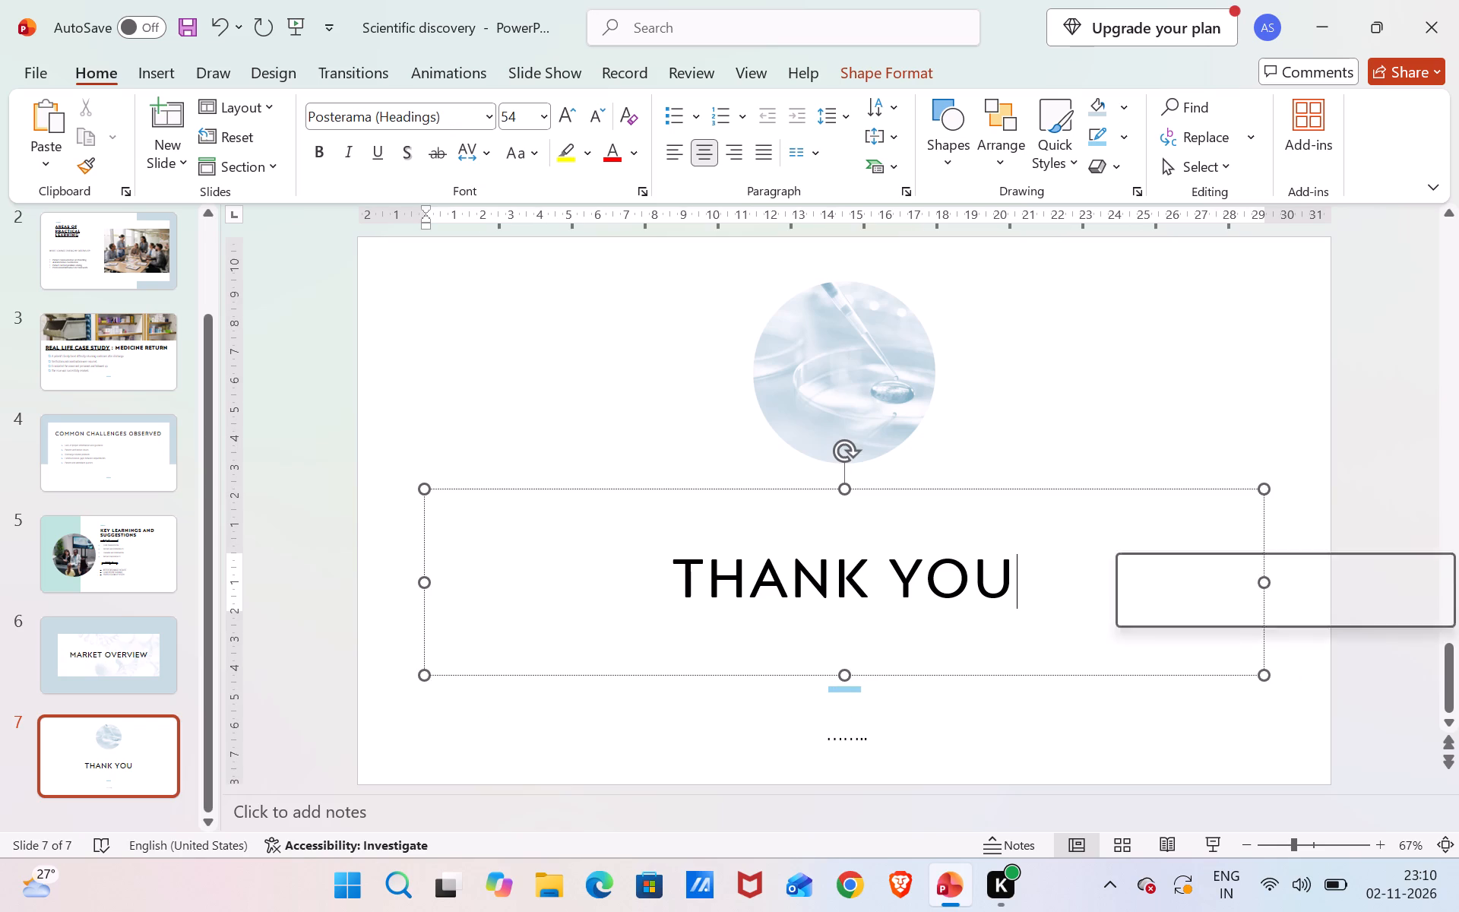
{"action": "left_click", "coordinate": [856, 736]}
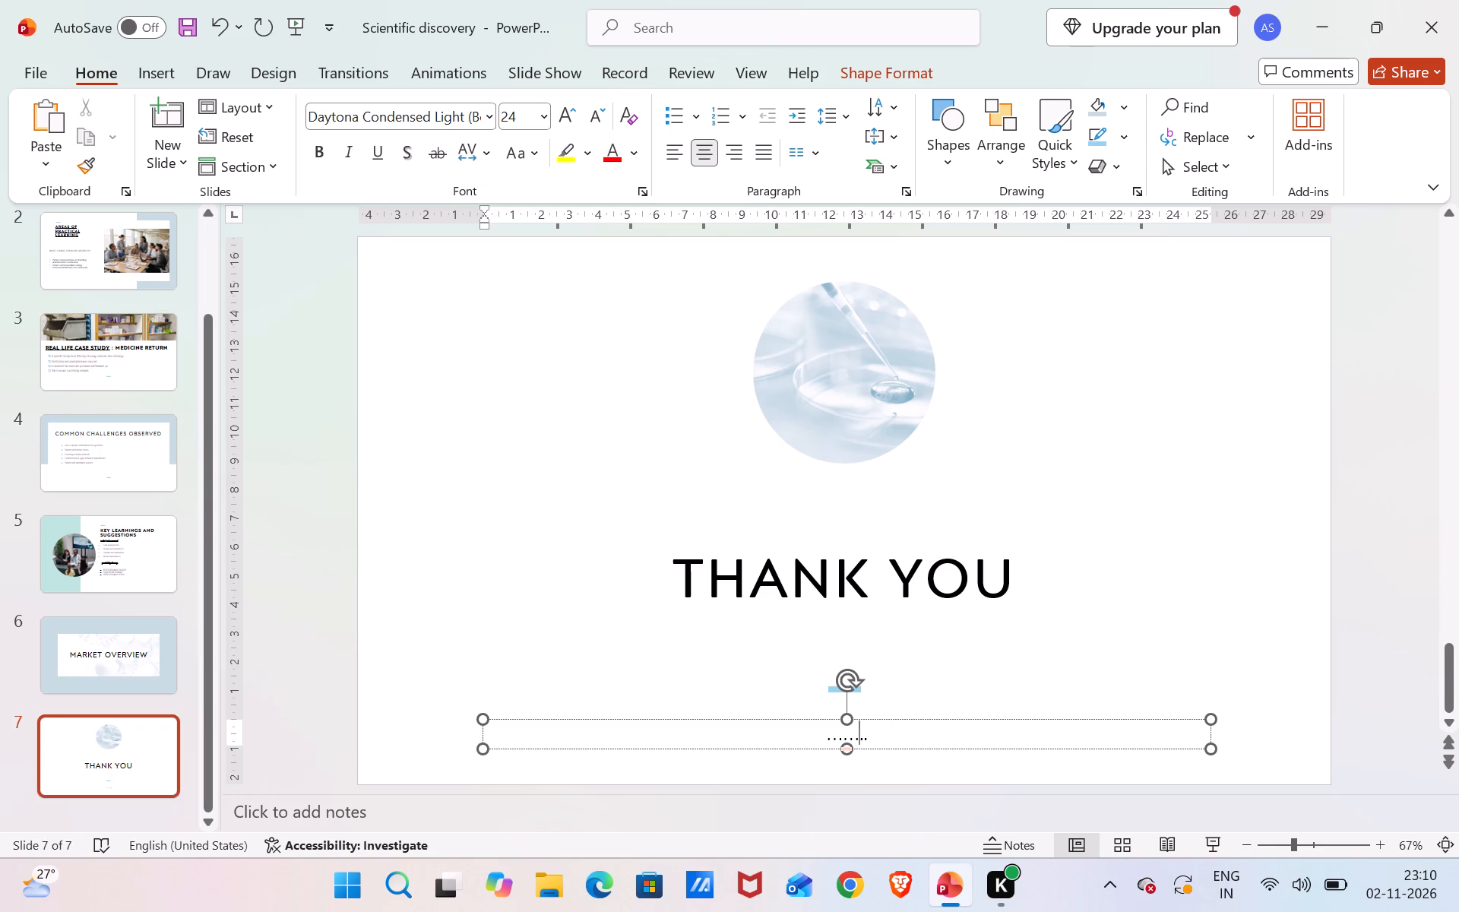
{"action": "key", "text": "BackSpace"}
Narrow the text box with the dots and move it so the dots sit centred just beneath the blue dash.
{"action": "left_click_drag", "start_coordinate": [1207, 752], "coordinate": [1067, 760]}
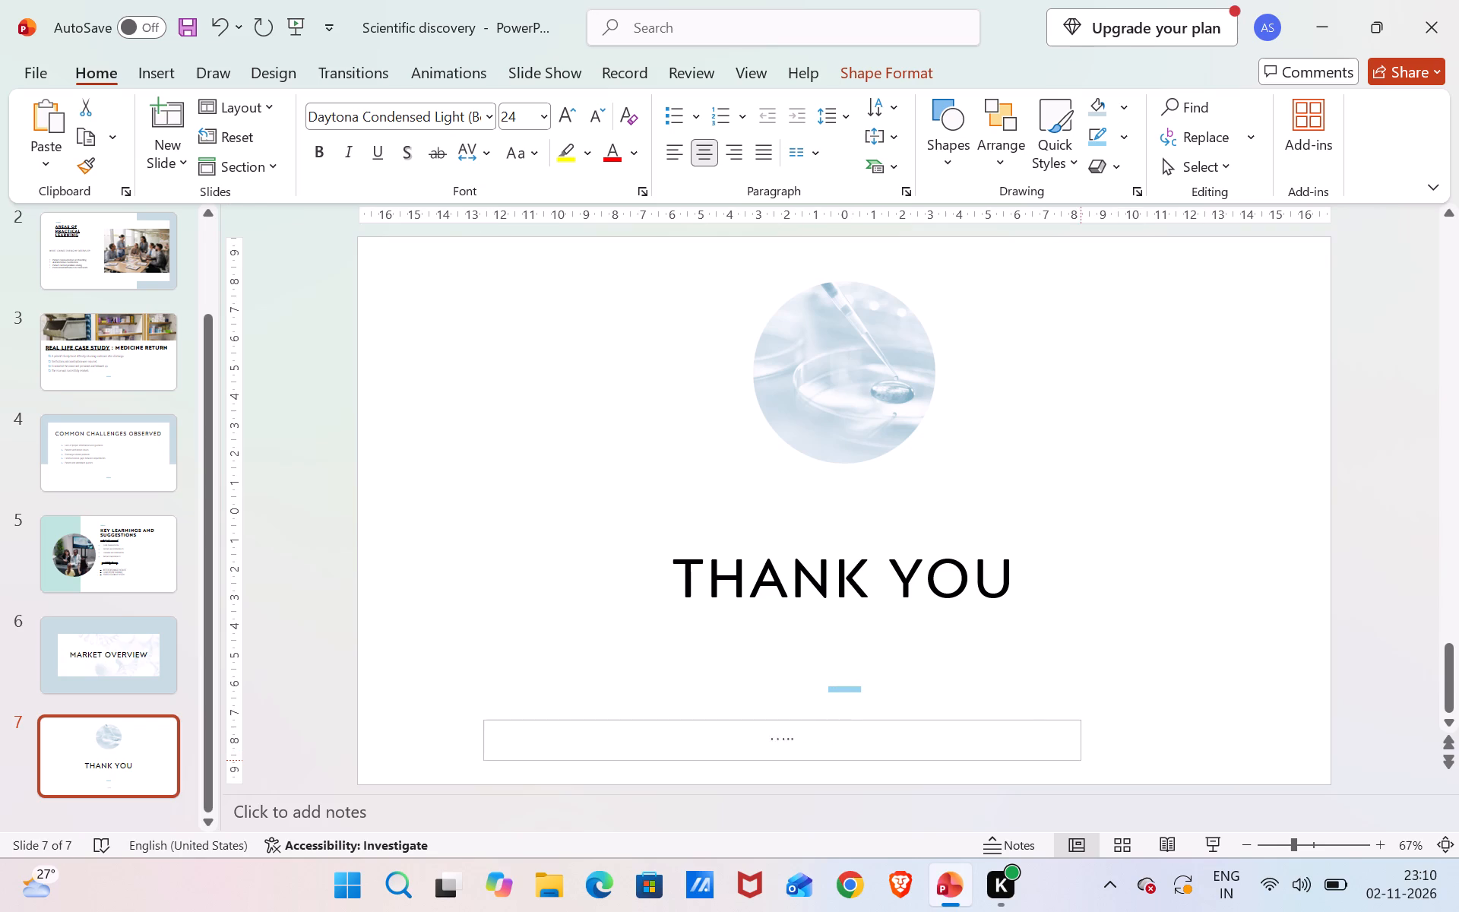
{"action": "left_click_drag", "start_coordinate": [1067, 760], "coordinate": [905, 770]}
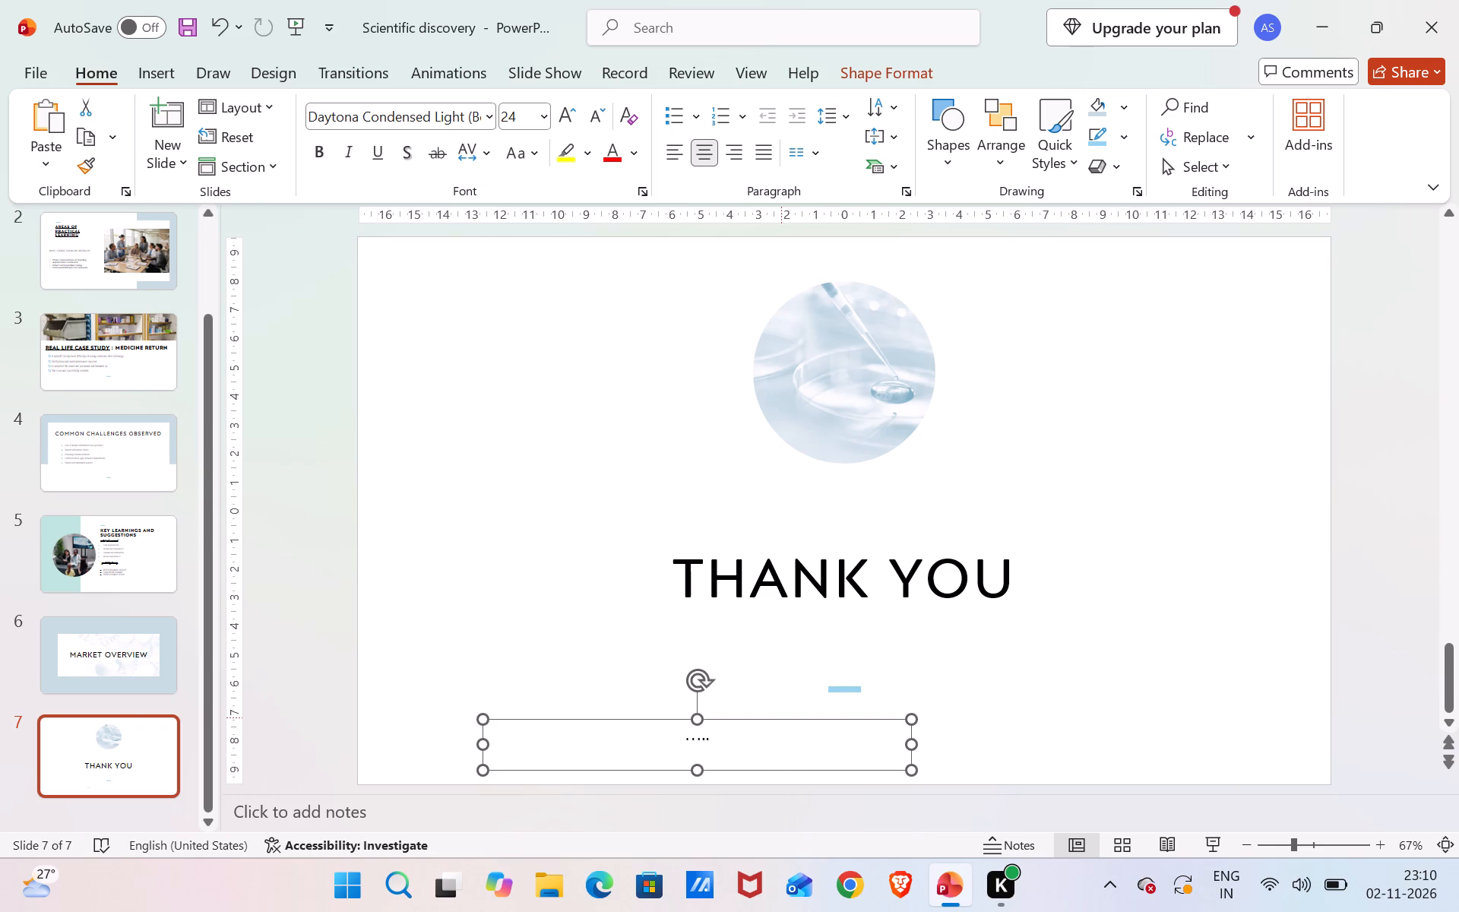
{"action": "left_click_drag", "start_coordinate": [781, 717], "coordinate": [930, 672]}
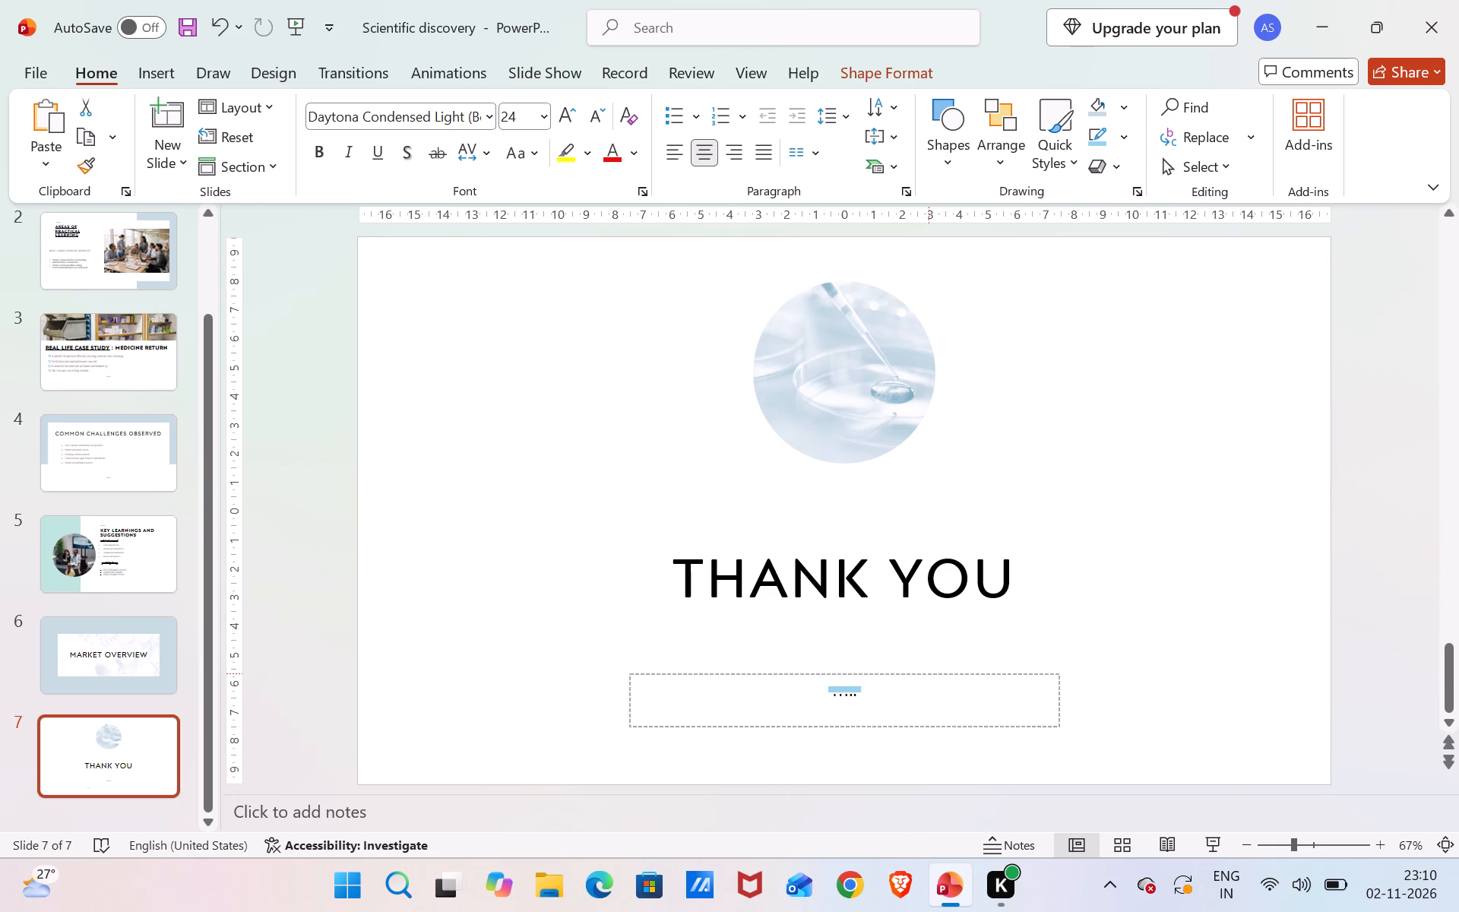
{"action": "left_click_drag", "start_coordinate": [930, 672], "coordinate": [932, 669]}
{"action": "left_click", "coordinate": [976, 642]}
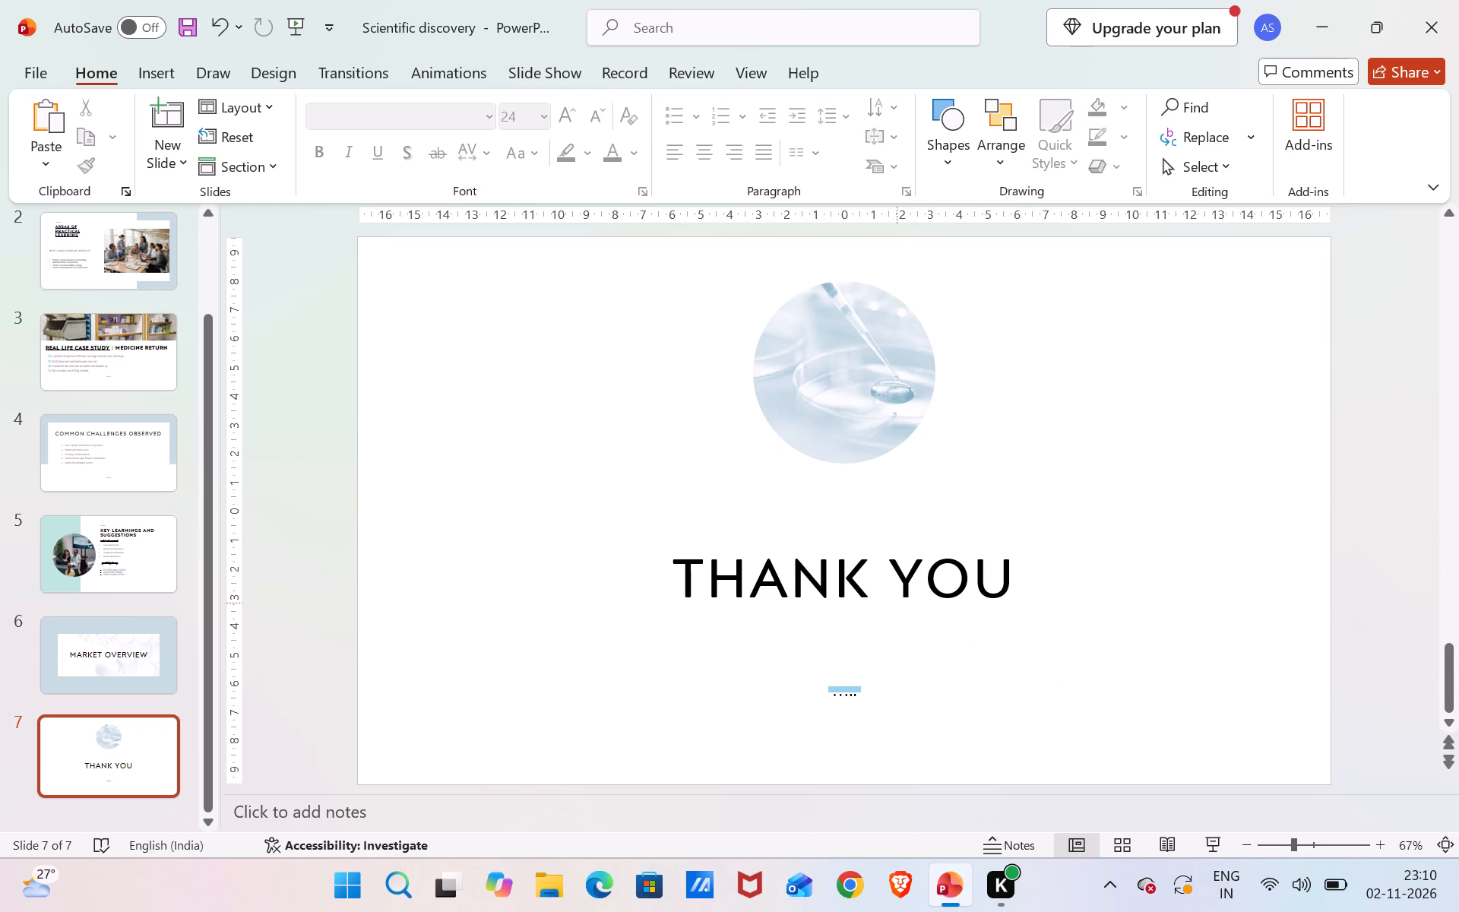
Cut the circular laboratory picture from the "THANK YOU" slide.
{"action": "right_click", "coordinate": [858, 397]}
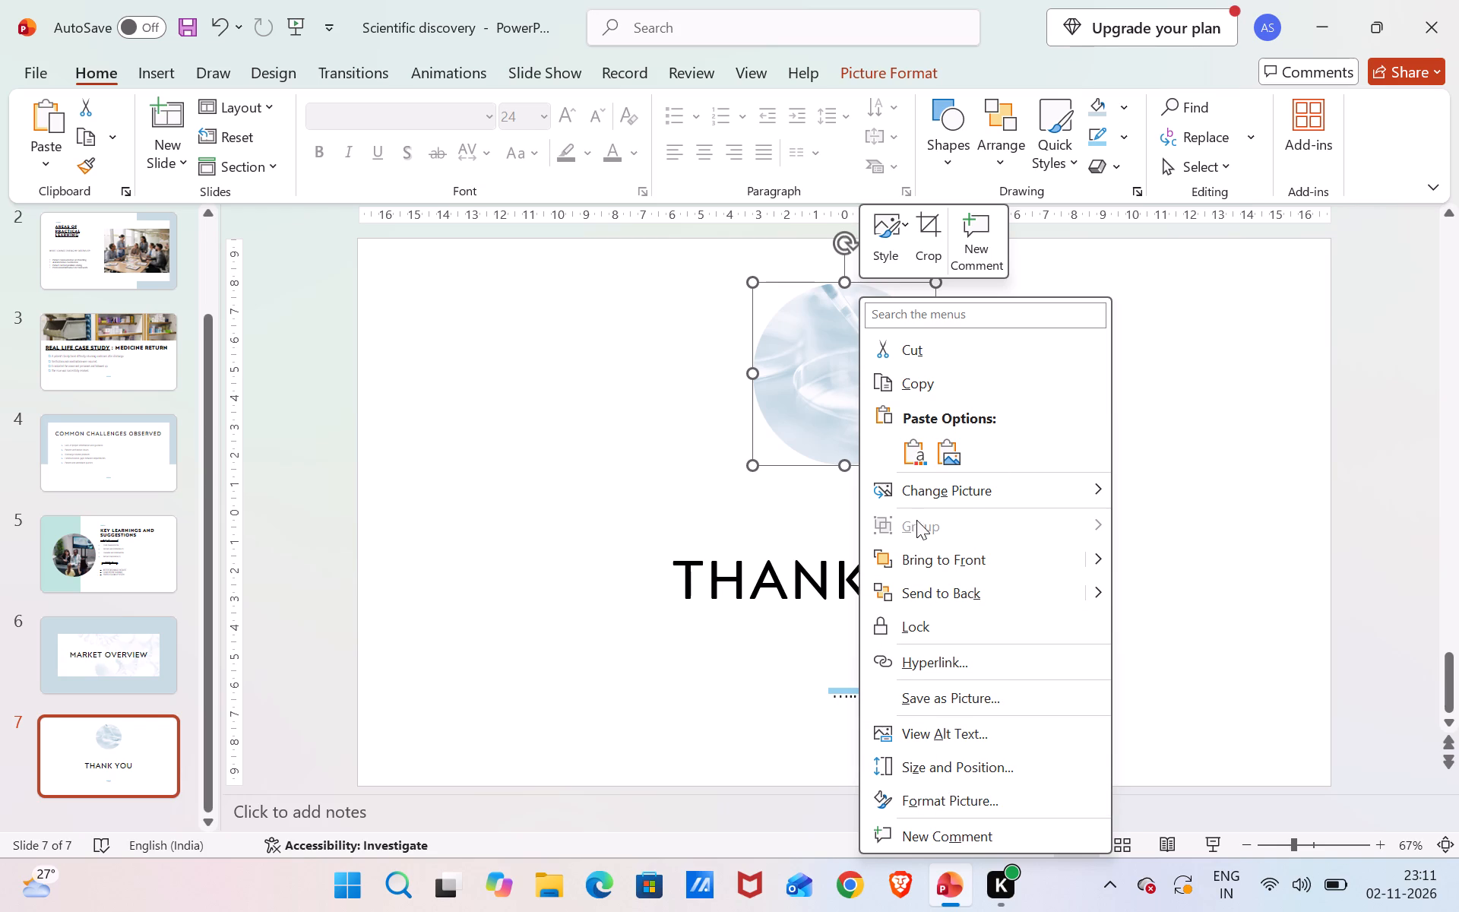
{"action": "left_click", "coordinate": [918, 356]}
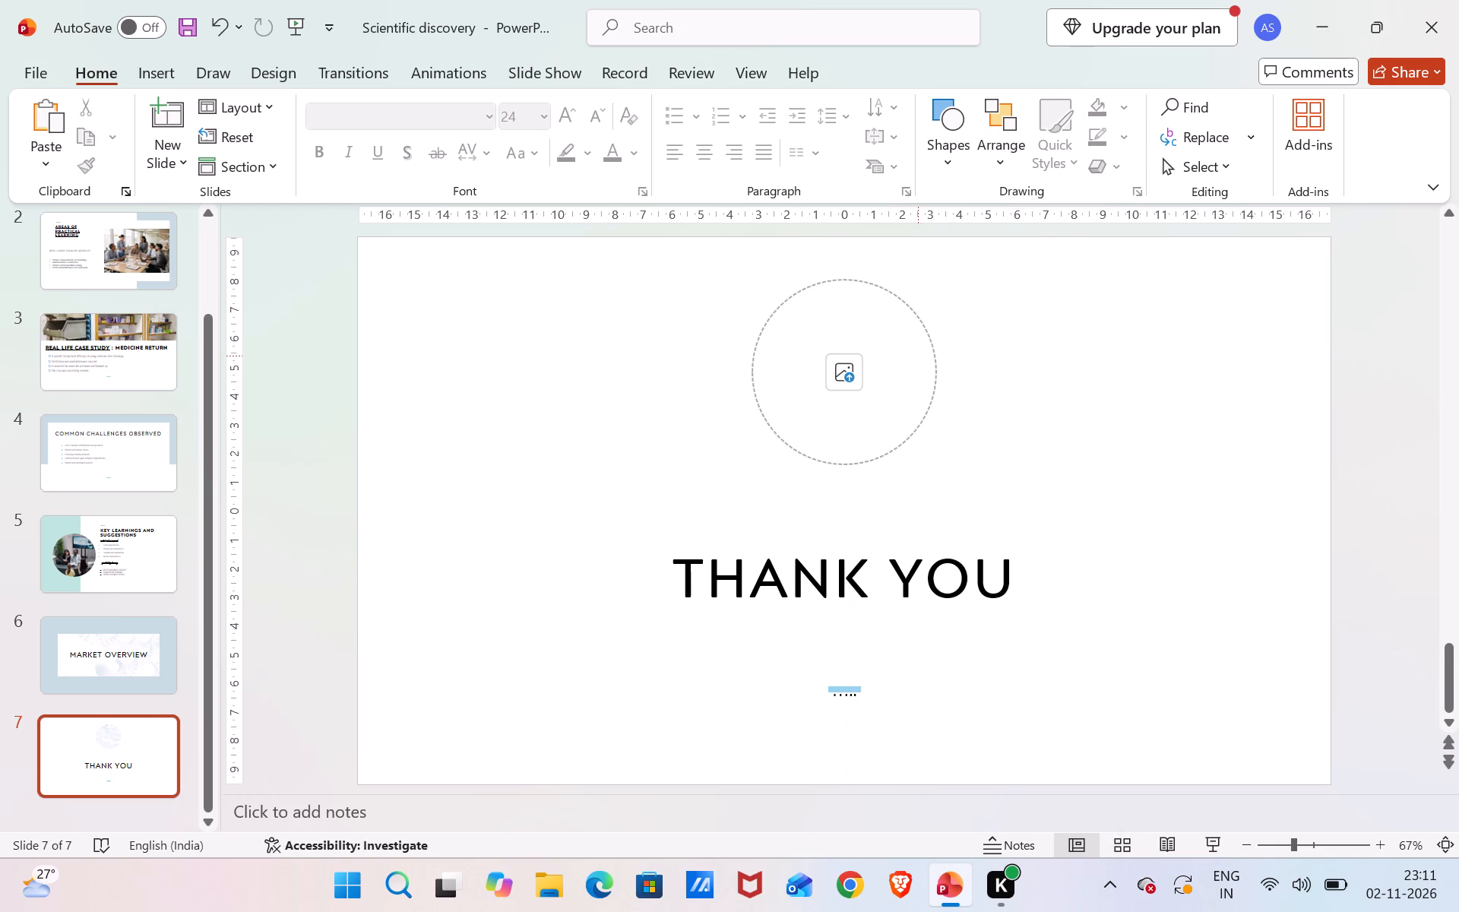
Search the web for "SISTER NIVEDITA UNIVEWRSITY" pictures to fill the empty circular picture placeholder.
{"action": "left_click", "coordinate": [848, 371]}
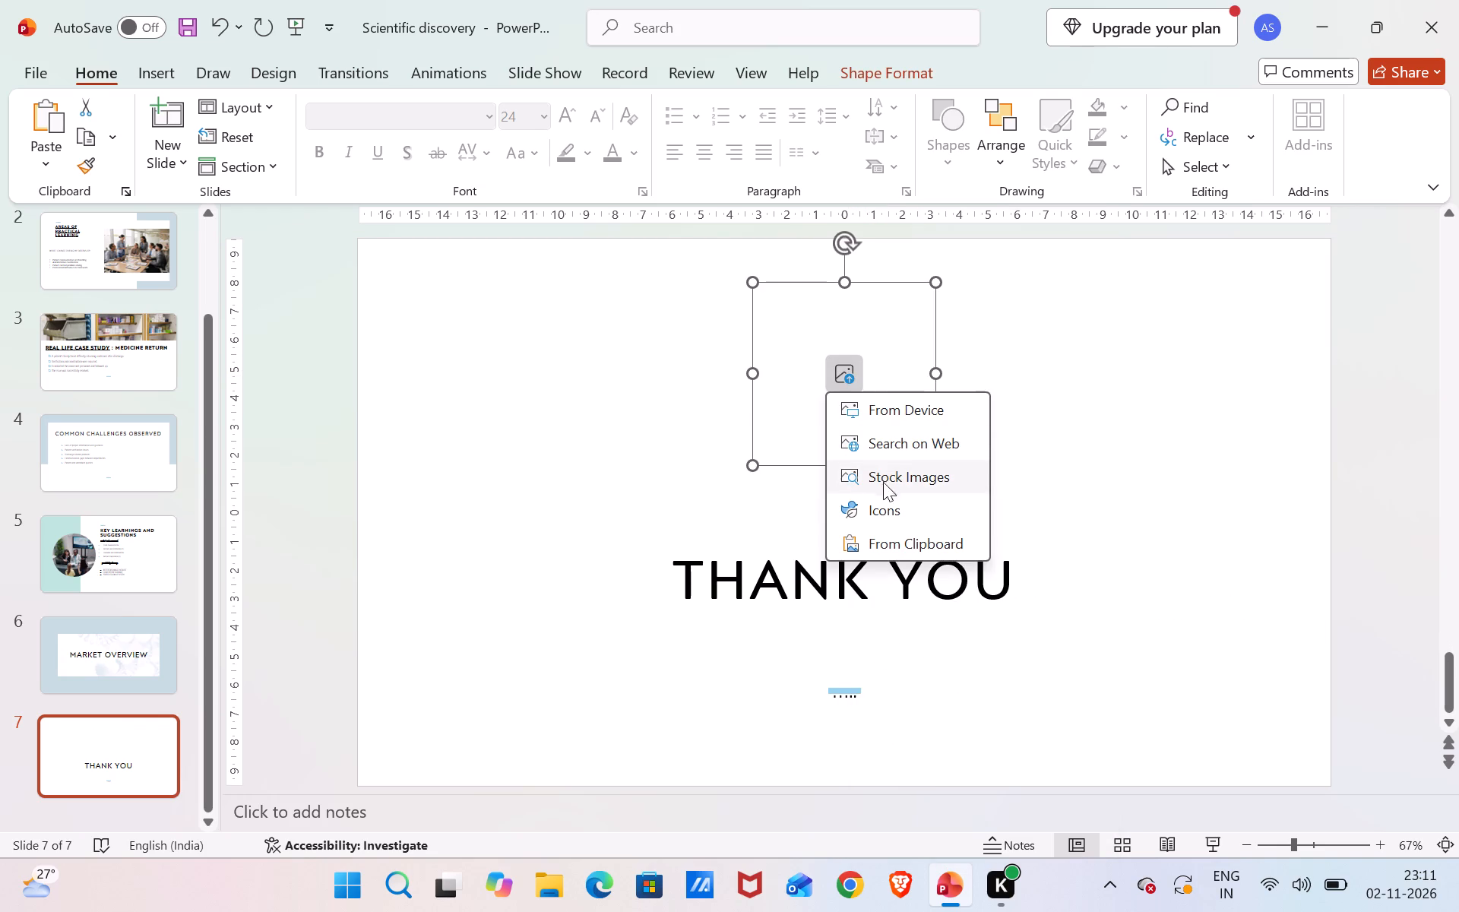
{"action": "left_click", "coordinate": [884, 449]}
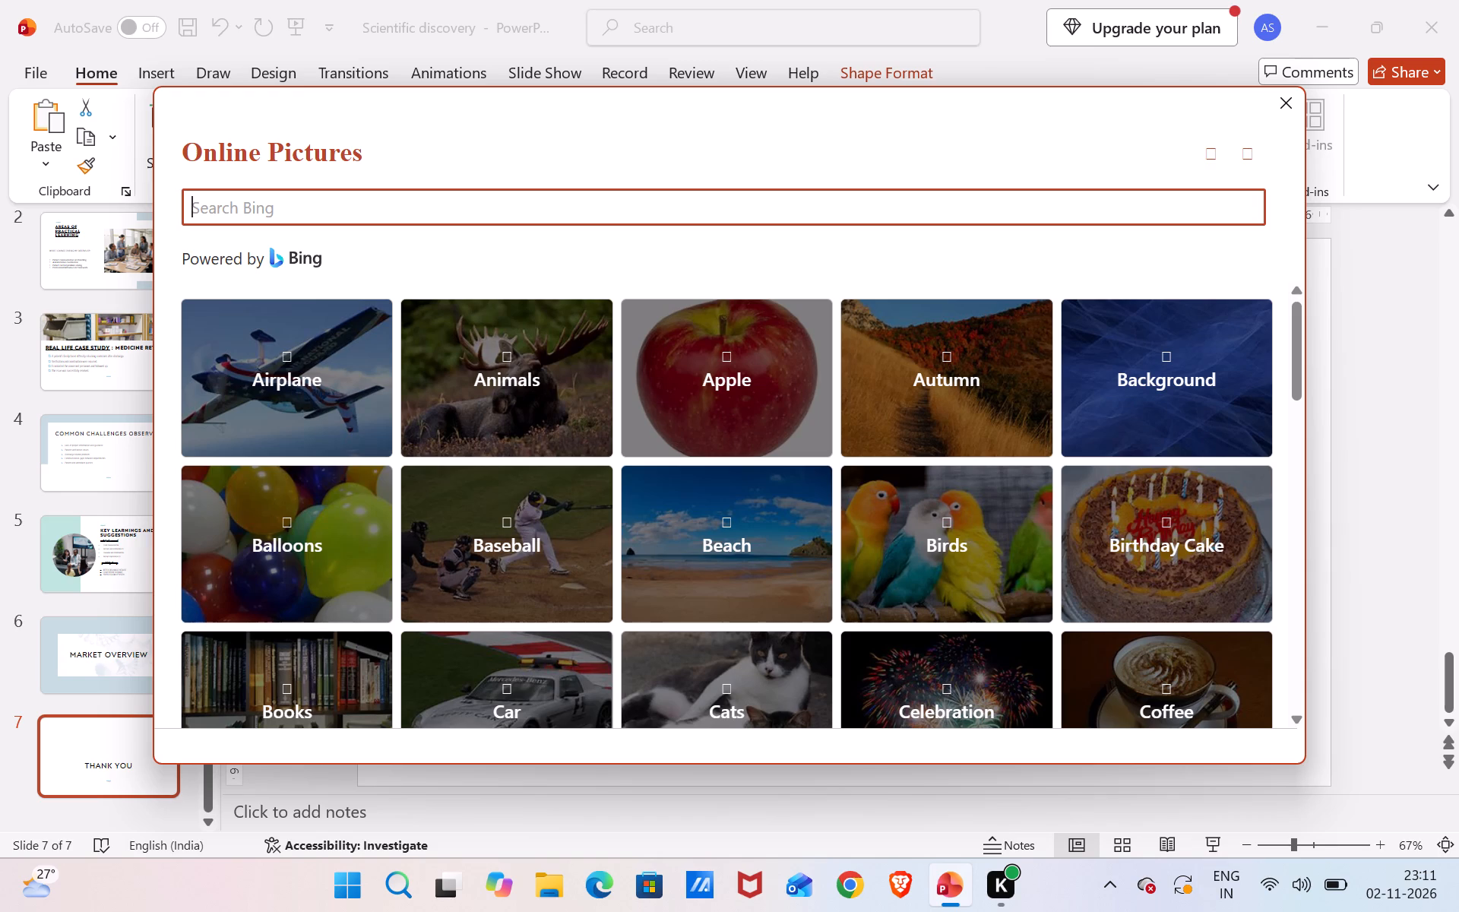
{"action": "key", "text": "s"}
{"action": "type", "text": "ISTER NIVEDITA"}
{"action": "key", "text": "space"}
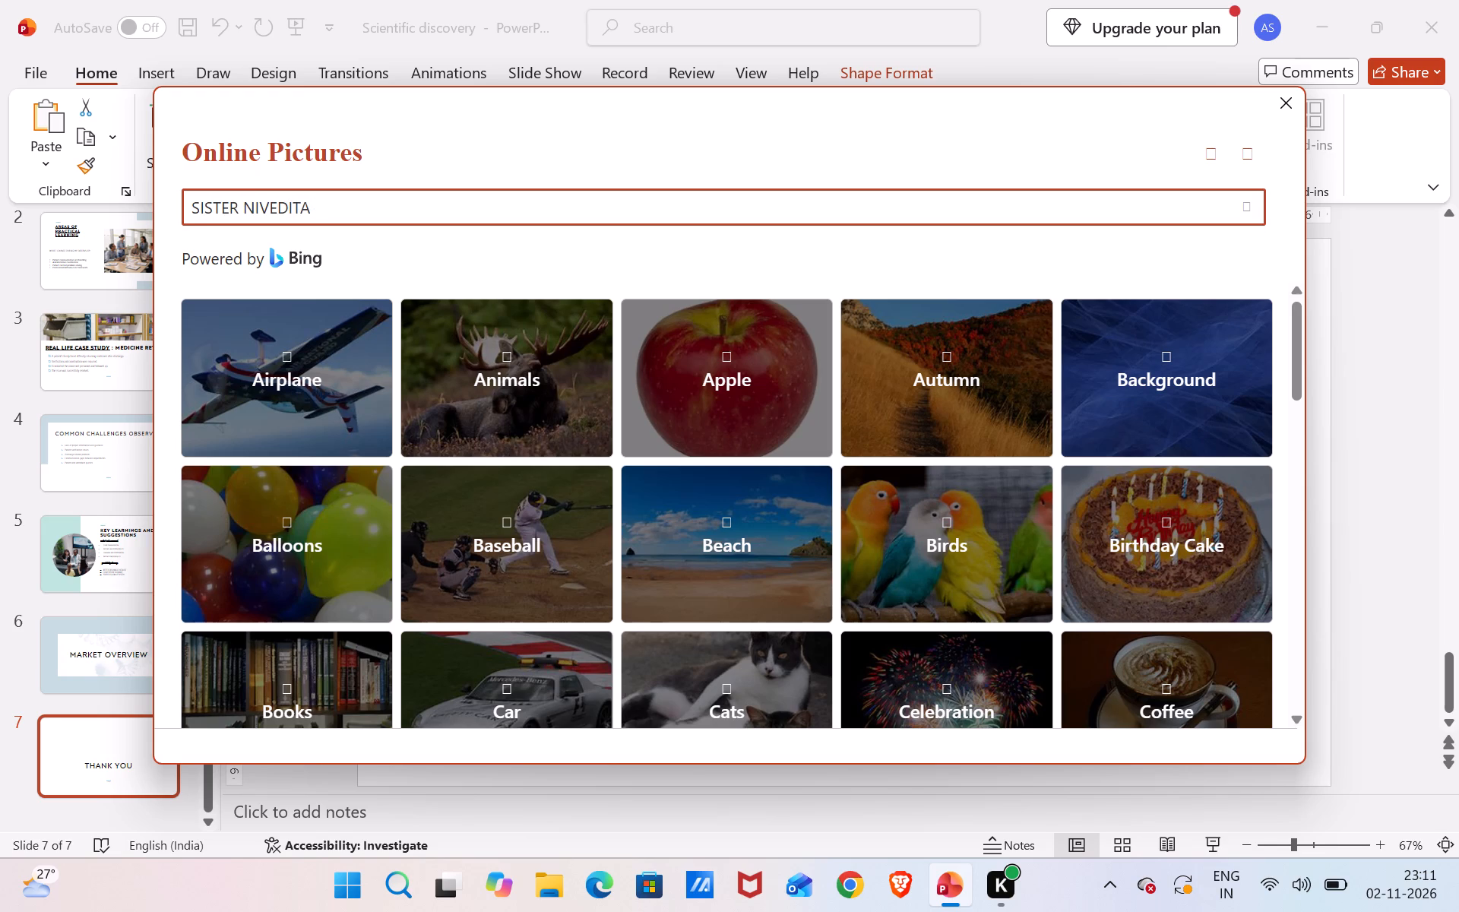
{"action": "type", "text": "UNIVEWRSITY"}
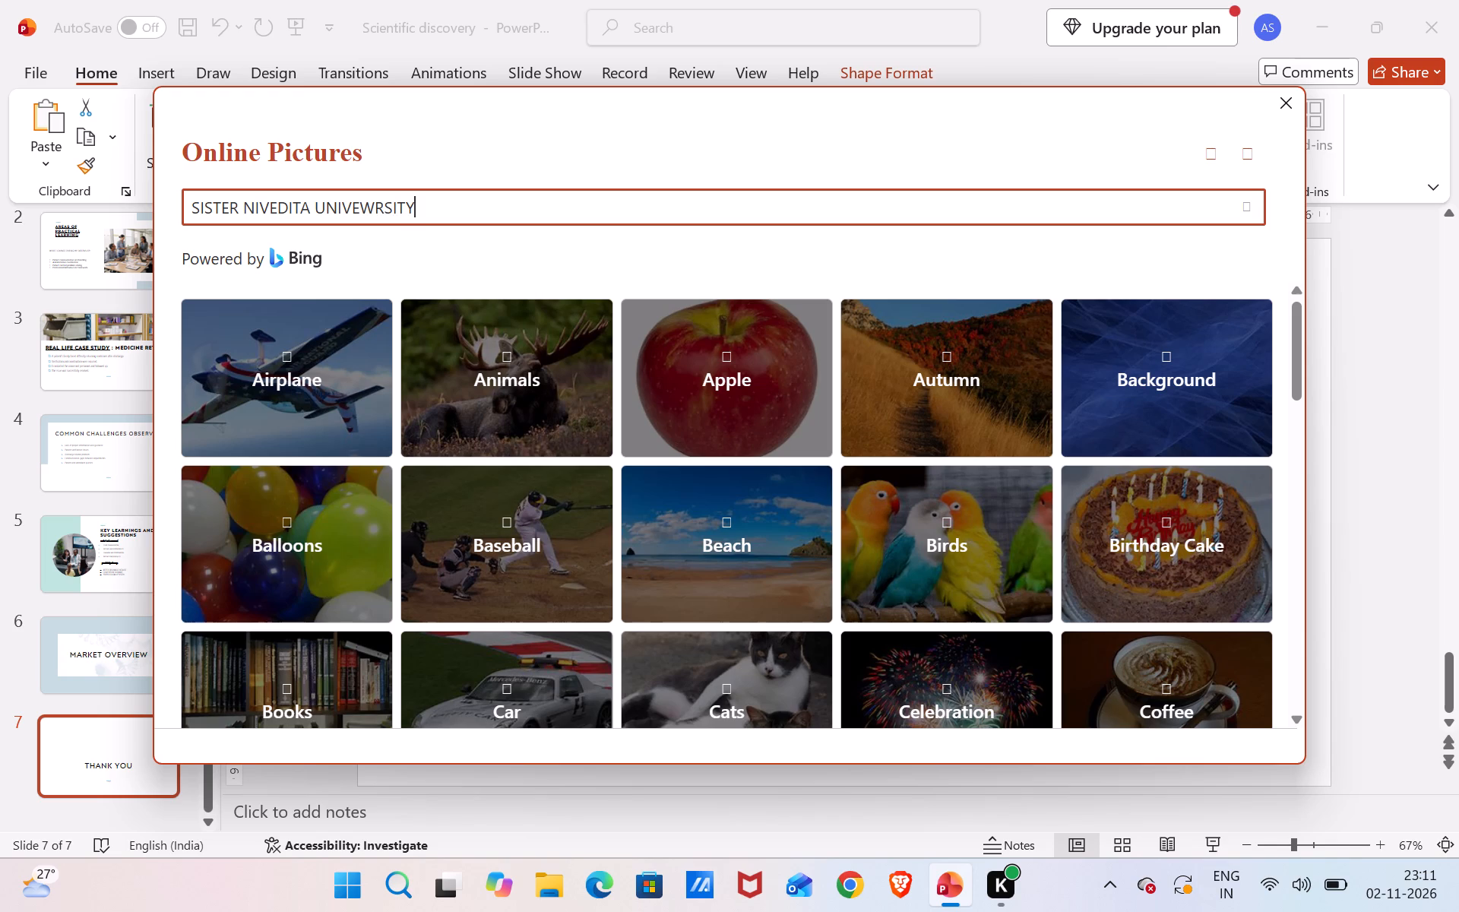
{"action": "key", "text": "Return"}
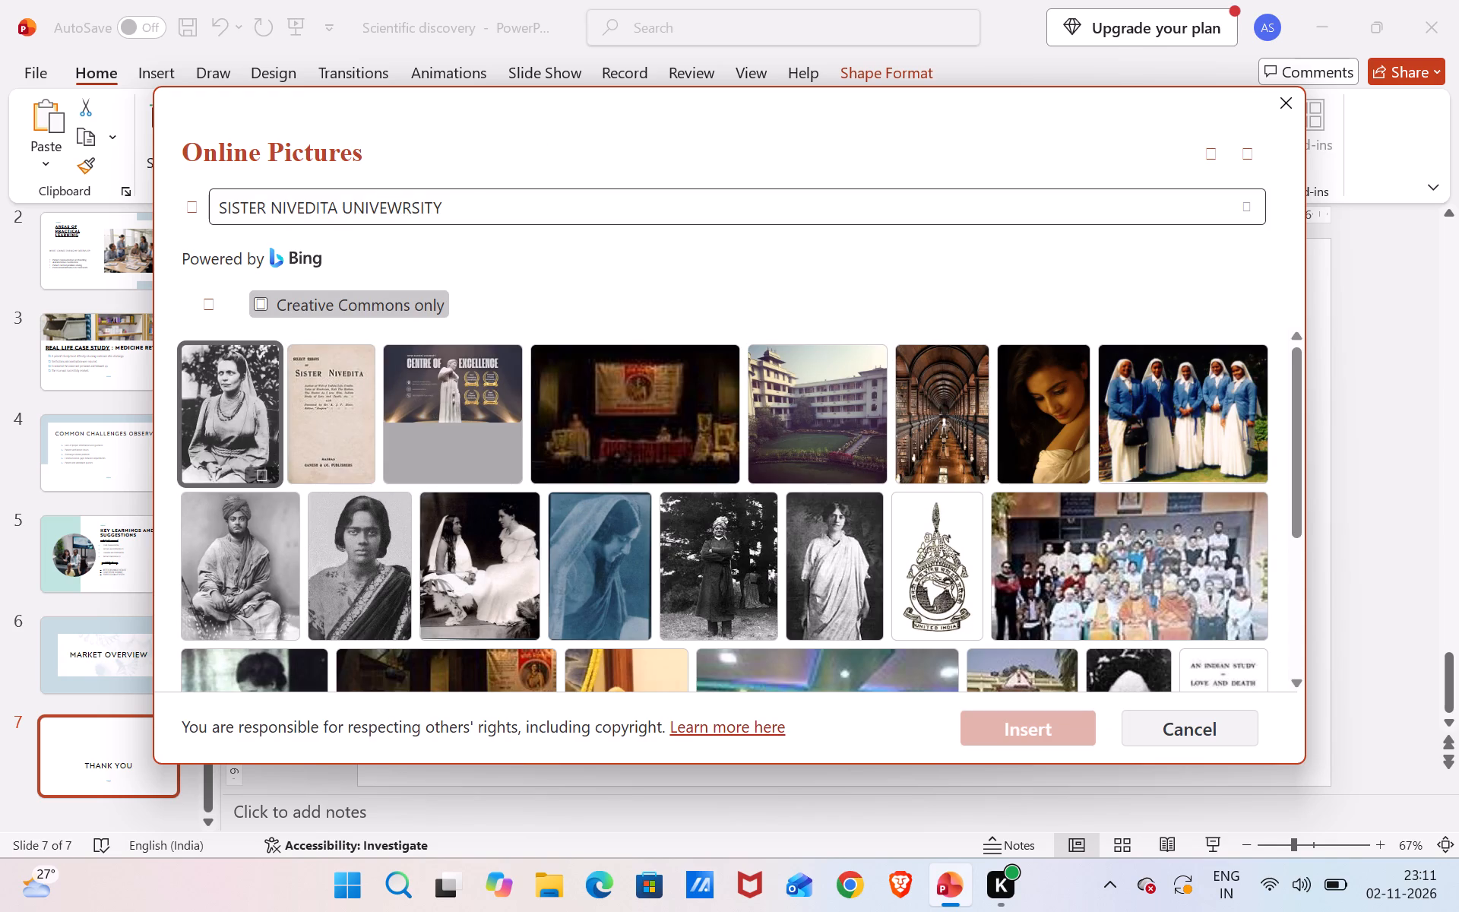
Add "LOGO" to the end of the online picture search and run it again.
{"action": "left_click", "coordinate": [530, 188]}
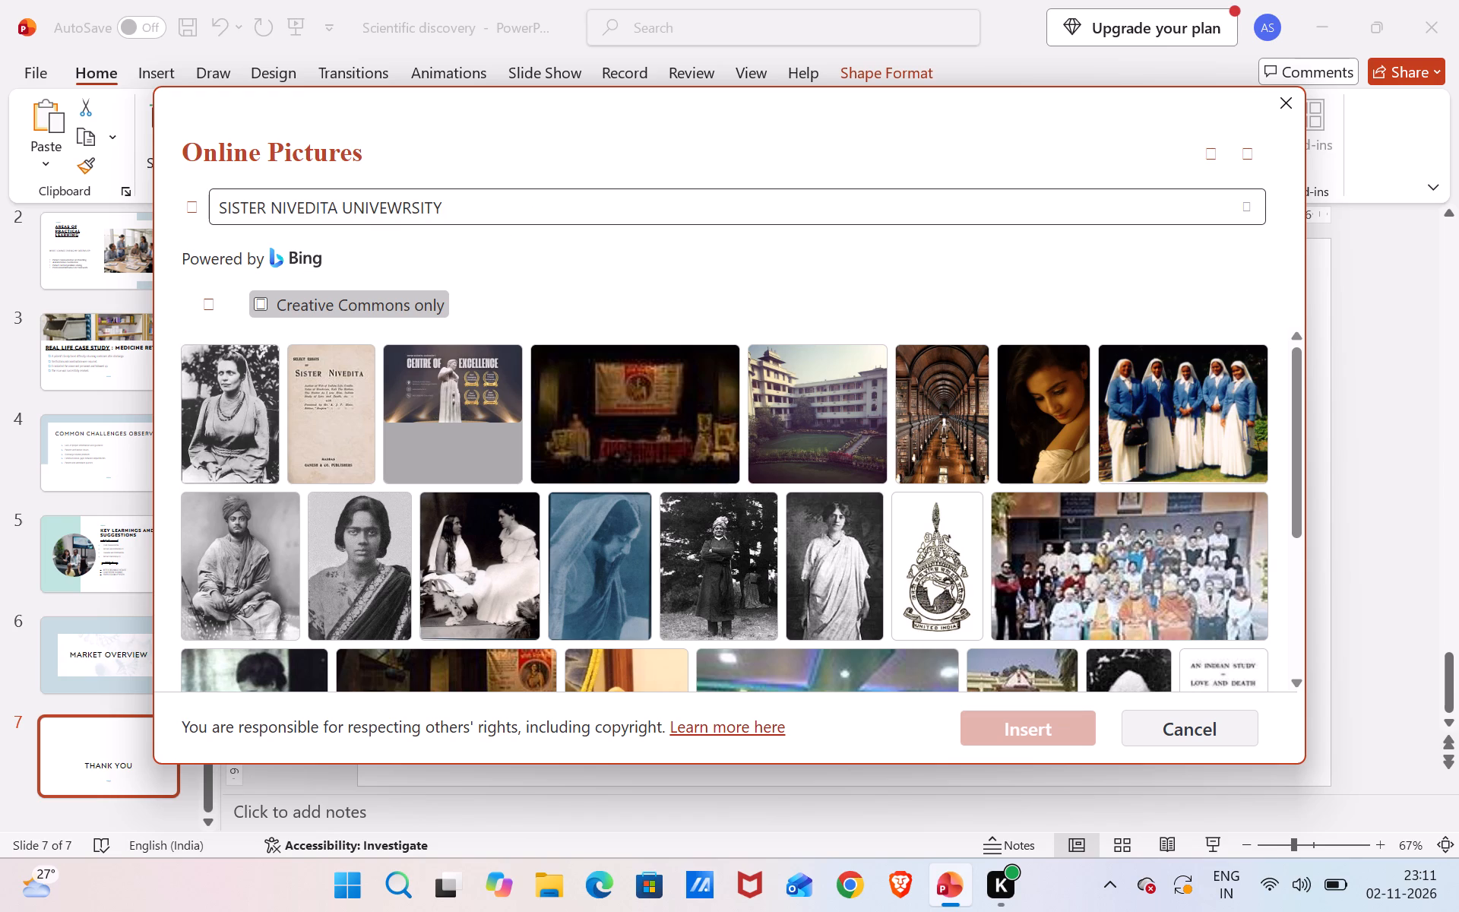
{"action": "left_click", "coordinate": [527, 209]}
{"action": "key", "text": "space"}
{"action": "type", "text": "LOGO"}
{"action": "key", "text": "Return"}
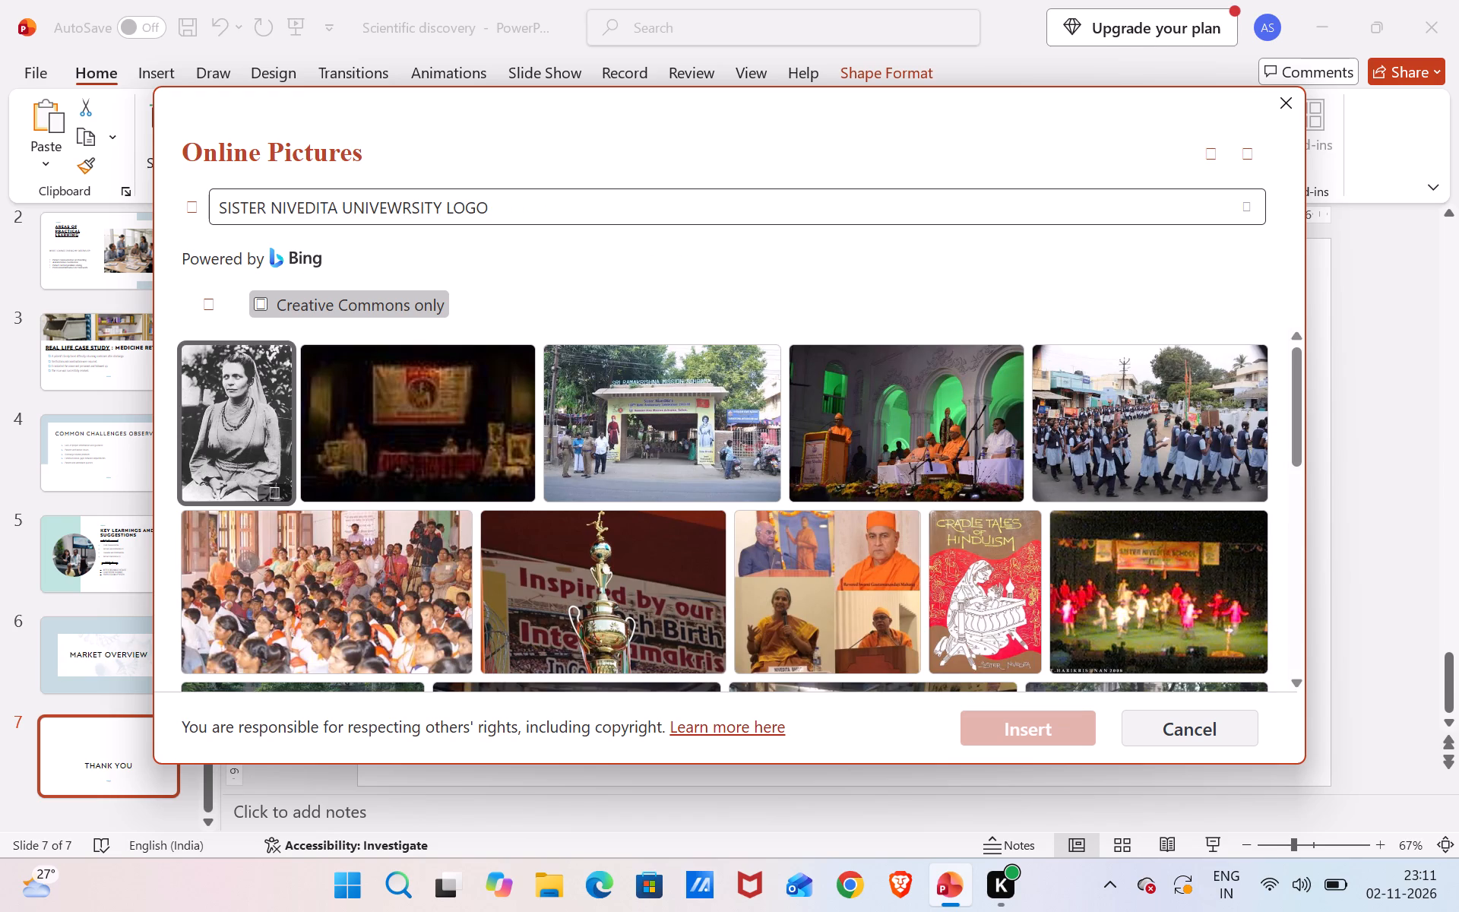
Correct the online picture search to "SISTER NIVEDITA UNIVERSITY LOGO" and look through the pictures for the university's logo.
{"action": "left_click", "coordinate": [441, 211]}
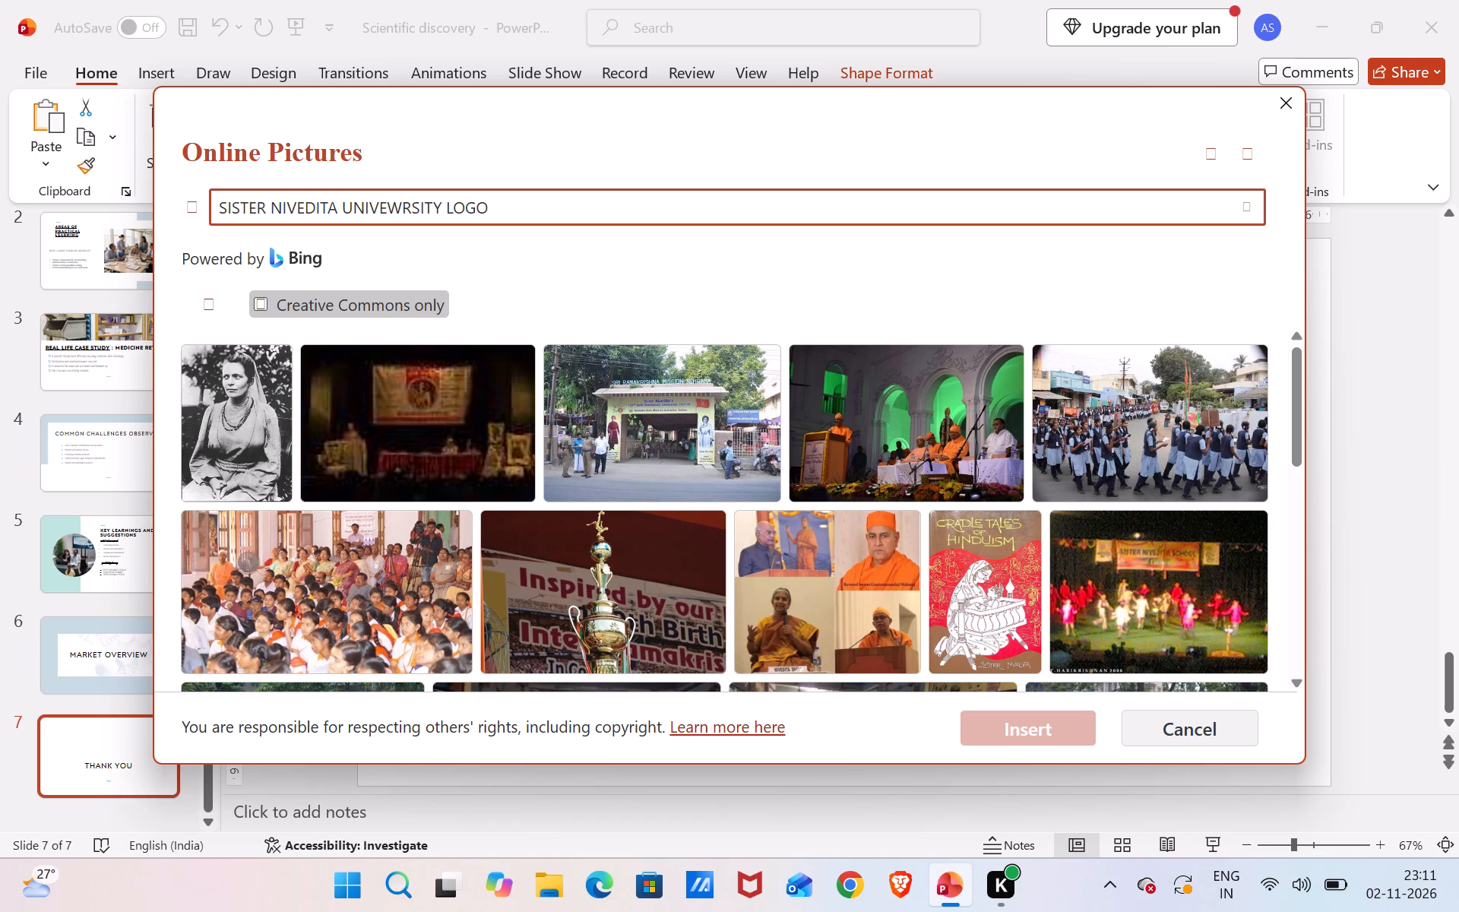
{"action": "left_click", "coordinate": [401, 207]}
{"action": "key", "text": "BackSpace"}
{"action": "key", "text": "Return"}
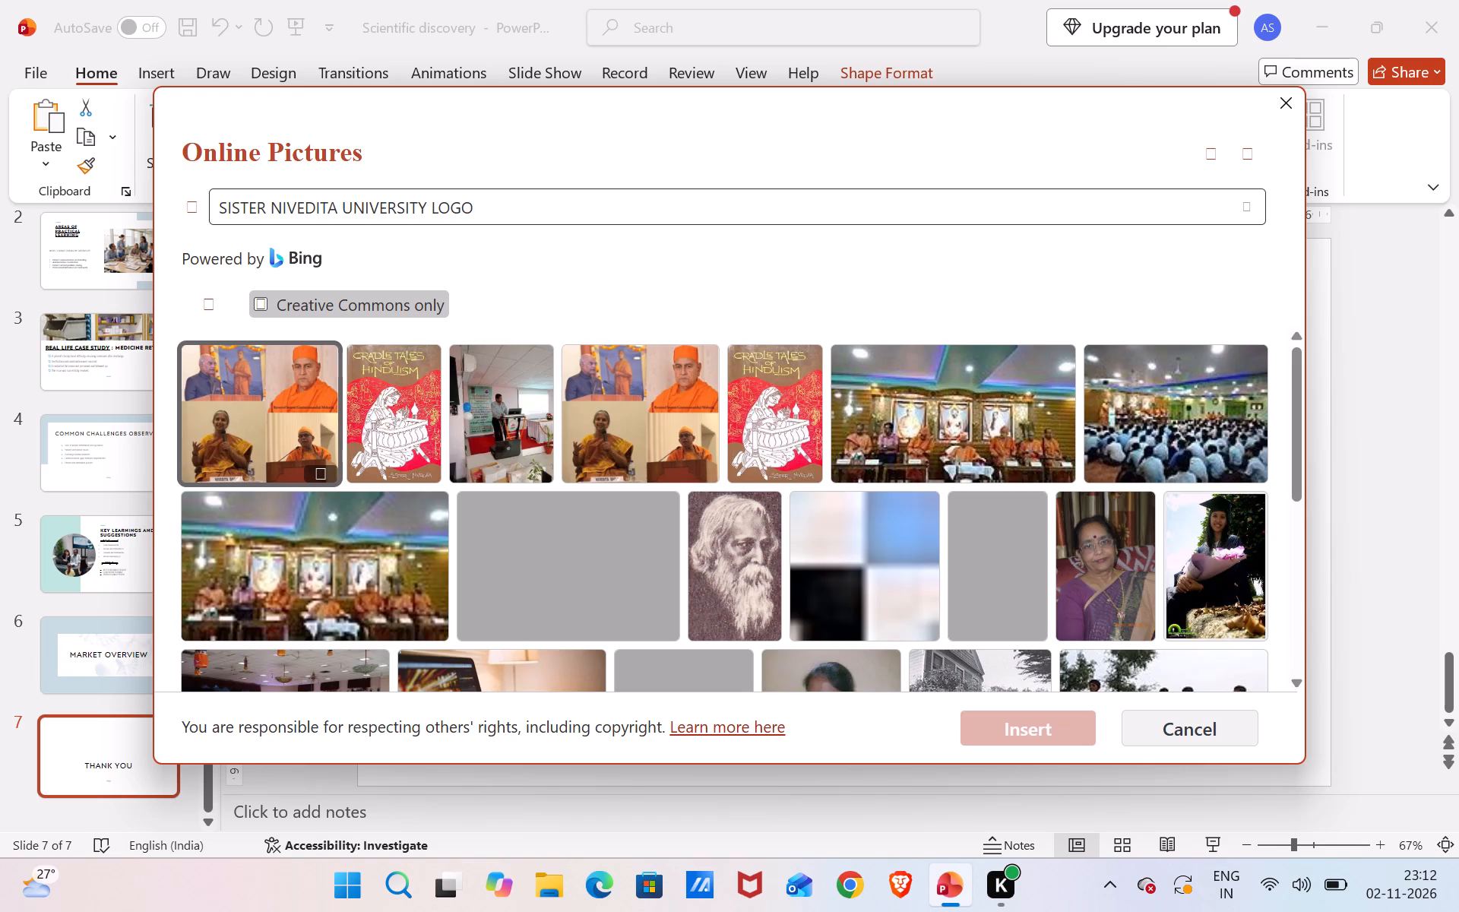
{"action": "scroll", "coordinate": [403, 218], "scroll_direction": "down", "scroll_amount": 7}
Remove "LOGO" from the online picture search and search for "SISTER NIVEDITA UNIVERSITY".
{"action": "left_click", "coordinate": [498, 209]}
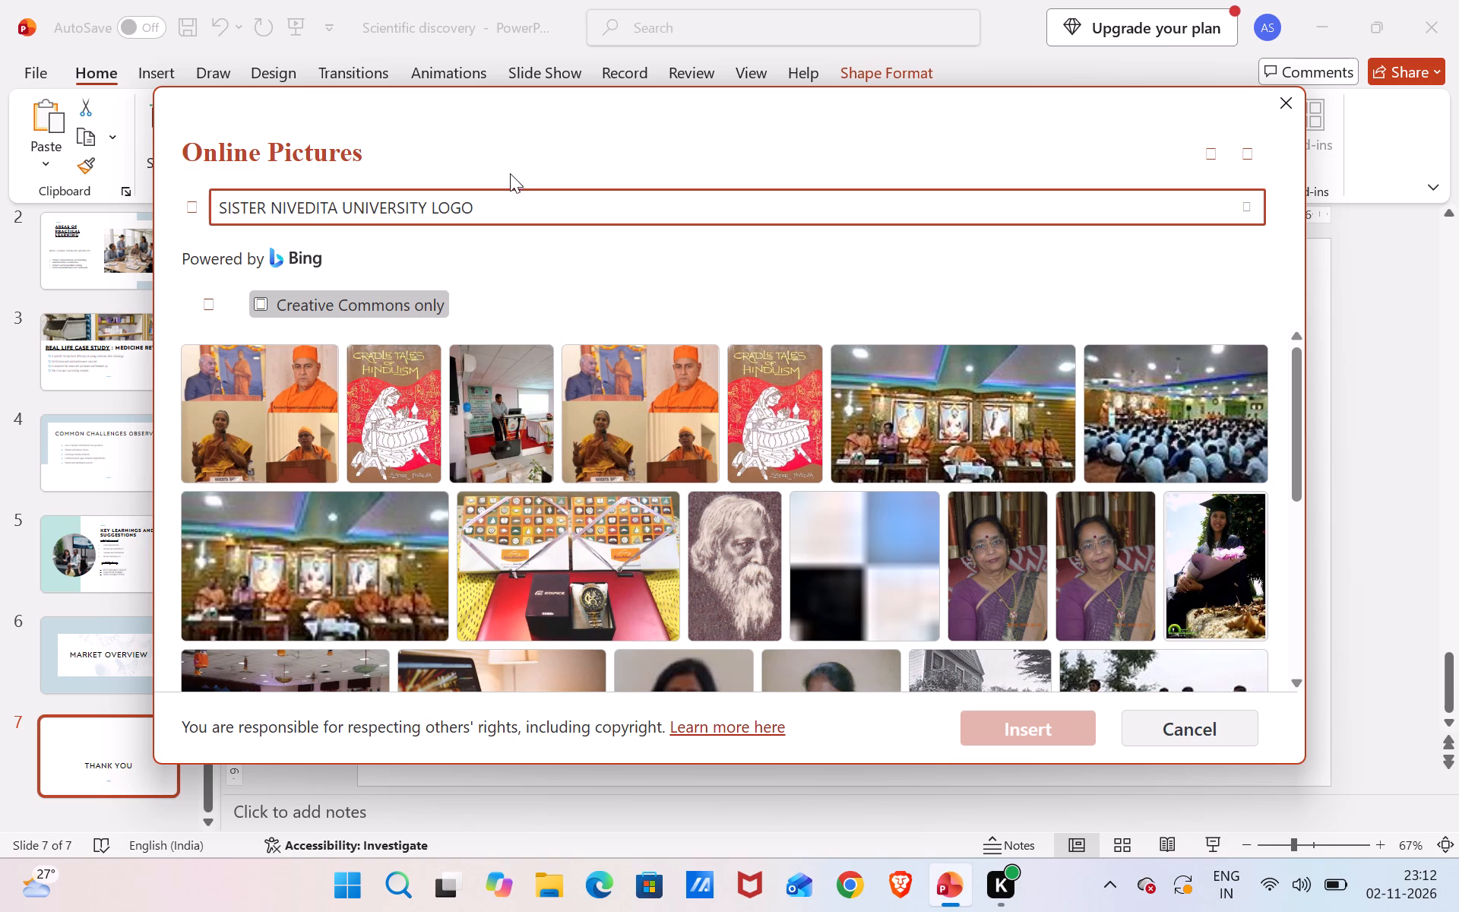
{"action": "key", "text": "BackSpace"}
{"action": "key", "text": "BackSpace"}
{"action": "key", "text": "BackSpace"}
{"action": "key", "text": "BackSpace"}
{"action": "key", "text": "Return"}
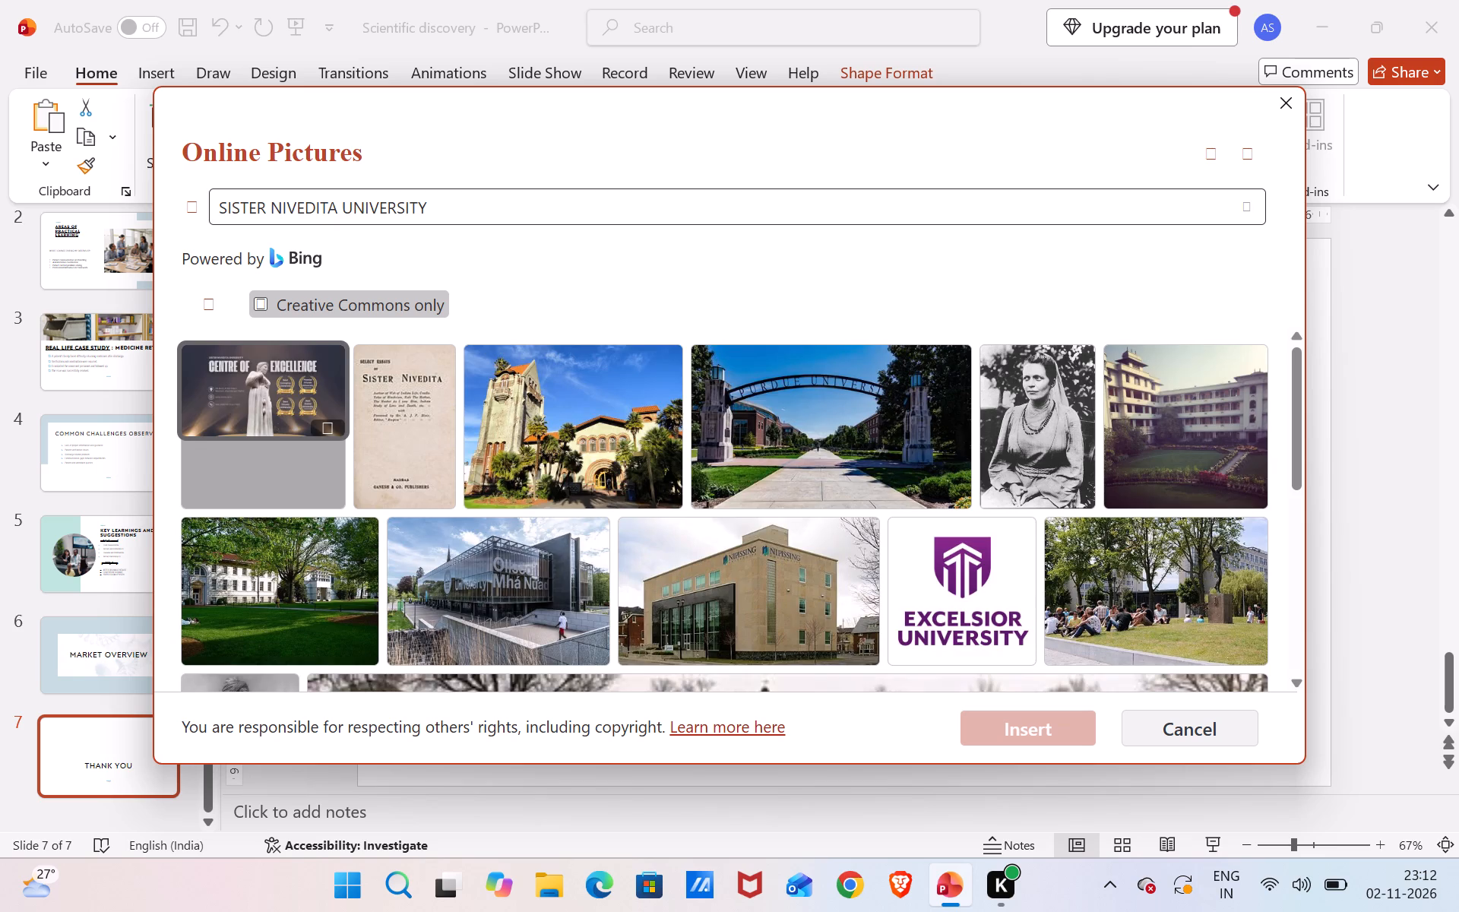
Replace the online picture search with "SNU LOGO" and run it.
{"action": "scroll", "coordinate": [243, 486], "scroll_direction": "down", "scroll_amount": 4}
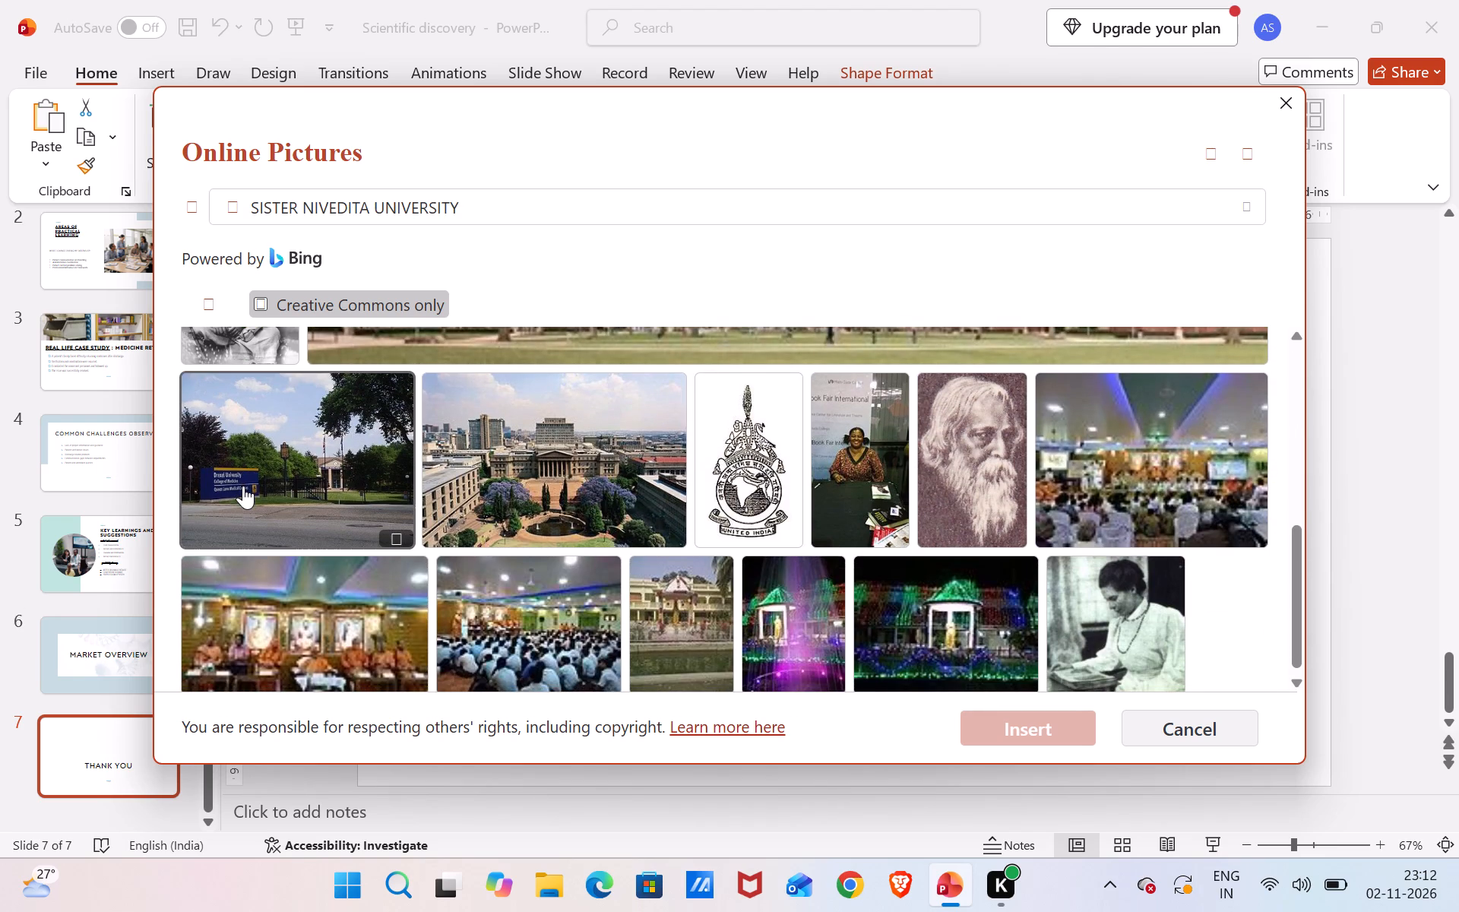
{"action": "scroll", "coordinate": [243, 486], "scroll_direction": "down", "scroll_amount": 8}
{"action": "scroll", "coordinate": [244, 485], "scroll_direction": "up", "scroll_amount": 11}
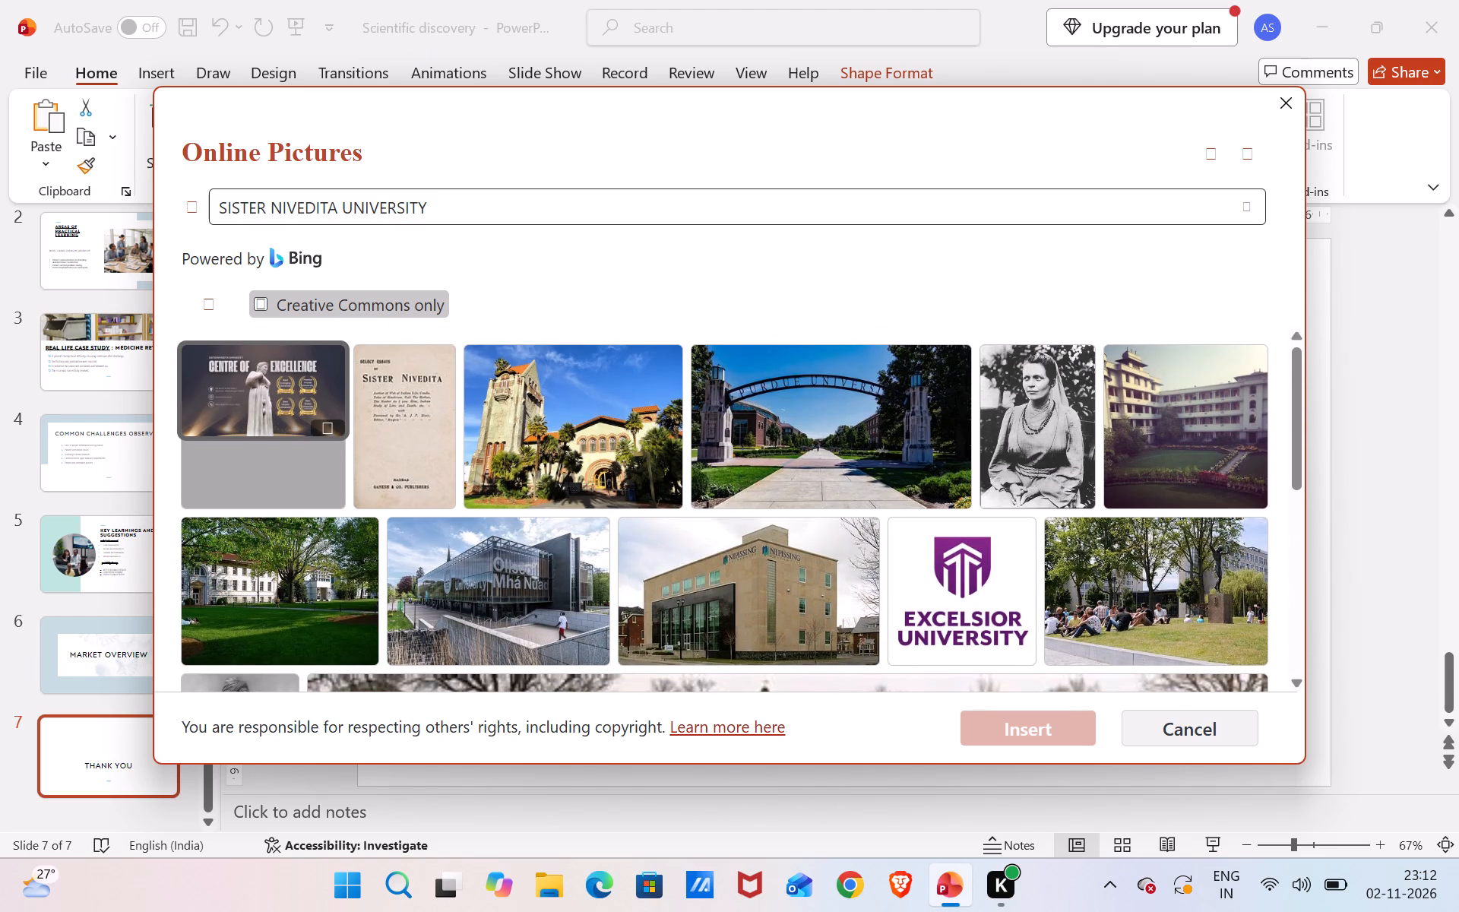
{"action": "left_click", "coordinate": [464, 200]}
{"action": "key", "text": "BackSpace"}
{"action": "key", "text": "BackSpace"}
{"action": "key", "text": "BackSpace"}
{"action": "key", "text": "BackSpace"}
{"action": "key", "text": "BackSpace"}
{"action": "key", "text": "BackSpace"}
{"action": "key", "text": "BackSpace"}
{"action": "key", "text": "BackSpace"}
{"action": "key", "text": "BackSpace"}
{"action": "key", "text": "BackSpace"}
{"action": "key", "text": "BackSpace"}
{"action": "key", "text": "BackSpace"}
{"action": "key", "text": "BackSpace"}
{"action": "key", "text": "BackSpace"}
{"action": "key", "text": "BackSpace"}
{"action": "key", "text": "BackSpace"}
{"action": "key", "text": "BackSpace"}
{"action": "key", "text": "BackSpace"}
{"action": "key", "text": "BackSpace"}
{"action": "key", "text": "BackSpace"}
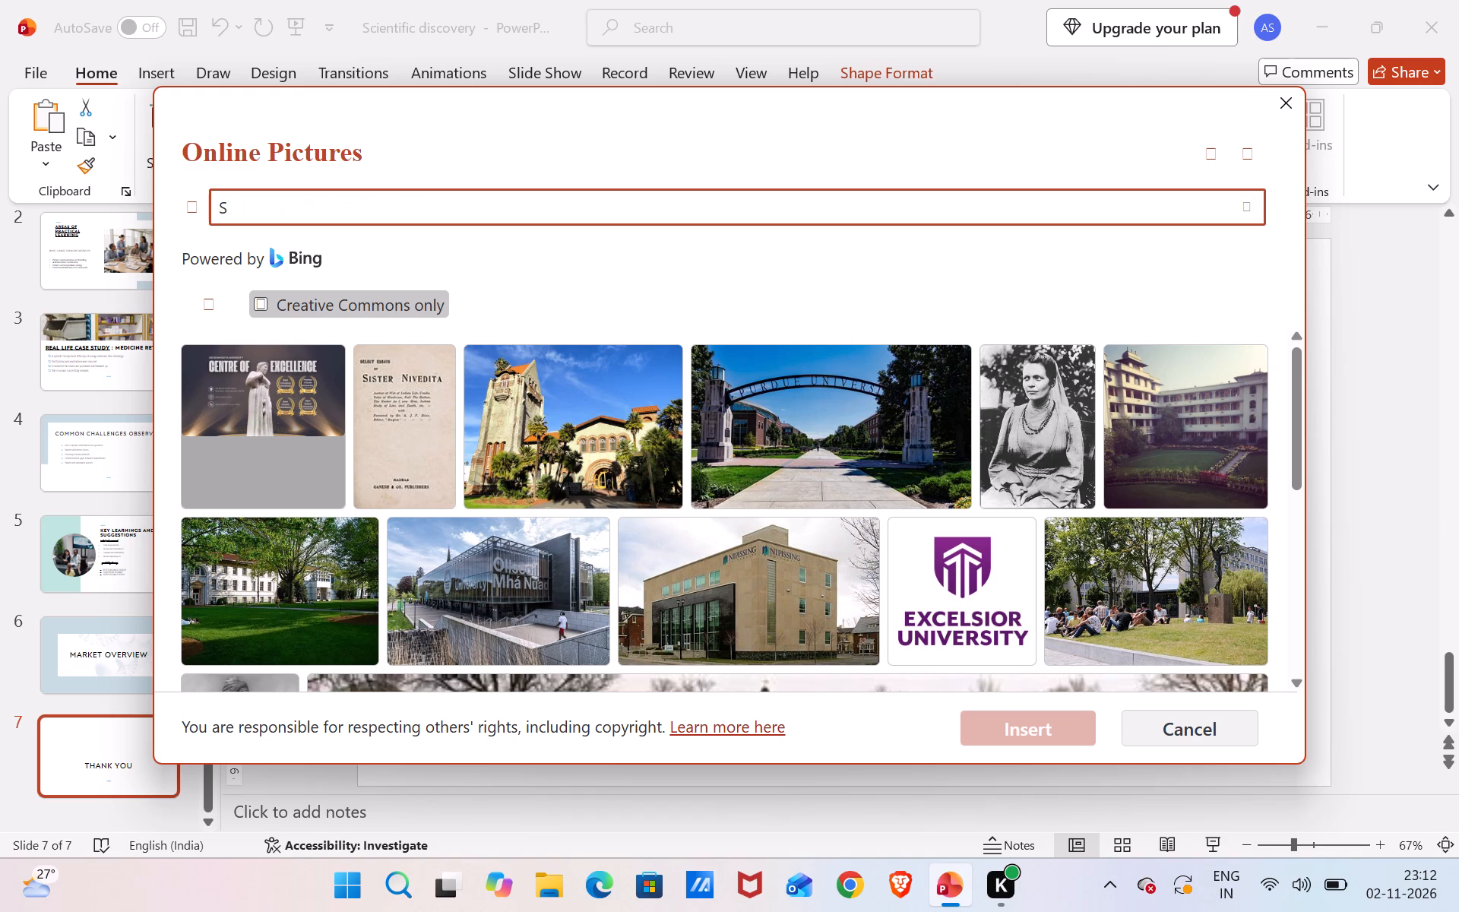
{"action": "type", "text": "SNU"}
{"action": "key", "text": "space"}
{"action": "type", "text": "LOGO"}
{"action": "key", "text": "Return"}
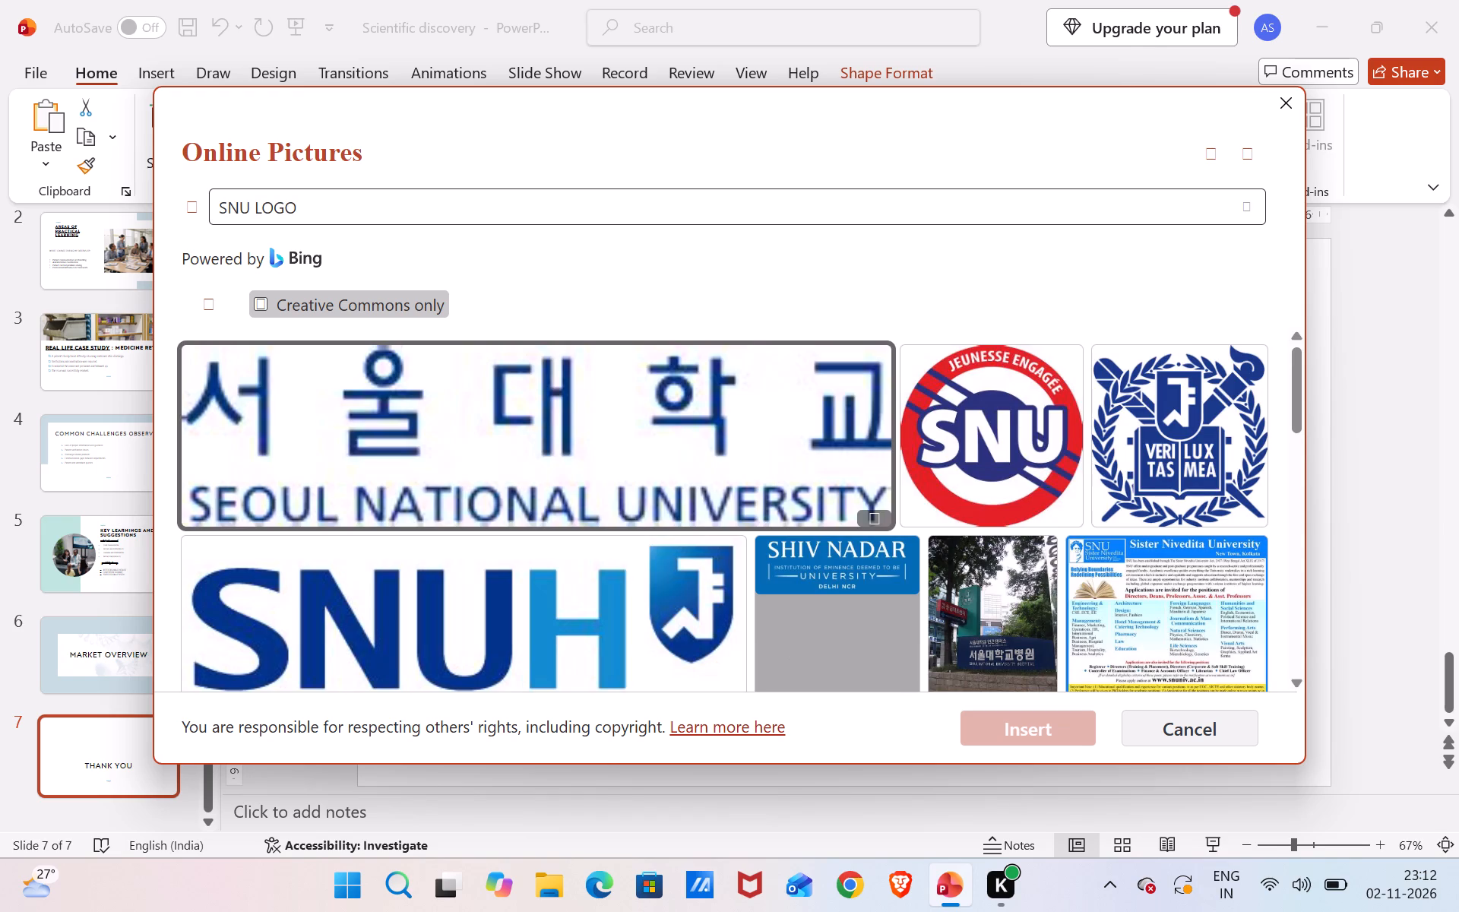
Change the online picture search to "SNU KOLKATA LOGO" and run it.
{"action": "left_click", "coordinate": [347, 211]}
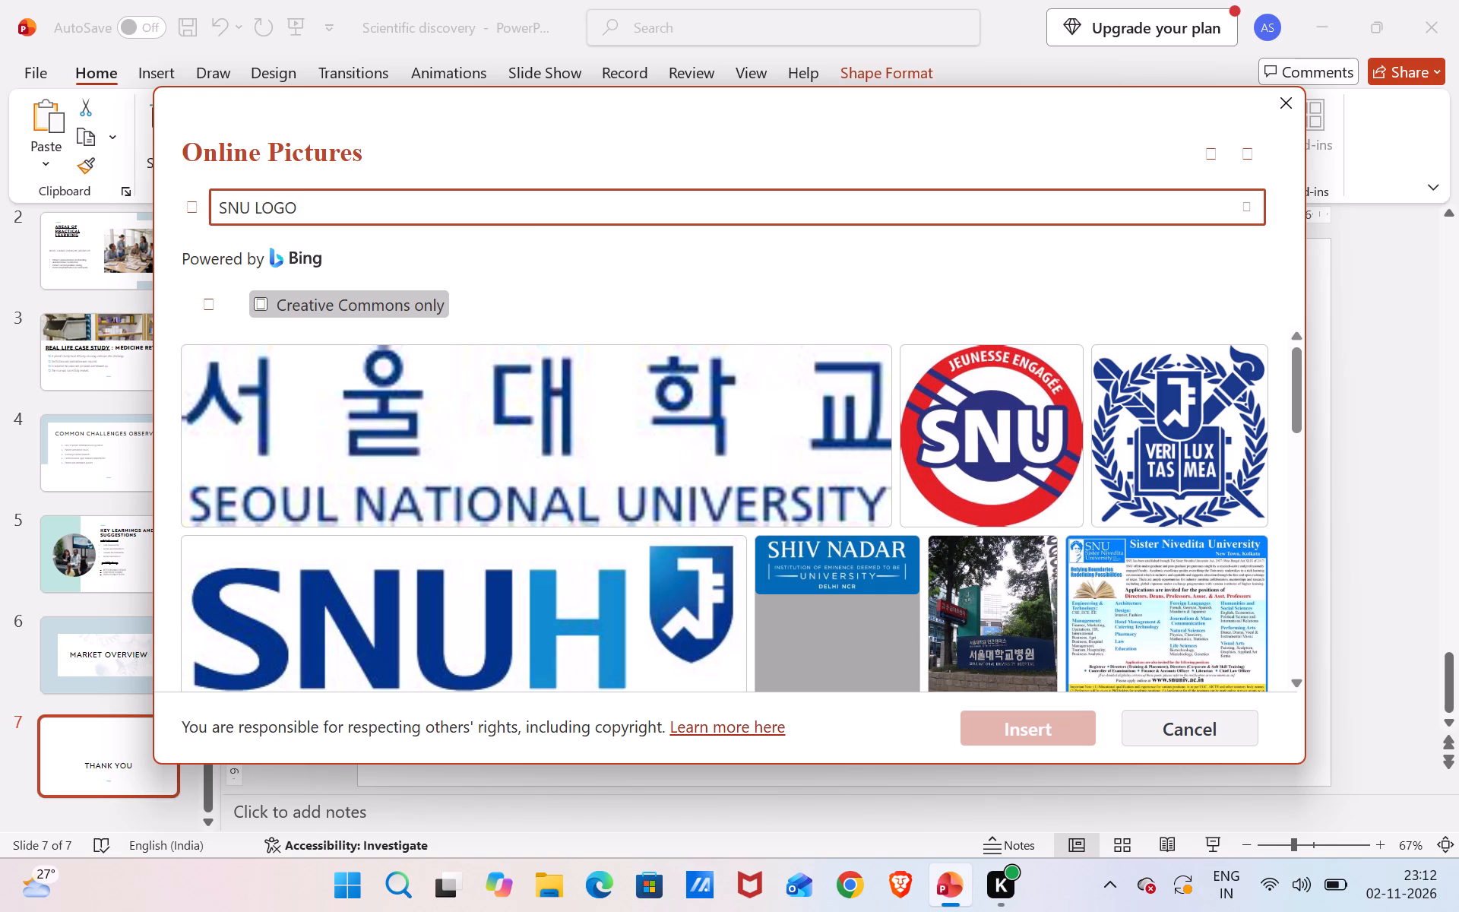
{"action": "key", "text": "BackSpace"}
{"action": "key", "text": "BackSpace"}
{"action": "key", "text": "BackSpace"}
{"action": "key", "text": "BackSpace"}
{"action": "type", "text": "KOLK"}
{"action": "type", "text": "ATA LOGO"}
{"action": "key", "text": "Return"}
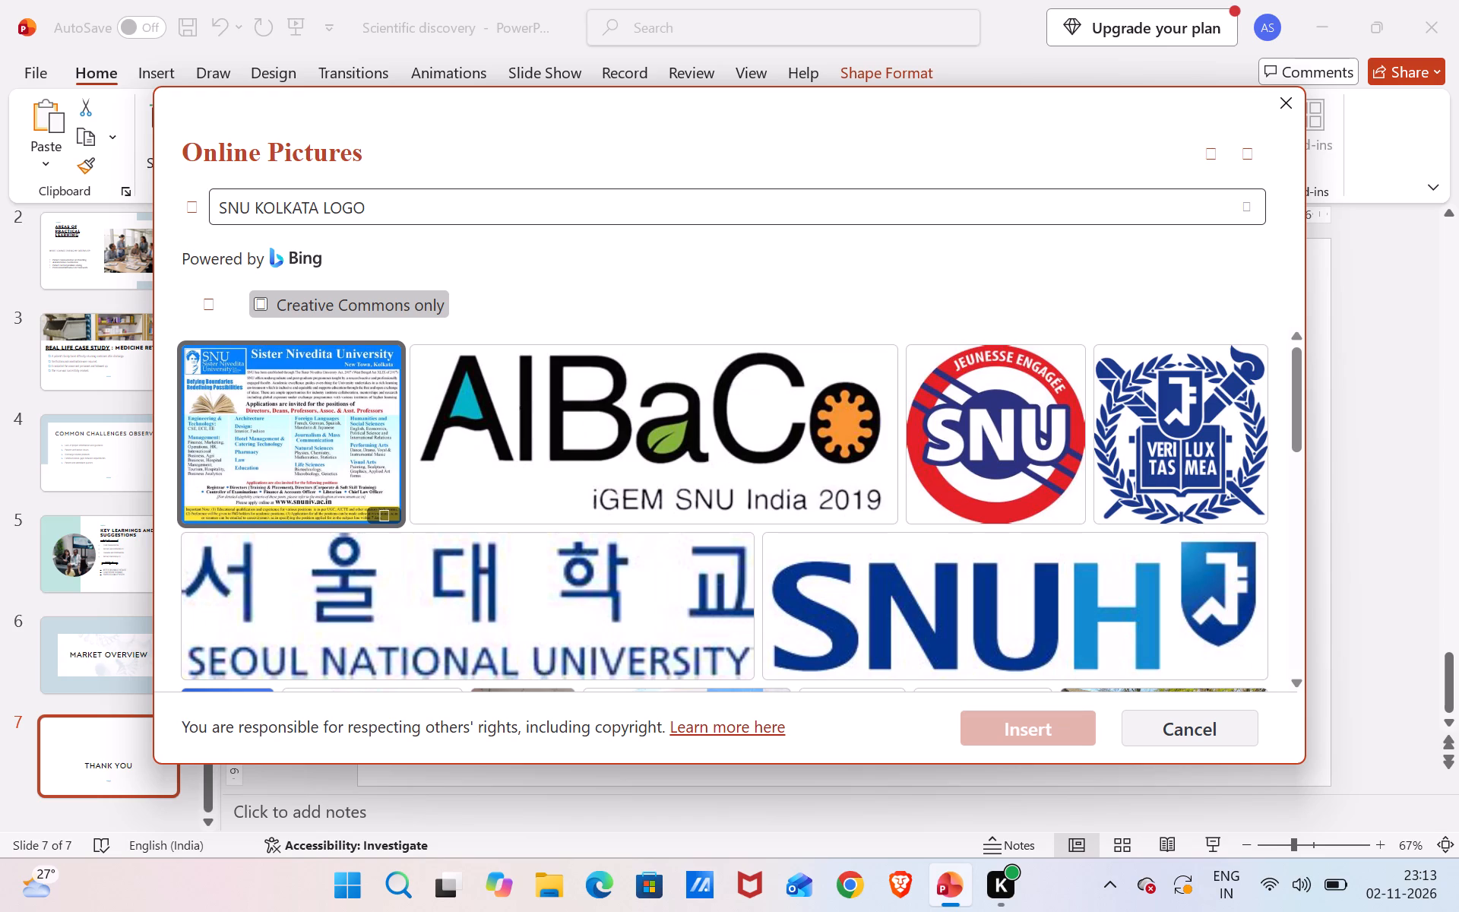
Look through the "SNU KOLKATA LOGO" pictures for the Sister Nivedita University logo.
{"action": "scroll", "coordinate": [830, 312], "scroll_direction": "down", "scroll_amount": 9}
{"action": "scroll", "coordinate": [816, 396], "scroll_direction": "down", "scroll_amount": 1}
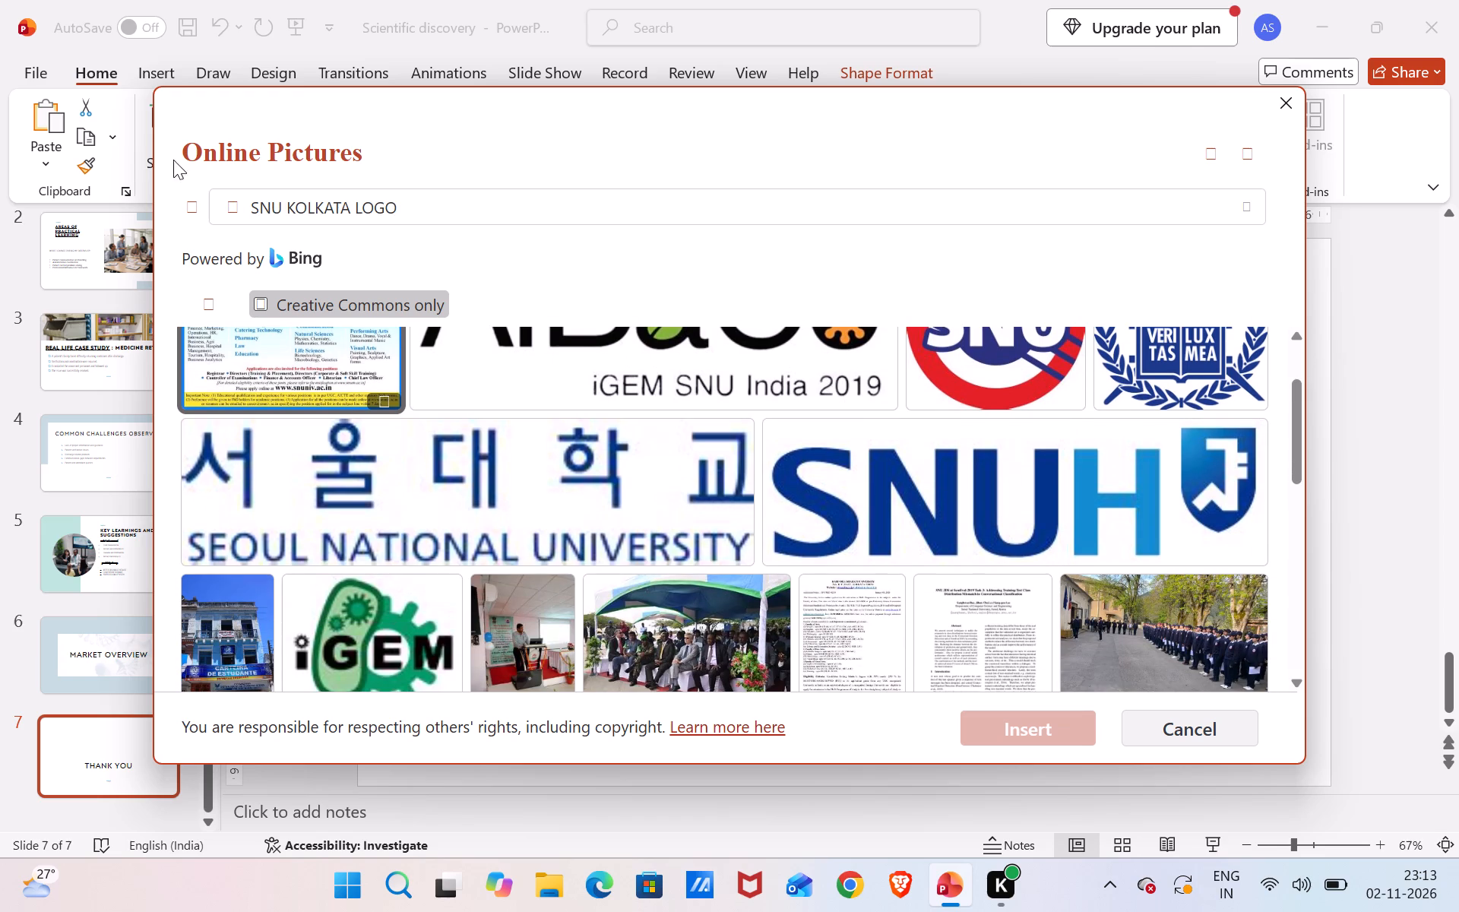
{"action": "scroll", "coordinate": [156, 245], "scroll_direction": "down", "scroll_amount": 6}
{"action": "scroll", "coordinate": [571, 325], "scroll_direction": "down", "scroll_amount": 12}
{"action": "scroll", "coordinate": [571, 443], "scroll_direction": "down", "scroll_amount": 4}
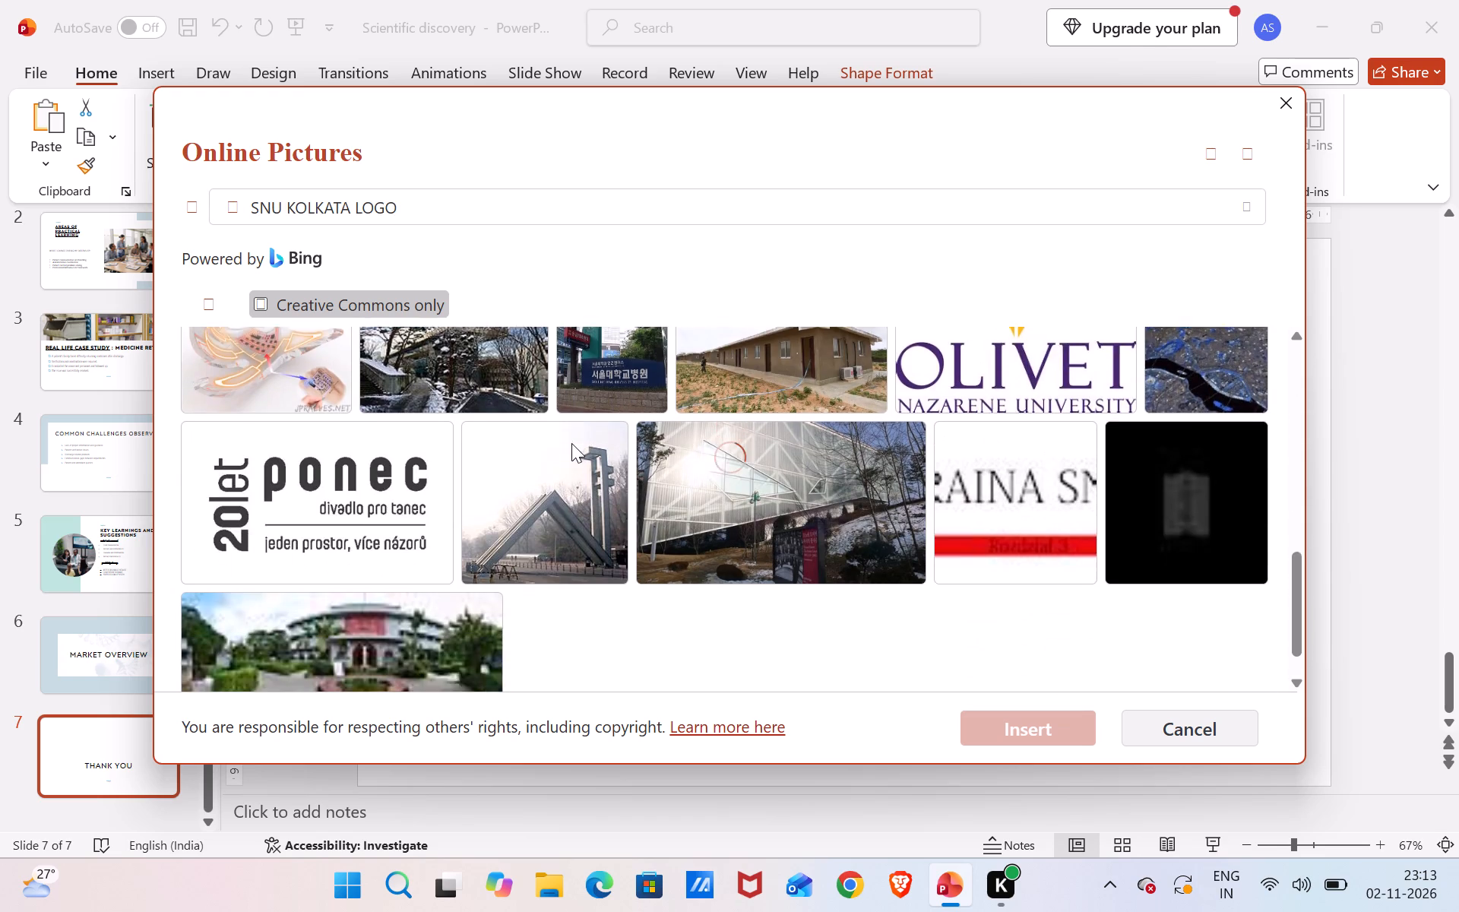
{"action": "scroll", "coordinate": [571, 443], "scroll_direction": "down", "scroll_amount": 17}
{"action": "scroll", "coordinate": [571, 443], "scroll_direction": "down", "scroll_amount": 6}
{"action": "scroll", "coordinate": [571, 443], "scroll_direction": "up", "scroll_amount": 8}
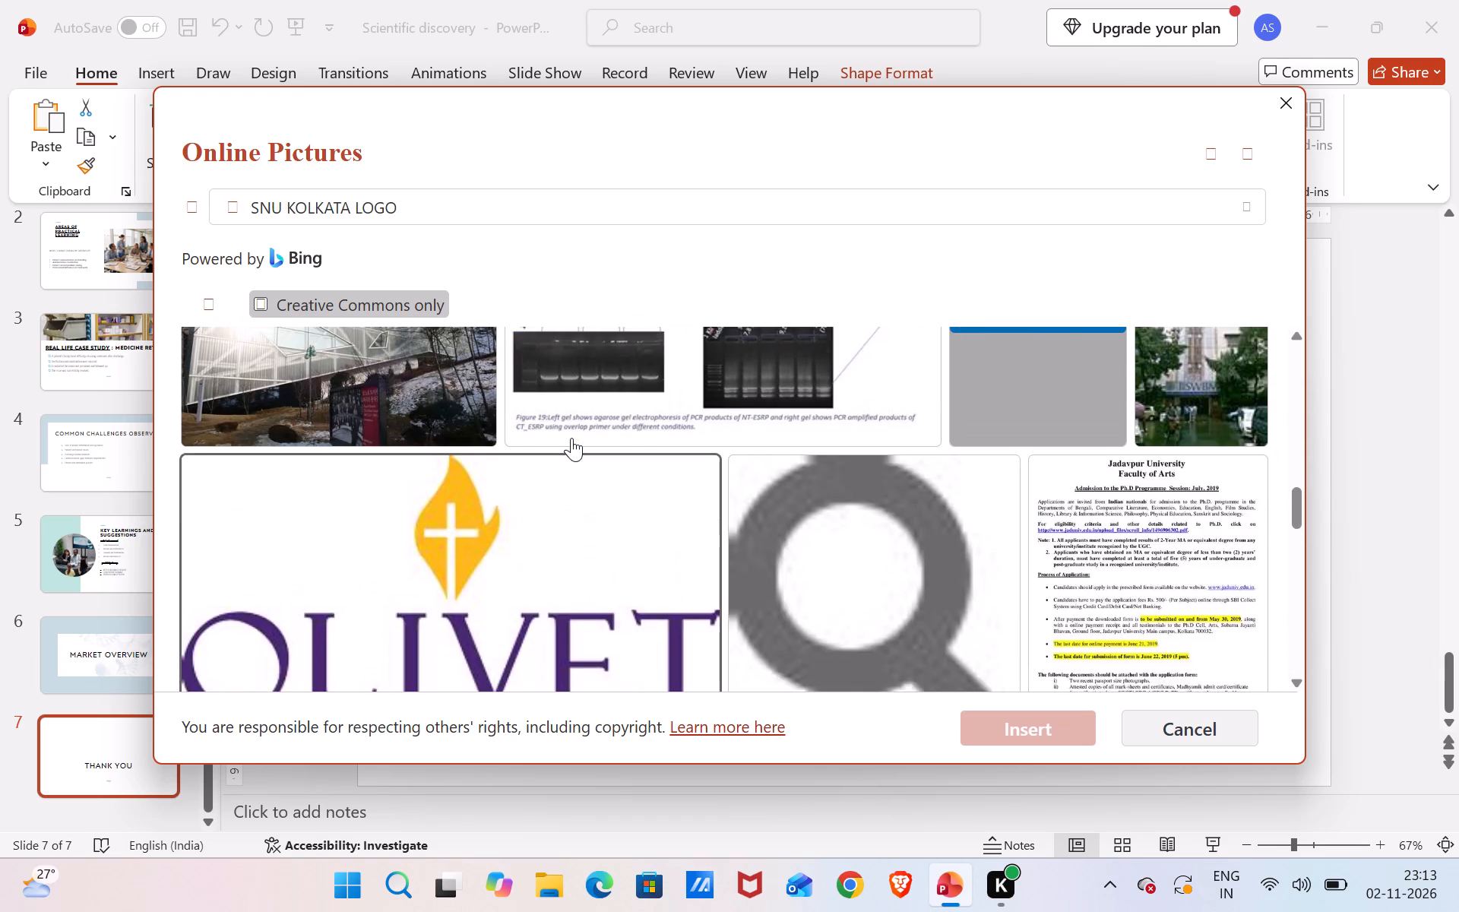
{"action": "scroll", "coordinate": [571, 438], "scroll_direction": "up", "scroll_amount": 6}
{"action": "scroll", "coordinate": [571, 438], "scroll_direction": "down", "scroll_amount": 1}
{"action": "scroll", "coordinate": [571, 438], "scroll_direction": "up", "scroll_amount": 8}
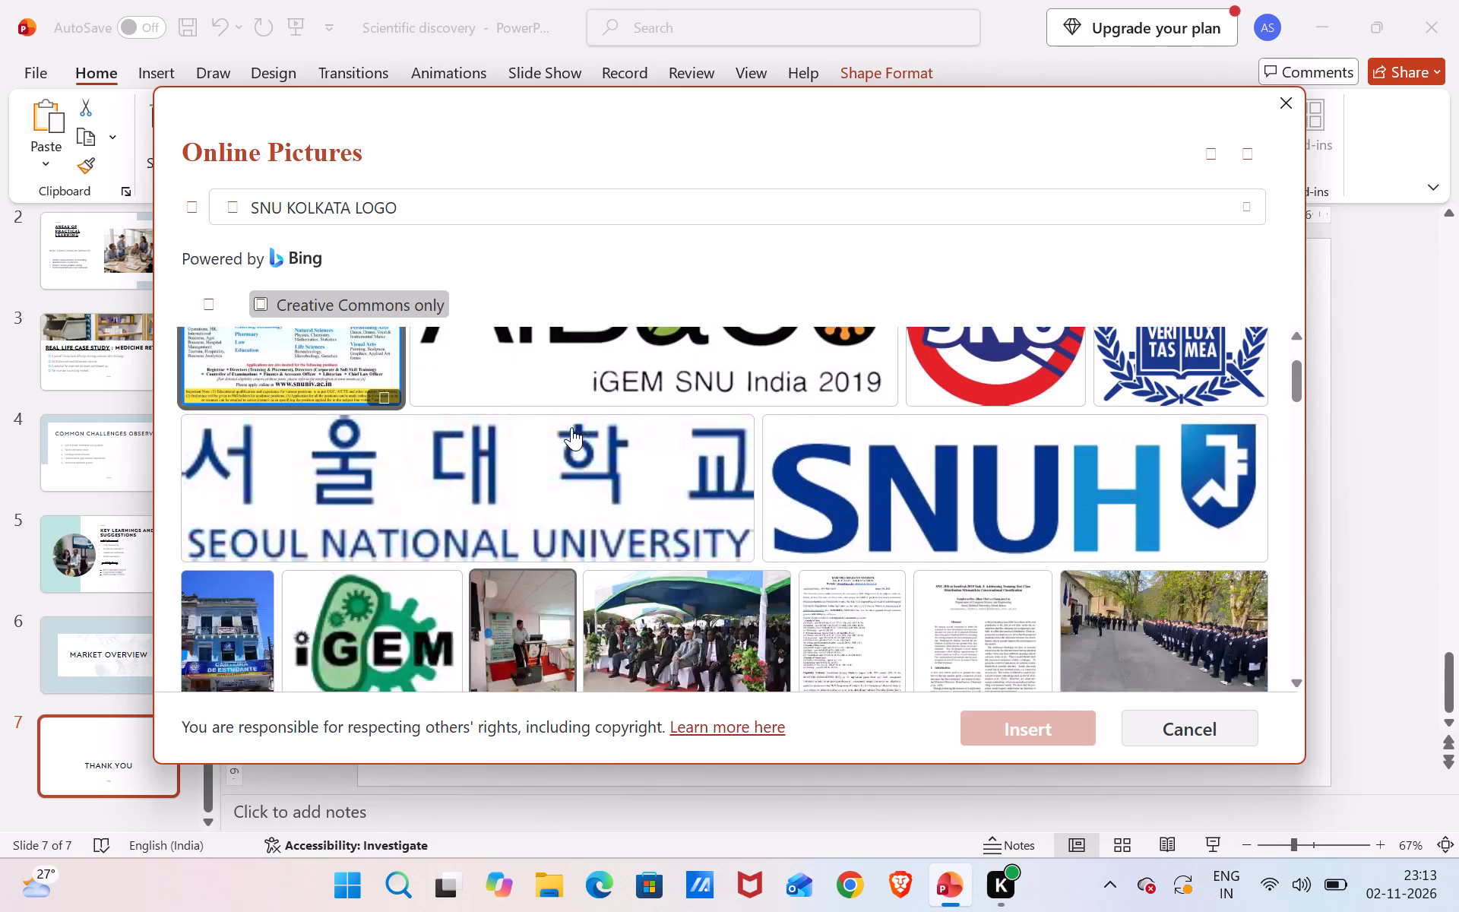
{"action": "scroll", "coordinate": [571, 427], "scroll_direction": "up", "scroll_amount": 3}
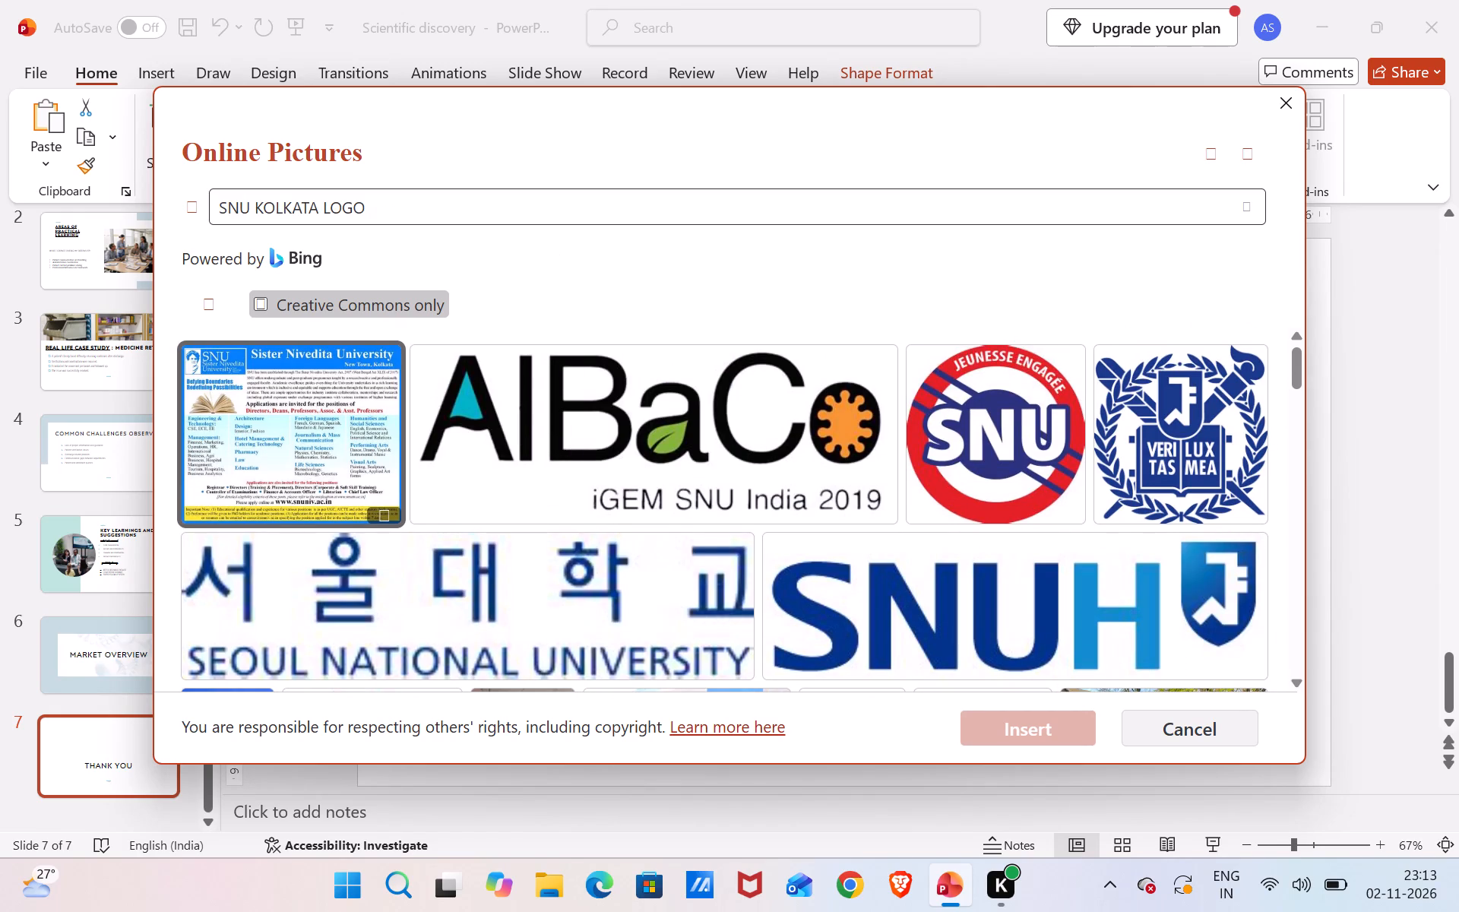
Replace the online picture search with "SISTER NIVEDITA UNIVERSITY" and run it.
{"action": "left_click", "coordinate": [366, 211]}
{"action": "key", "text": "BackSpace"}
{"action": "key", "text": "BackSpace"}
{"action": "key", "text": "BackSpace"}
{"action": "key", "text": "BackSpace"}
{"action": "key", "text": "BackSpace"}
{"action": "key", "text": "BackSpace"}
{"action": "key", "text": "BackSpace"}
{"action": "key", "text": "BackSpace"}
{"action": "key", "text": "BackSpace"}
{"action": "key", "text": "BackSpace"}
{"action": "key", "text": "BackSpace"}
{"action": "key", "text": "BackSpace"}
{"action": "key", "text": "BackSpace"}
{"action": "key", "text": "BackSpace"}
{"action": "key", "text": "BackSpace"}
{"action": "key", "text": "BackSpace"}
{"action": "key", "text": "BackSpace"}
{"action": "key", "text": "BackSpace"}
{"action": "key", "text": "BackSpace"}
{"action": "key", "text": "BackSpace"}
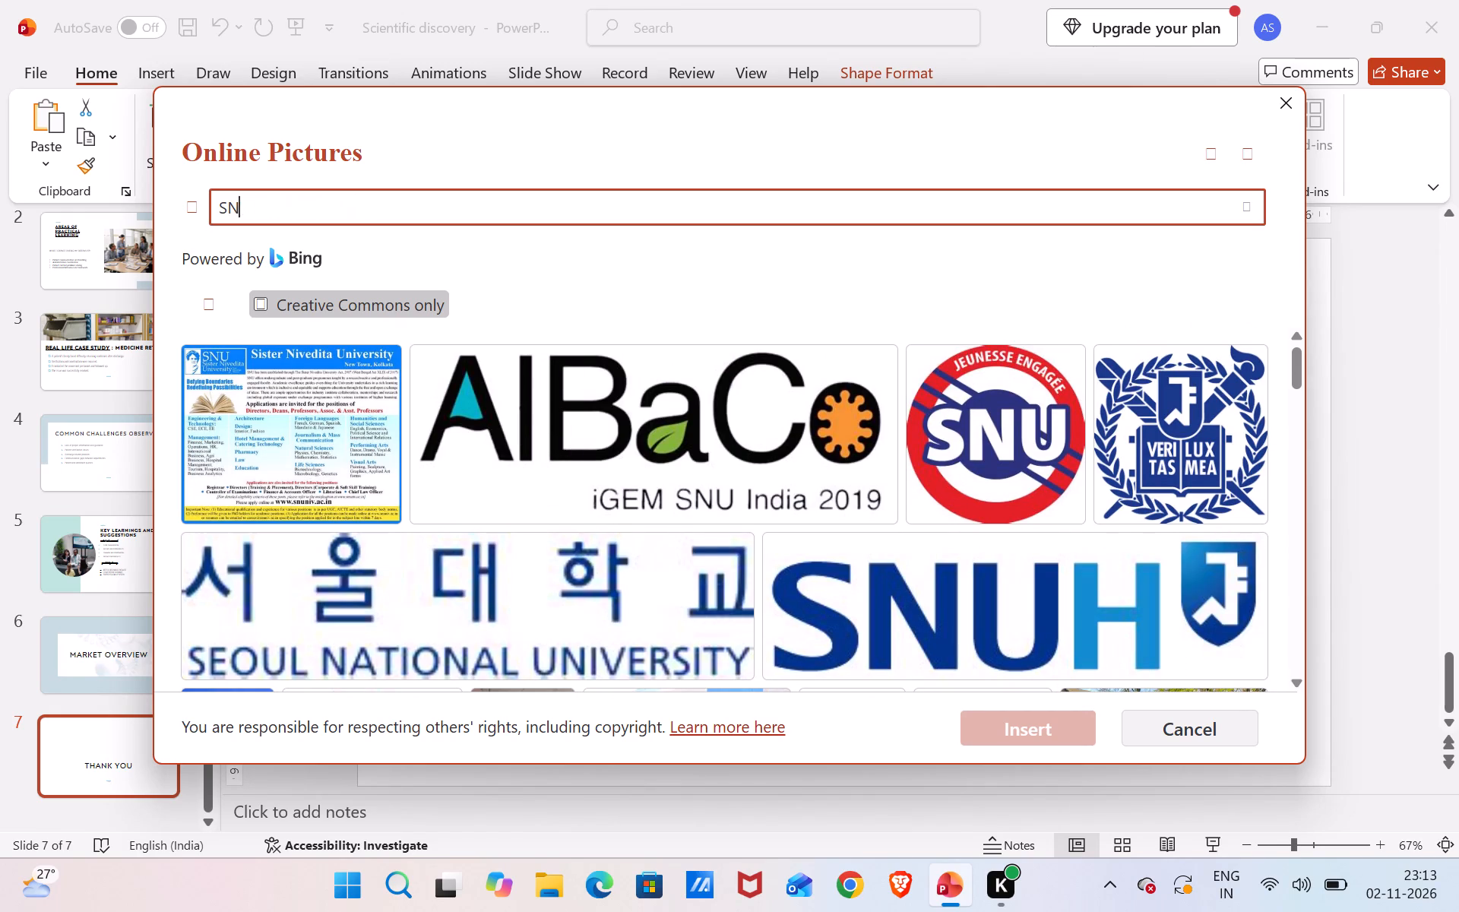
{"action": "type", "text": "SISTER NIV"}
{"action": "type", "text": "EDITA"}
{"action": "key", "text": "space"}
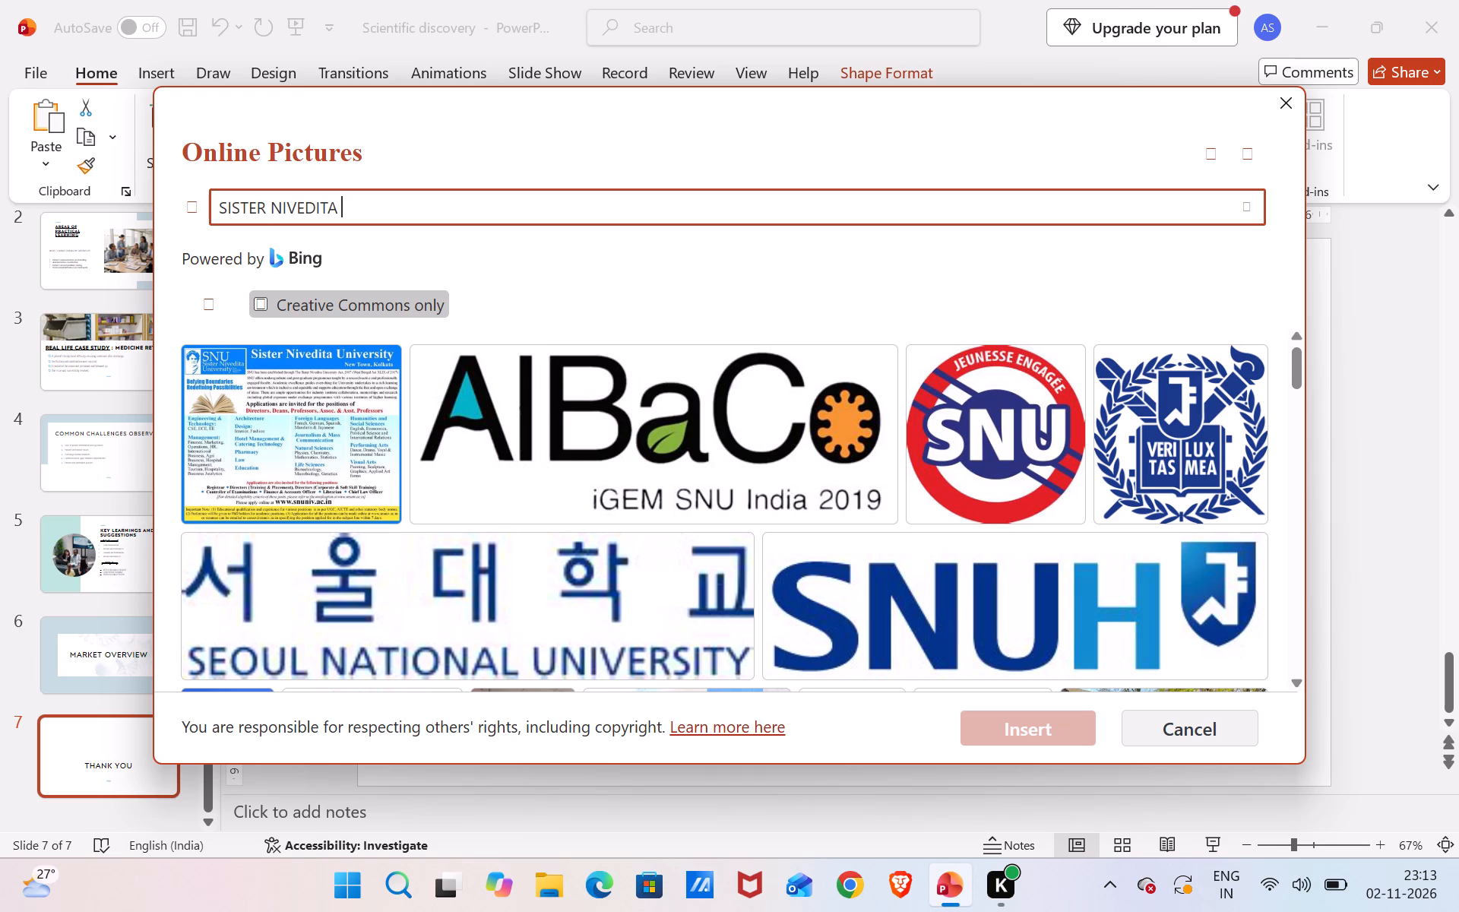
{"action": "type", "text": "UNIVERSITY"}
{"action": "key", "text": "Return"}
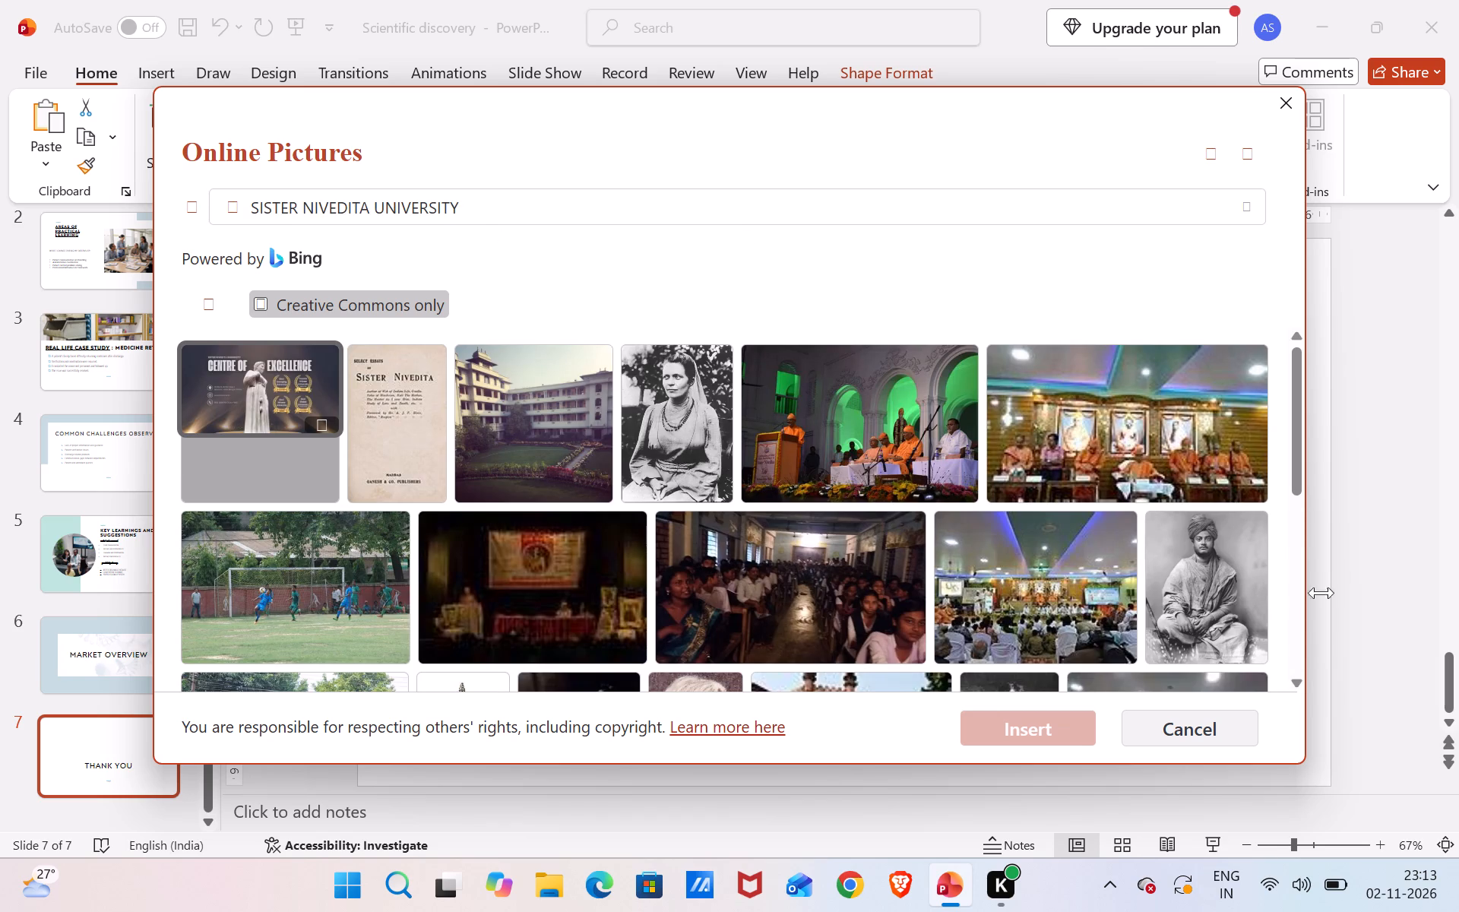
Add "LOGO" to the end of the "SISTER NIVEDITA UNIVERSITY" picture search and run it.
{"action": "left_click", "coordinate": [596, 201]}
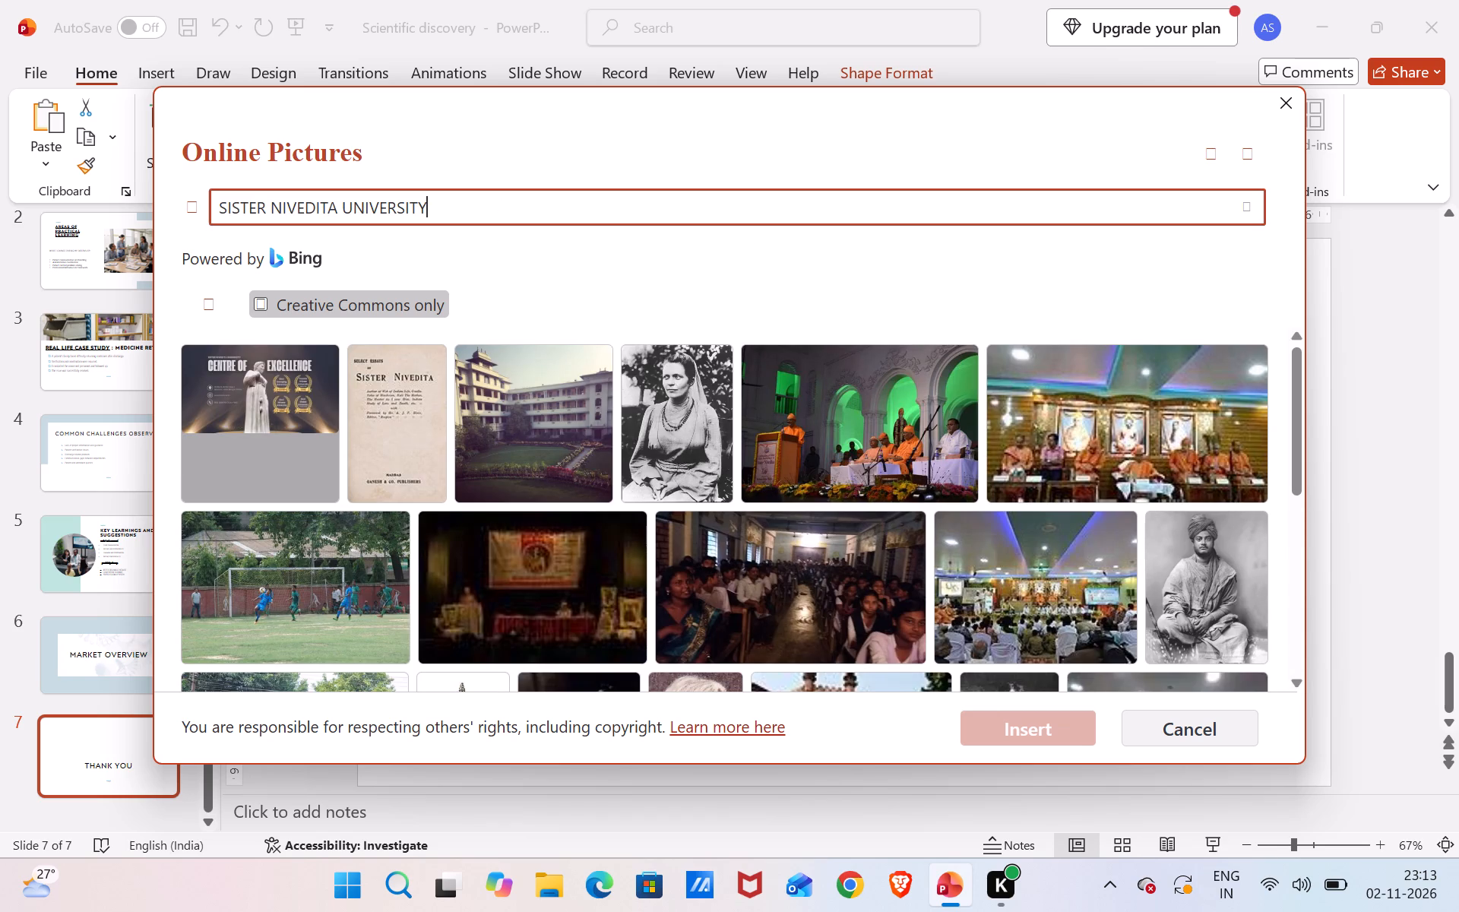
{"action": "key", "text": "space"}
{"action": "type", "text": "LOGO"}
{"action": "key", "text": "Return"}
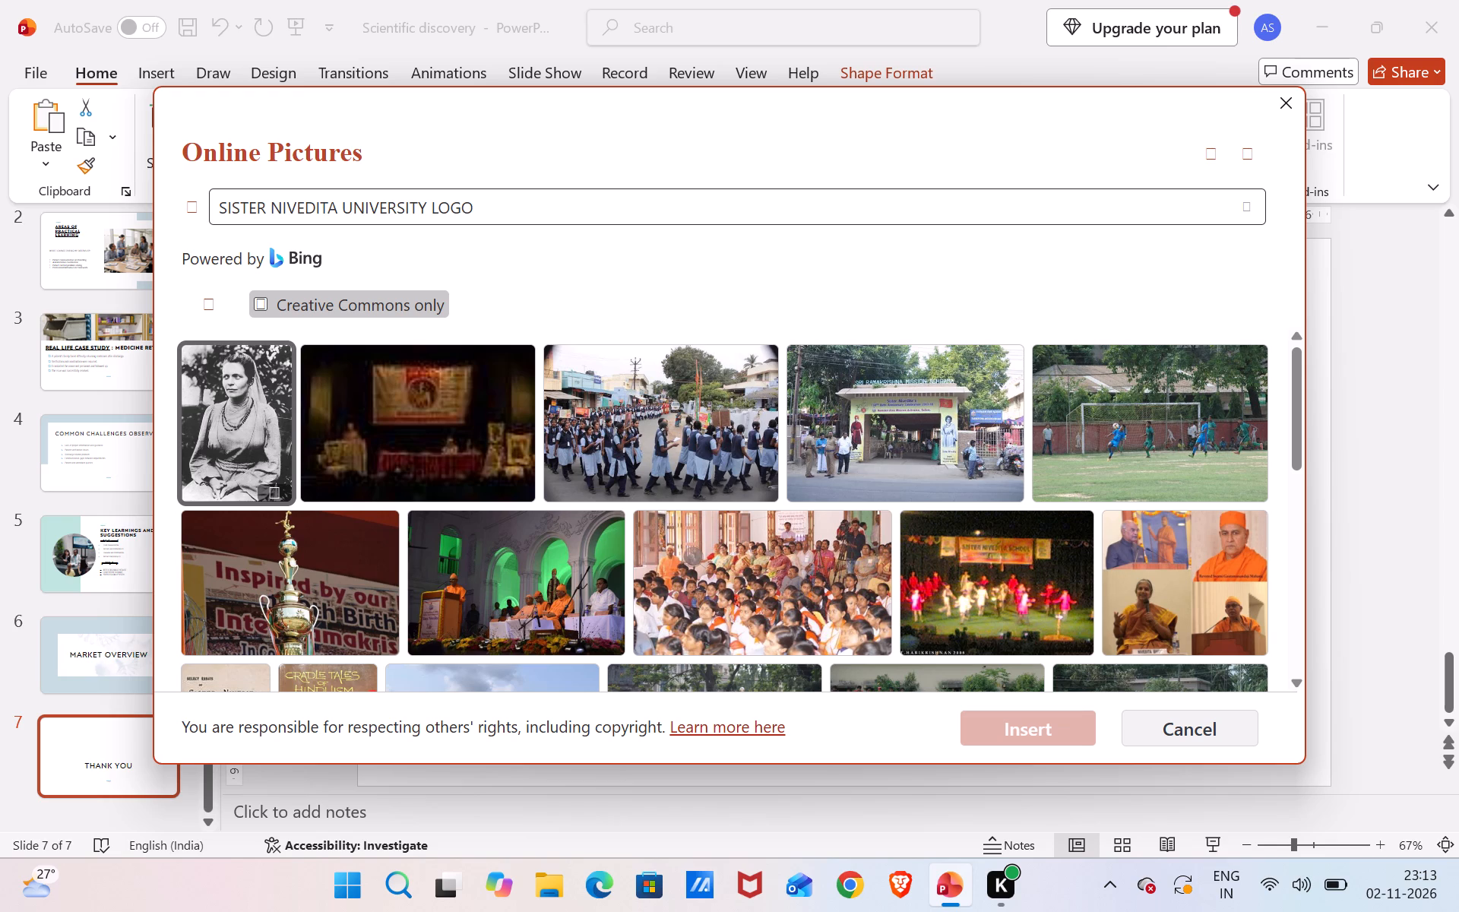
Look through the "SISTER NIVEDITA UNIVERSITY LOGO" pictures for one suited to the Thank You slide's picture placeholder.
{"action": "scroll", "coordinate": [714, 467], "scroll_direction": "down", "scroll_amount": 10}
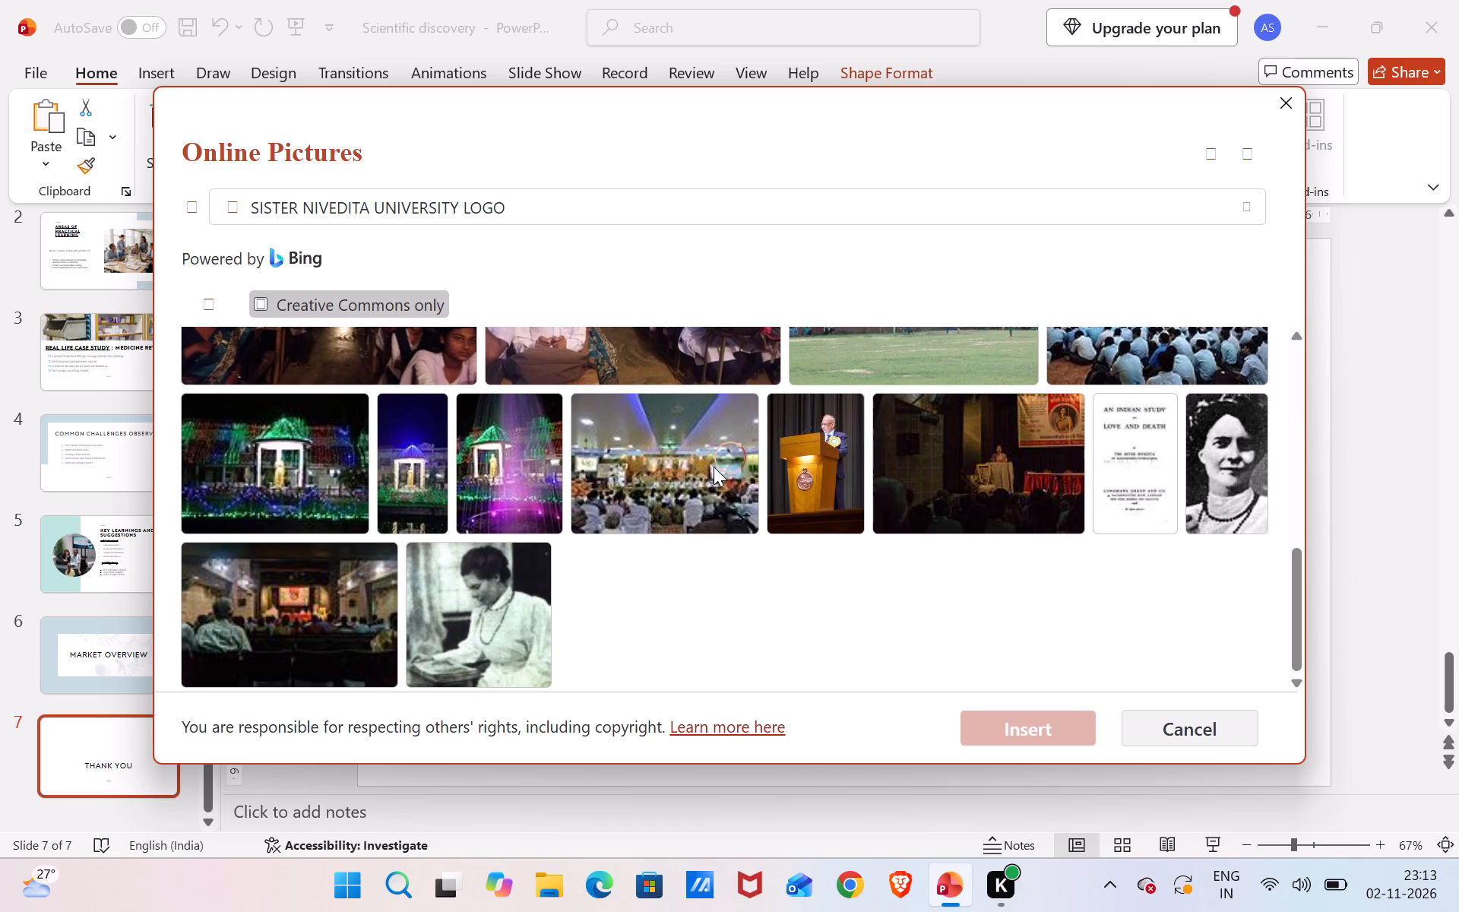
{"action": "scroll", "coordinate": [714, 467], "scroll_direction": "down", "scroll_amount": 1}
{"action": "scroll", "coordinate": [714, 467], "scroll_direction": "up", "scroll_amount": 5}
{"action": "scroll", "coordinate": [714, 467], "scroll_direction": "down", "scroll_amount": 16}
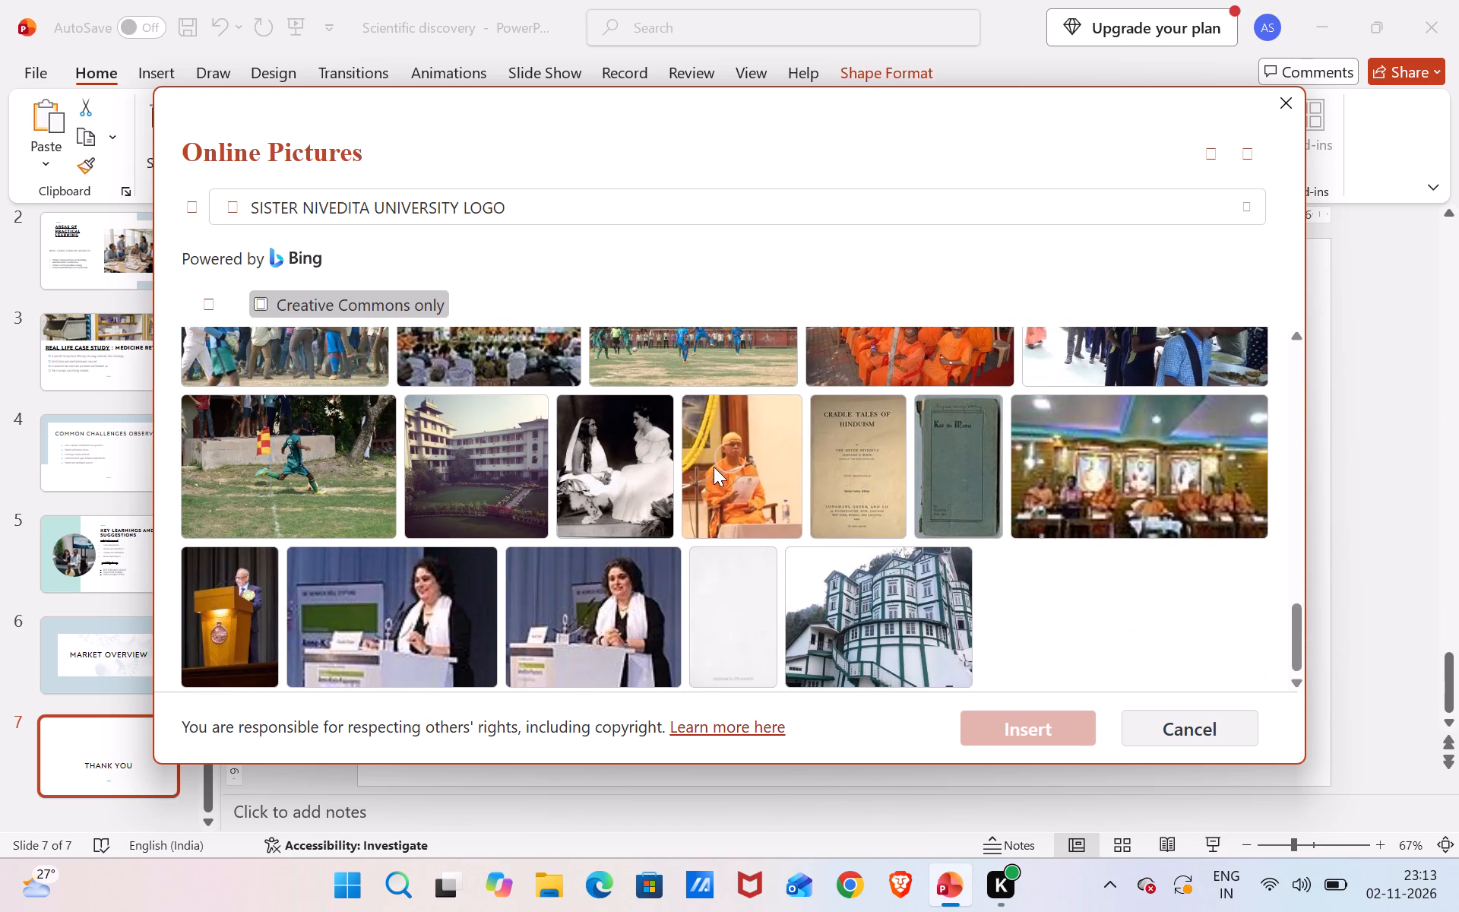
{"action": "scroll", "coordinate": [714, 467], "scroll_direction": "down", "scroll_amount": 20}
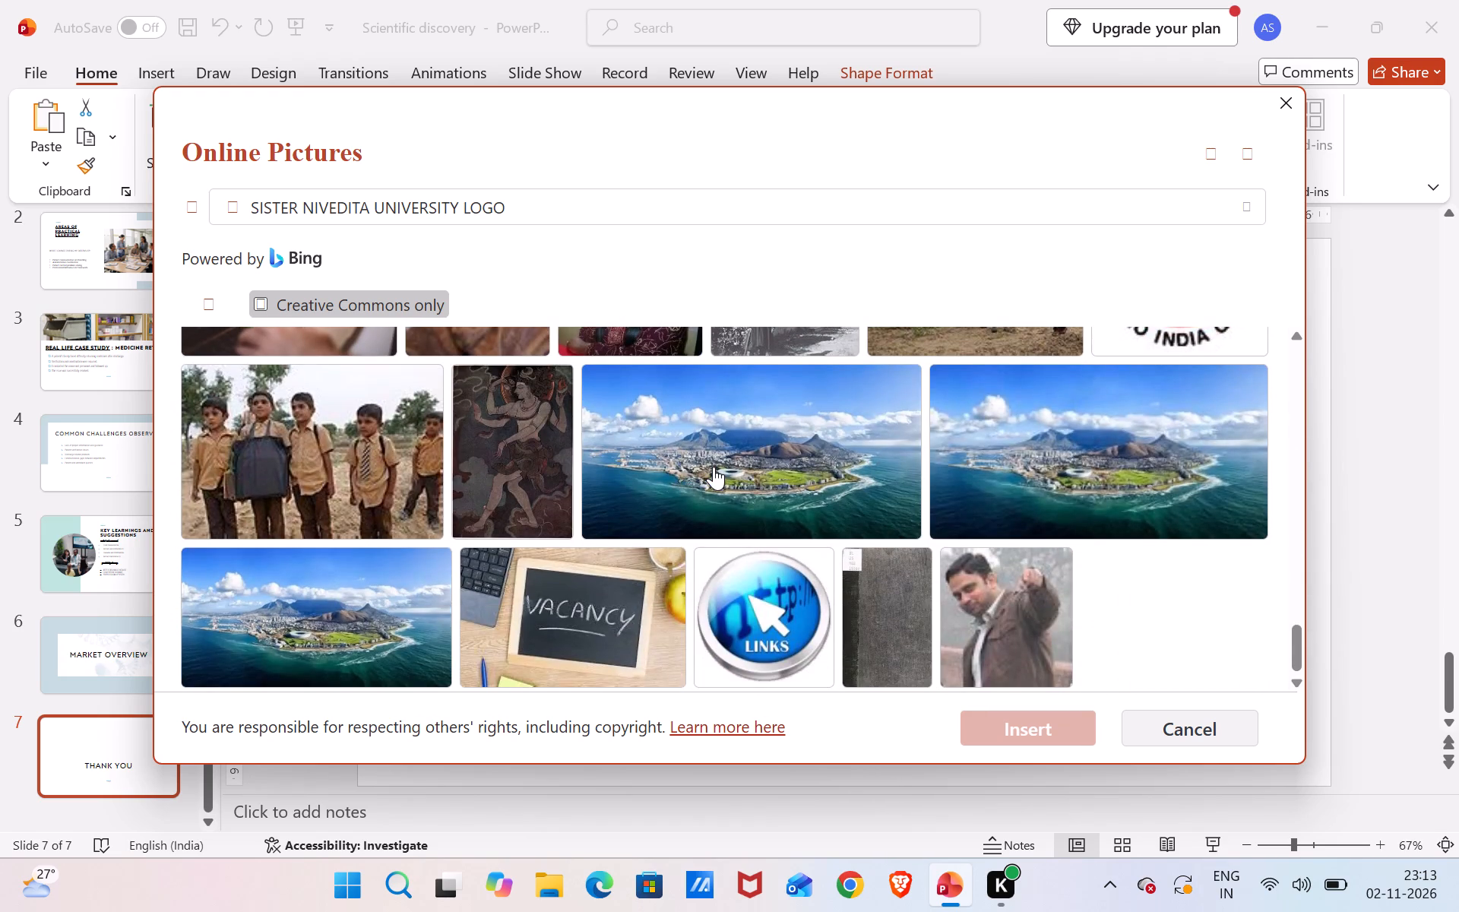
{"action": "scroll", "coordinate": [714, 467], "scroll_direction": "up", "scroll_amount": 4}
{"action": "scroll", "coordinate": [714, 467], "scroll_direction": "down", "scroll_amount": 14}
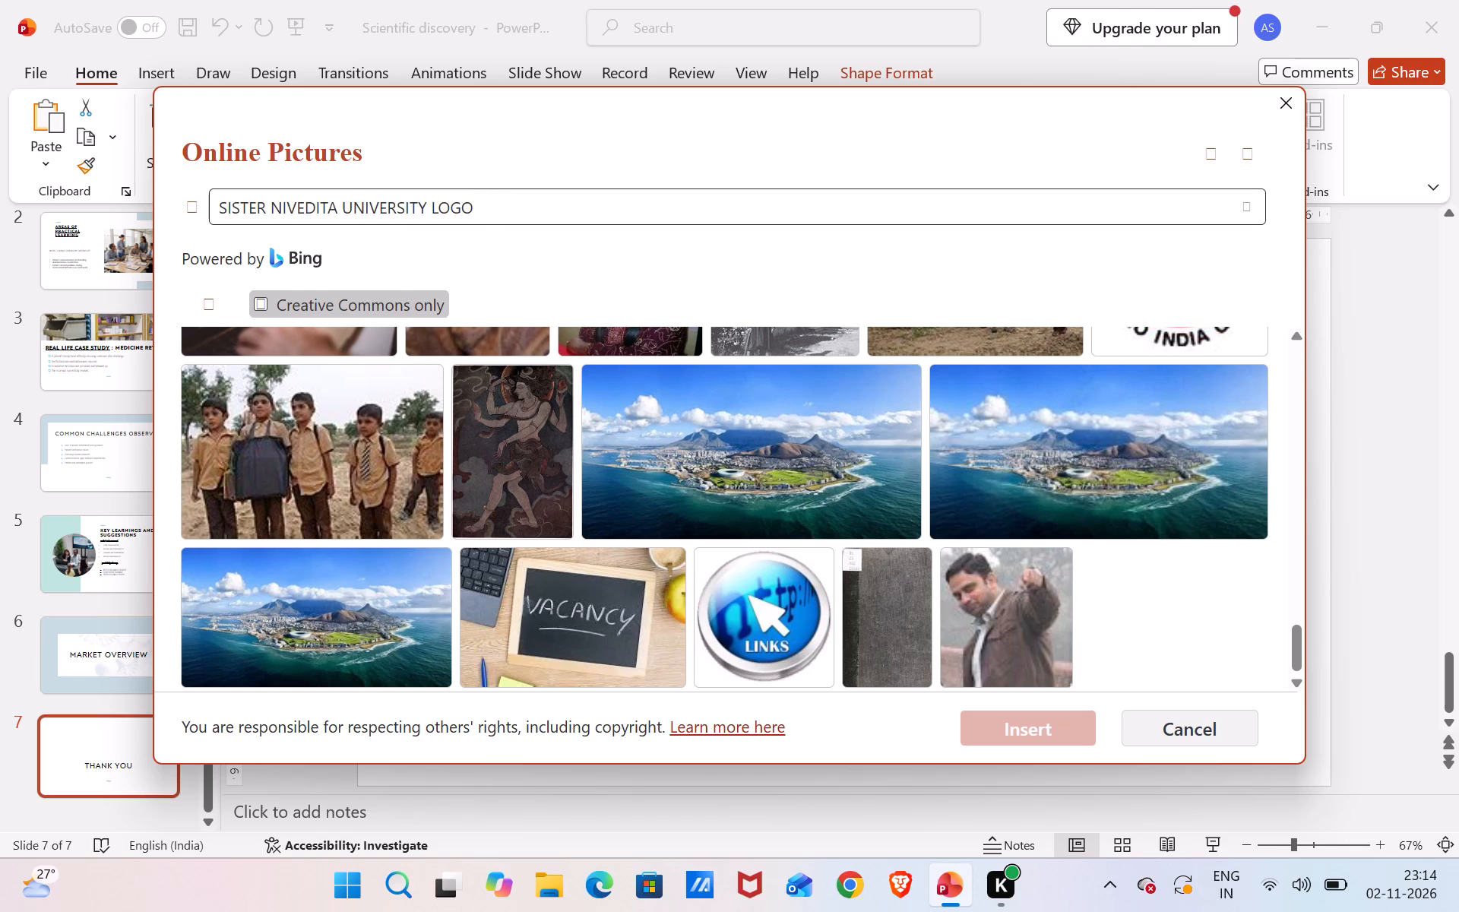
{"action": "key", "text": "Down"}
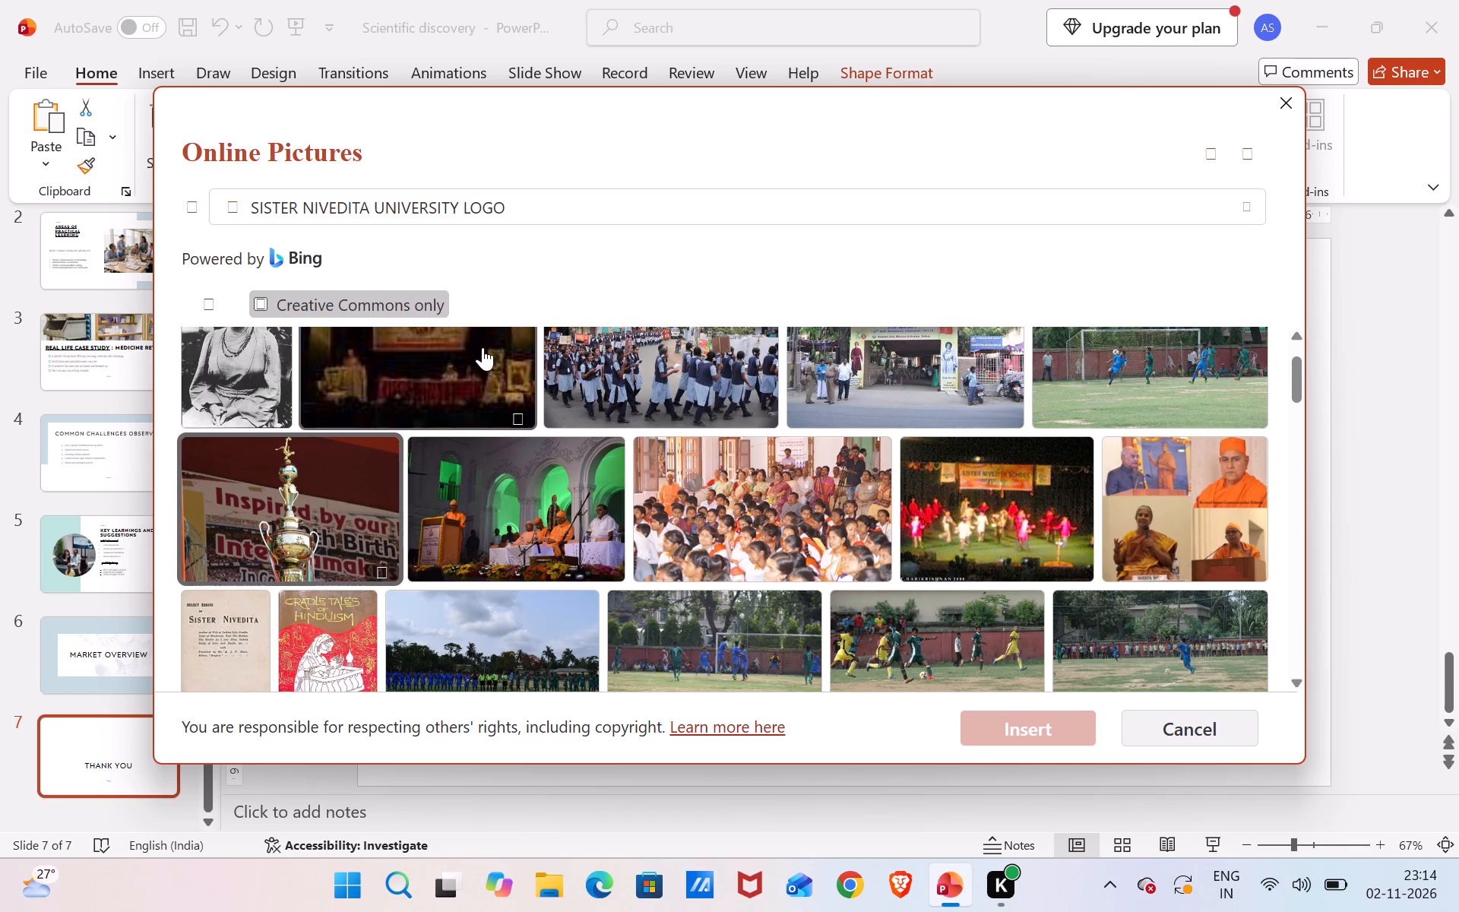
{"action": "key", "text": "Up"}
{"action": "key", "text": "Up"}
{"action": "key", "text": "Up"}
{"action": "key", "text": "Down"}
{"action": "key", "text": "Down"}
{"action": "key", "text": "Down"}
{"action": "key", "text": "Down"}
{"action": "key", "text": "Down"}
{"action": "key", "text": "Down"}
{"action": "key", "text": "Down"}
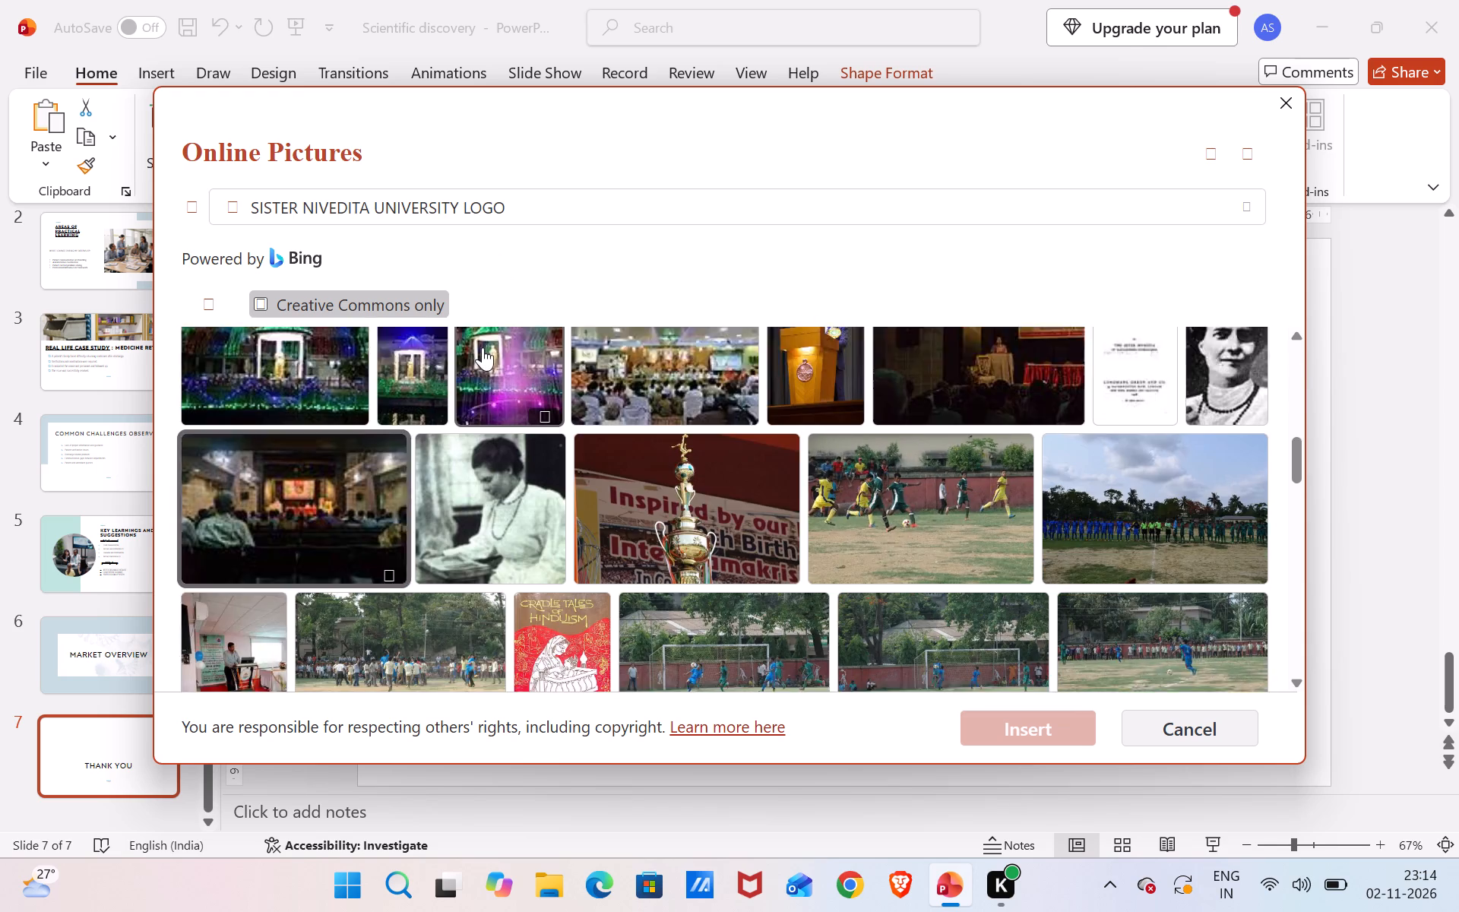
{"action": "key", "text": "Down"}
{"action": "key", "text": "Down"}
{"action": "key", "text": "Down"}
{"action": "key", "text": "Down"}
{"action": "key", "text": "Down"}
{"action": "key", "text": "Down"}
{"action": "key", "text": "Down"}
{"action": "key", "text": "Down"}
{"action": "key", "text": "Down"}
{"action": "key", "text": "Down"}
{"action": "key", "text": "Down"}
{"action": "key", "text": "Down"}
{"action": "key", "text": "Down"}
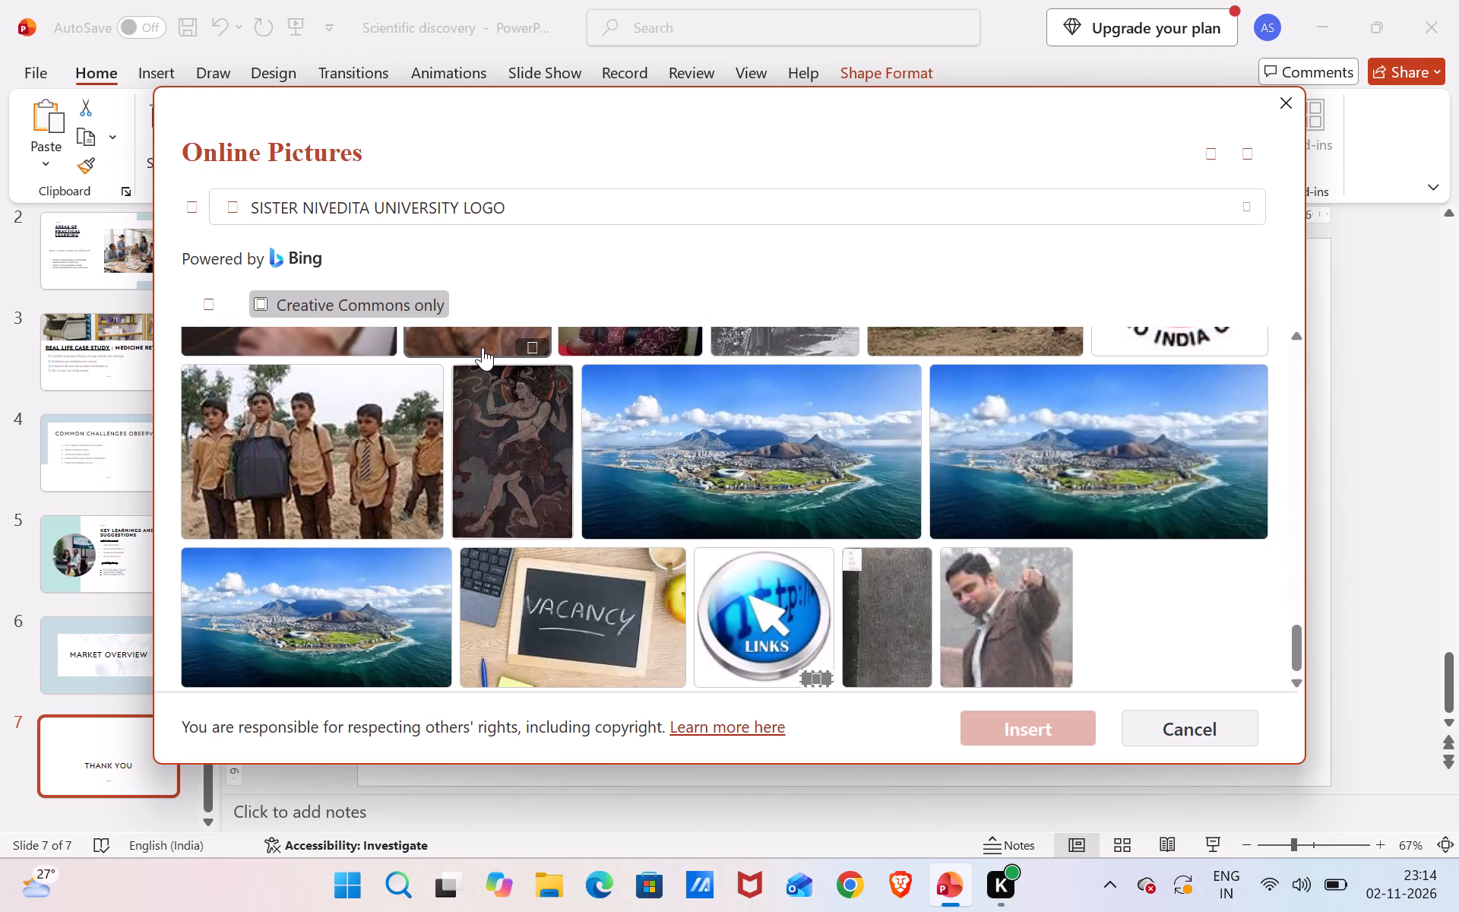
{"action": "key", "text": "Up"}
{"action": "key", "text": "Up"}
{"action": "key", "text": "Down"}
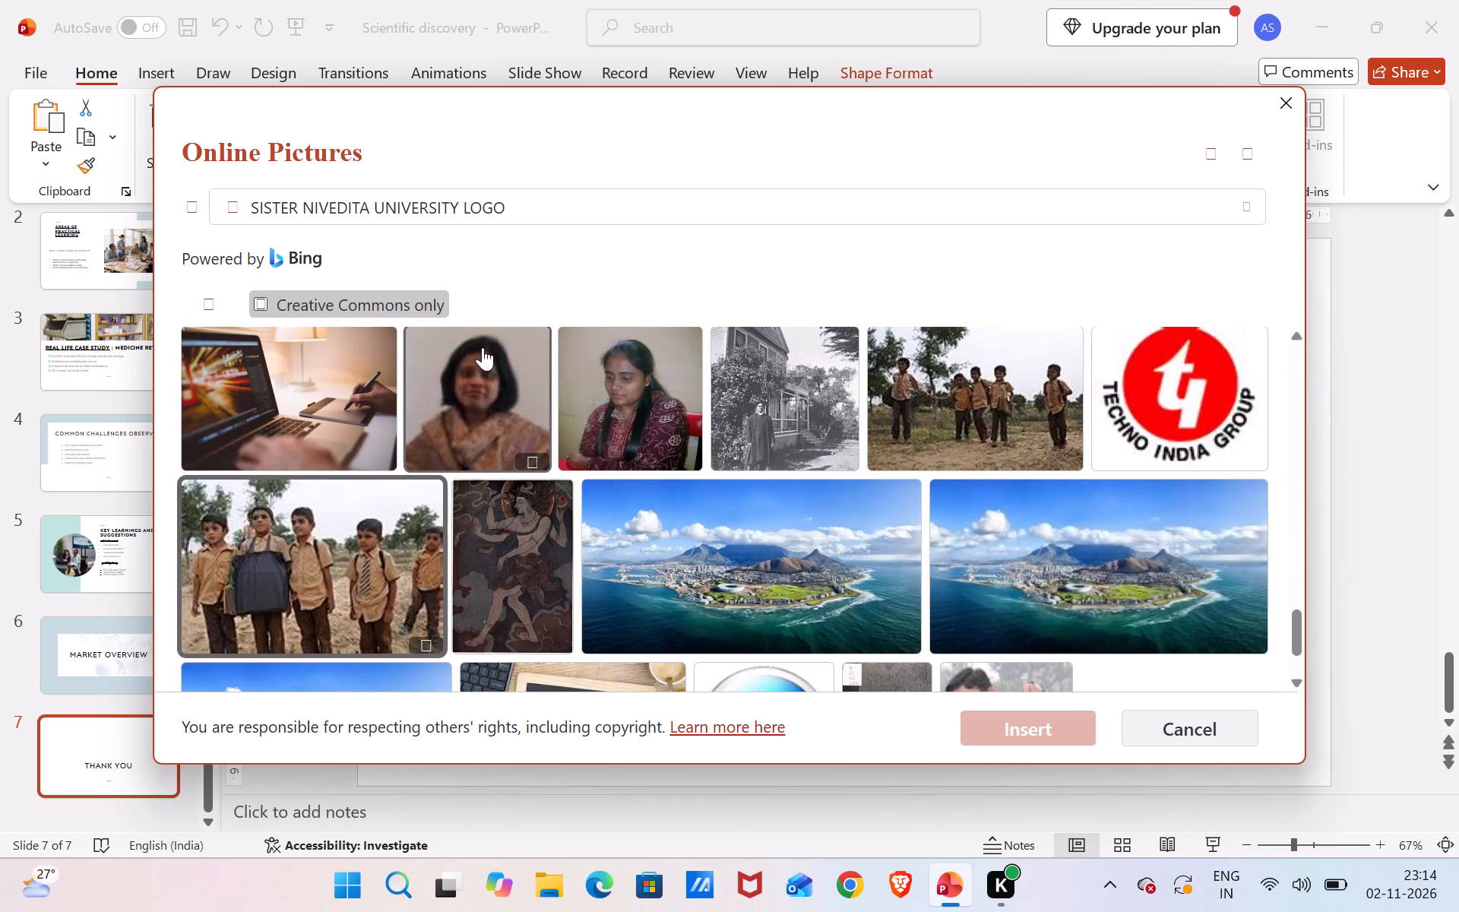
{"action": "key", "text": "Down"}
{"action": "key", "text": "Down"}
{"action": "key", "text": "Down"}
{"action": "key", "text": "Down"}
{"action": "key", "text": "Down"}
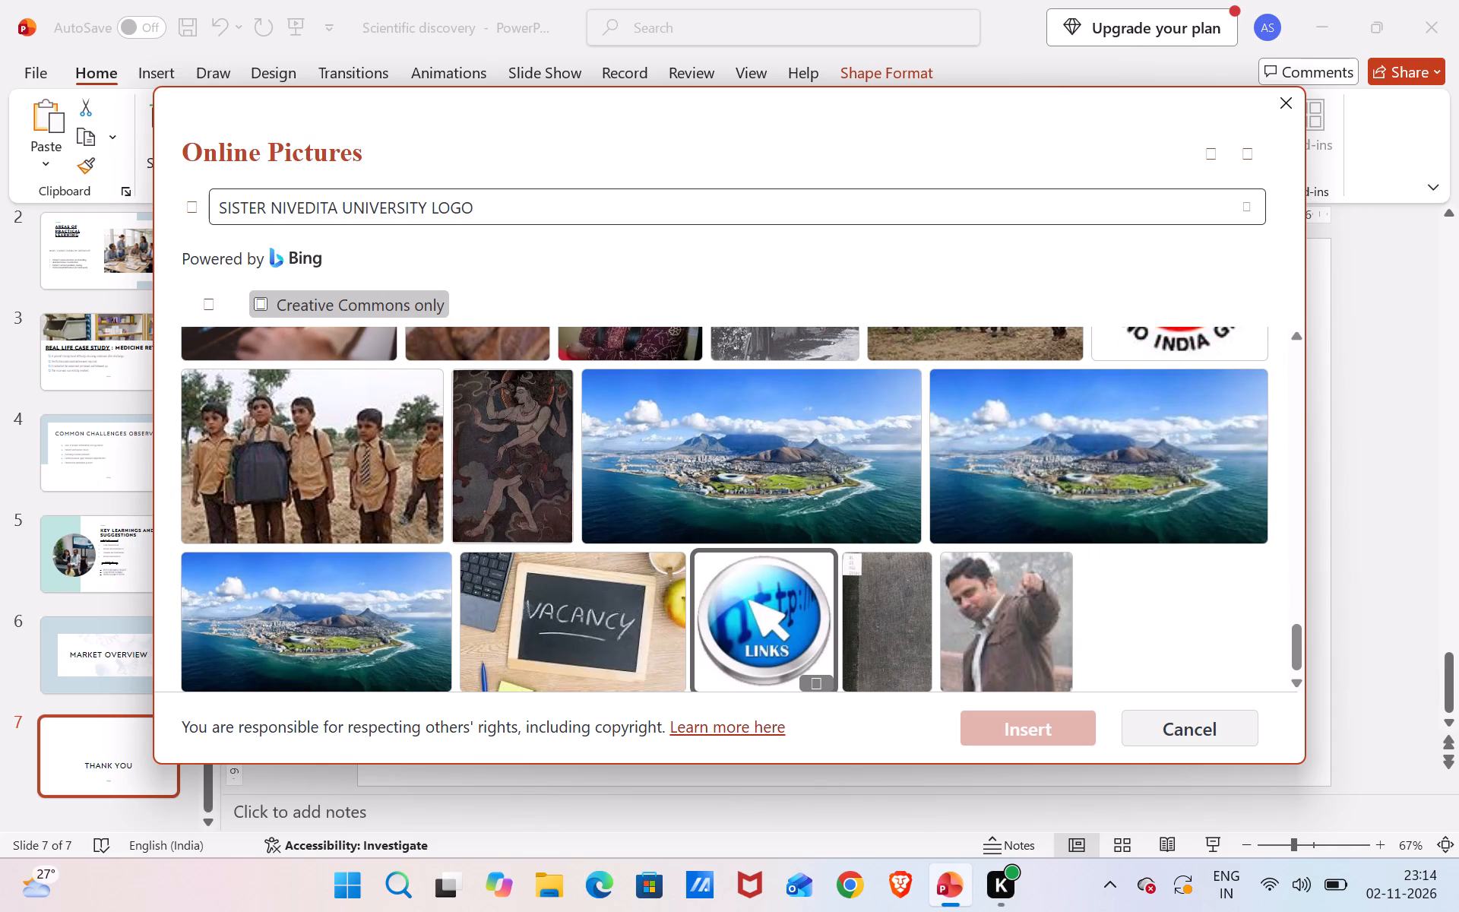
Shorten the online picture search to "SISTER NIVEDITA" and run it.
{"action": "left_click", "coordinate": [476, 196]}
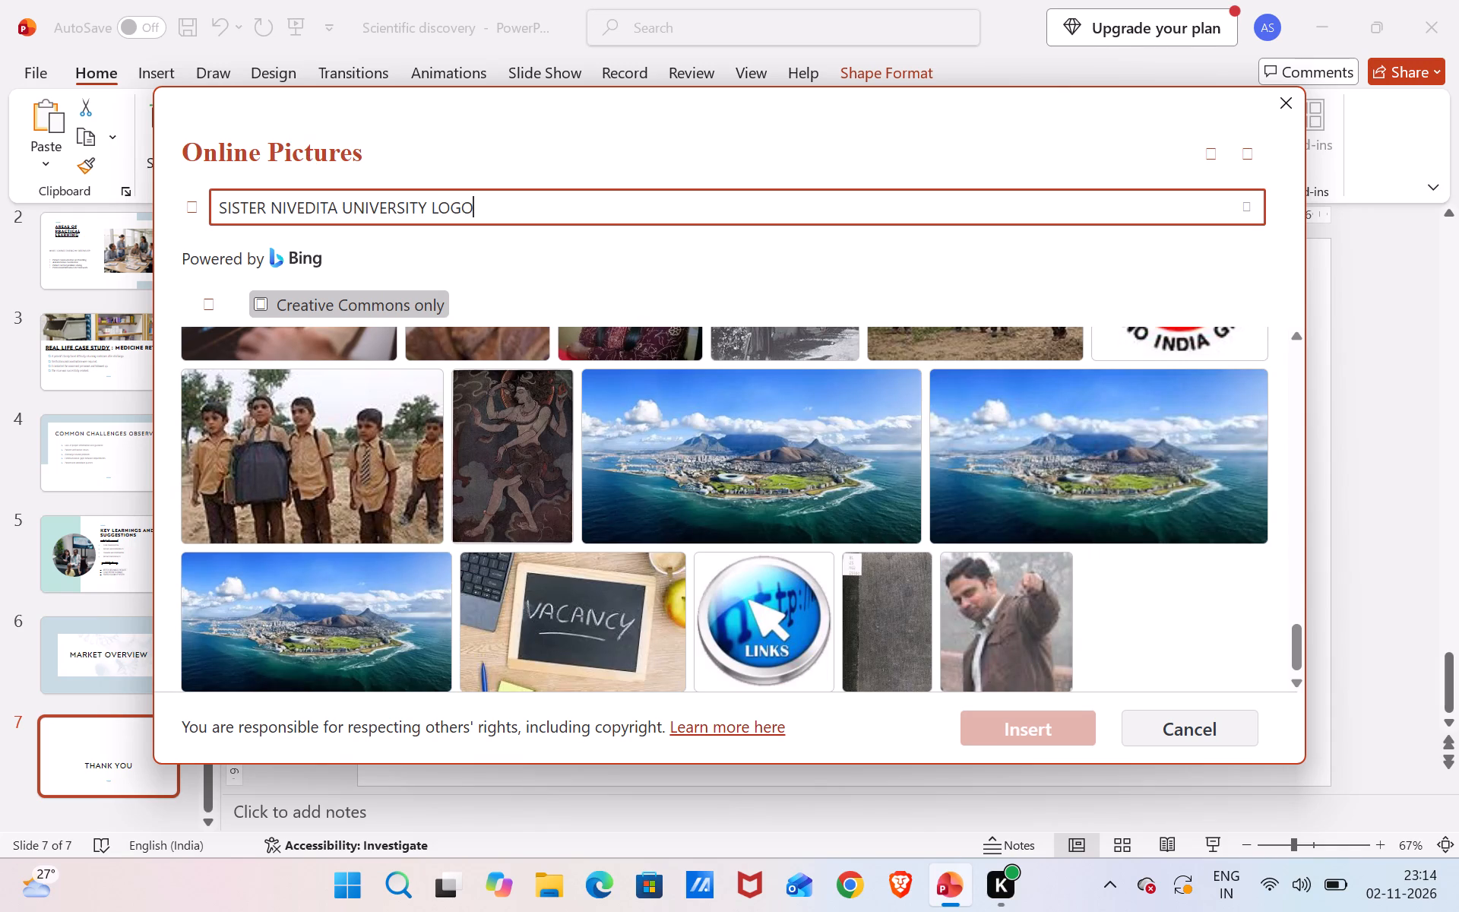
{"action": "key", "text": "BackSpace"}
{"action": "key", "text": "BackSpace"}
{"action": "key", "text": "BackSpace"}
{"action": "key", "text": "BackSpace"}
{"action": "key", "text": "BackSpace"}
{"action": "key", "text": "BackSpace"}
{"action": "key", "text": "BackSpace"}
{"action": "key", "text": "BackSpace"}
{"action": "key", "text": "BackSpace"}
{"action": "key", "text": "BackSpace"}
{"action": "key", "text": "BackSpace"}
{"action": "key", "text": "BackSpace"}
{"action": "key", "text": "BackSpace"}
{"action": "key", "text": "BackSpace"}
{"action": "key", "text": "BackSpace"}
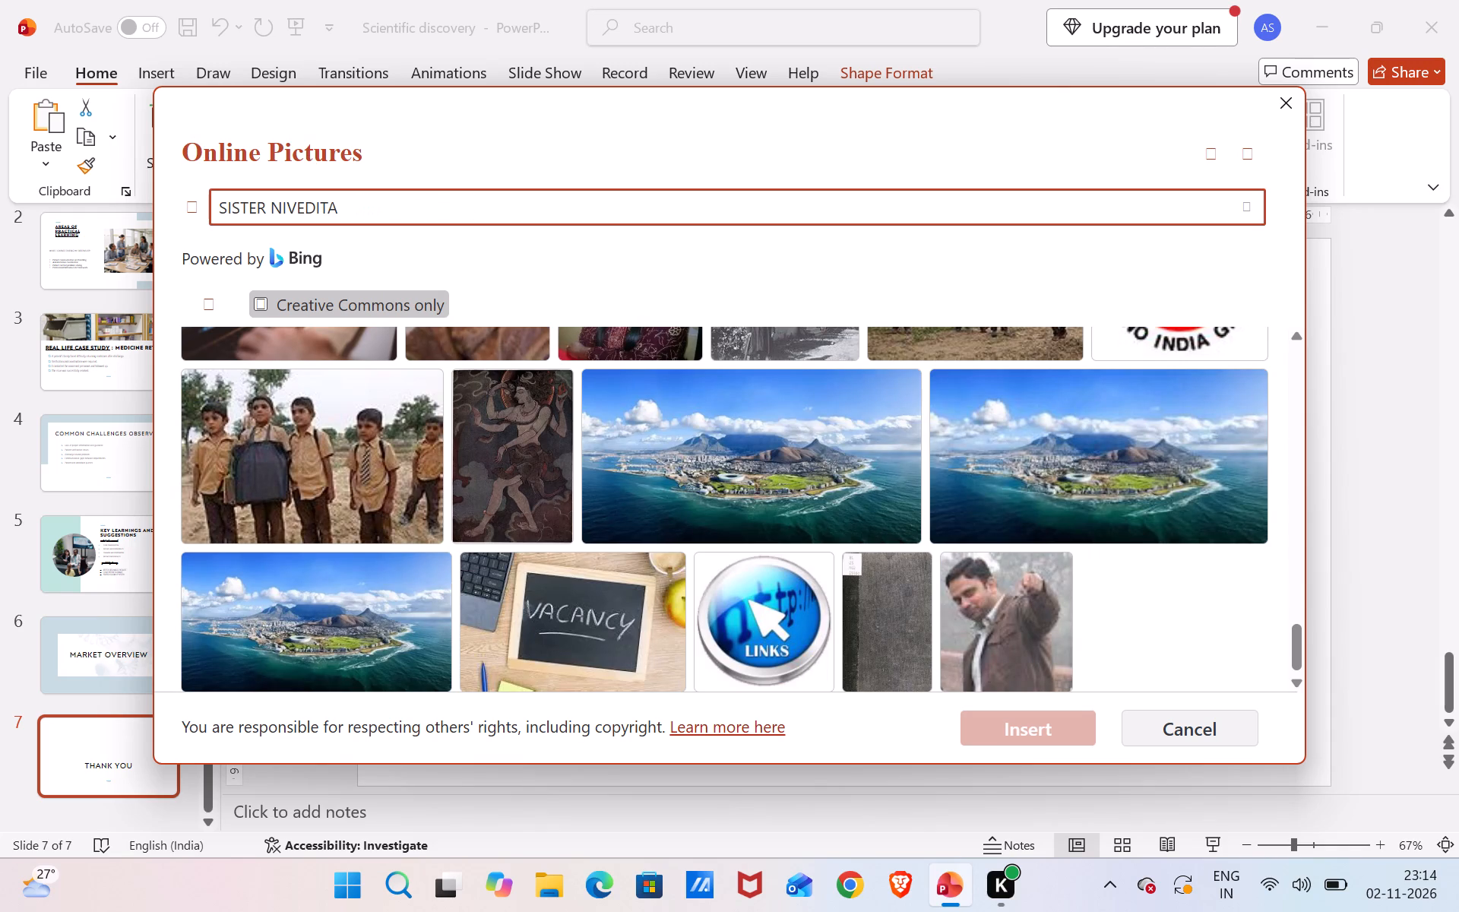
{"action": "key", "text": "Return"}
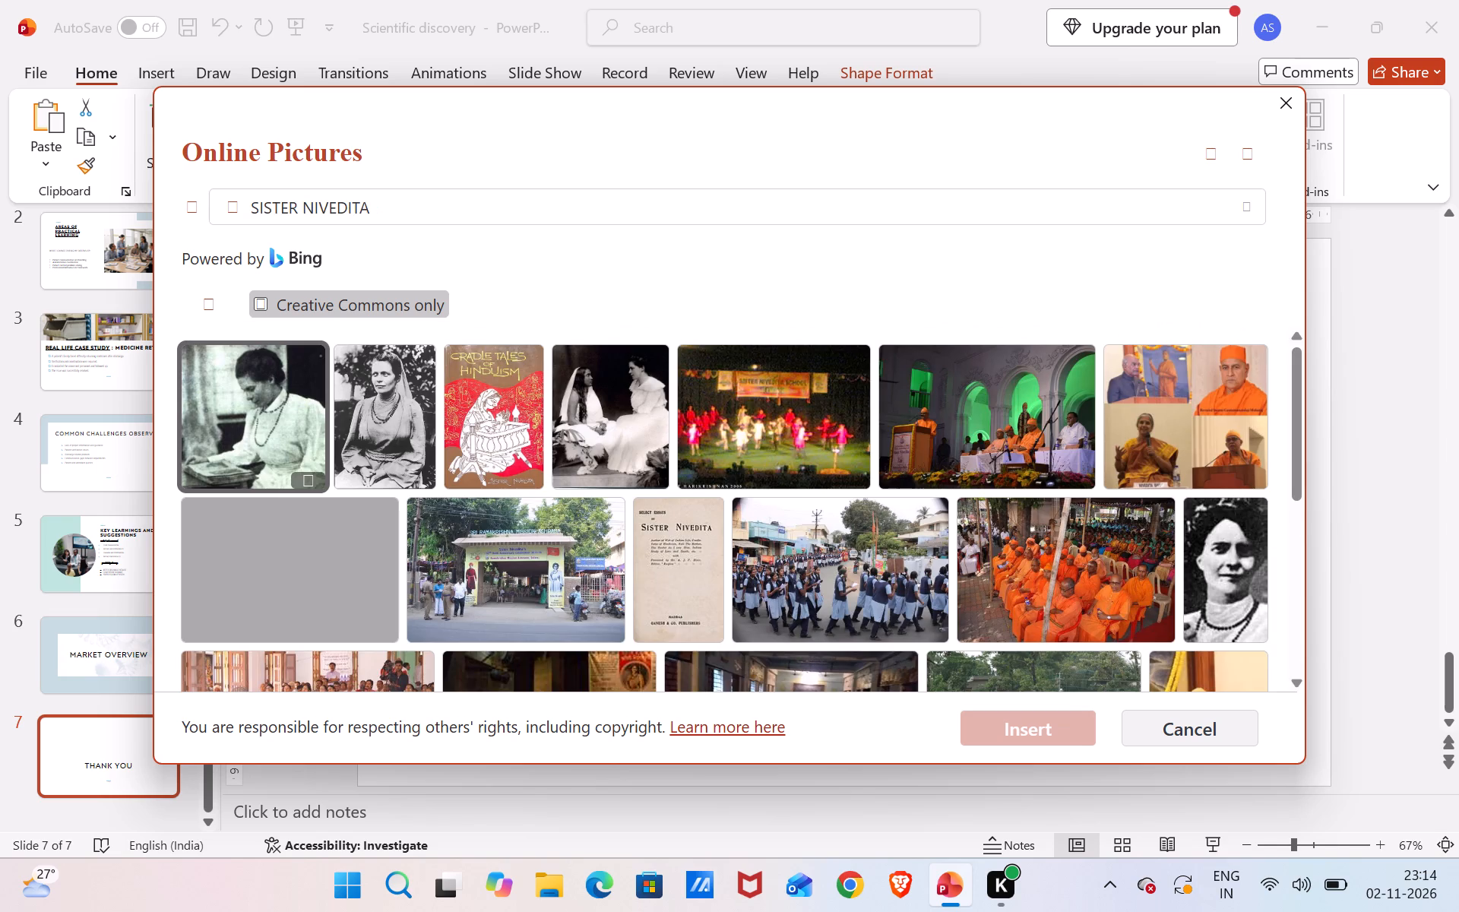
Look through the "SISTER NIVEDITA" pictures for one suited to the Thank You slide, and close the online picture search without inserting any.
{"action": "key", "text": "Down"}
{"action": "key", "text": "Down"}
{"action": "key", "text": "Down"}
{"action": "key", "text": "Down"}
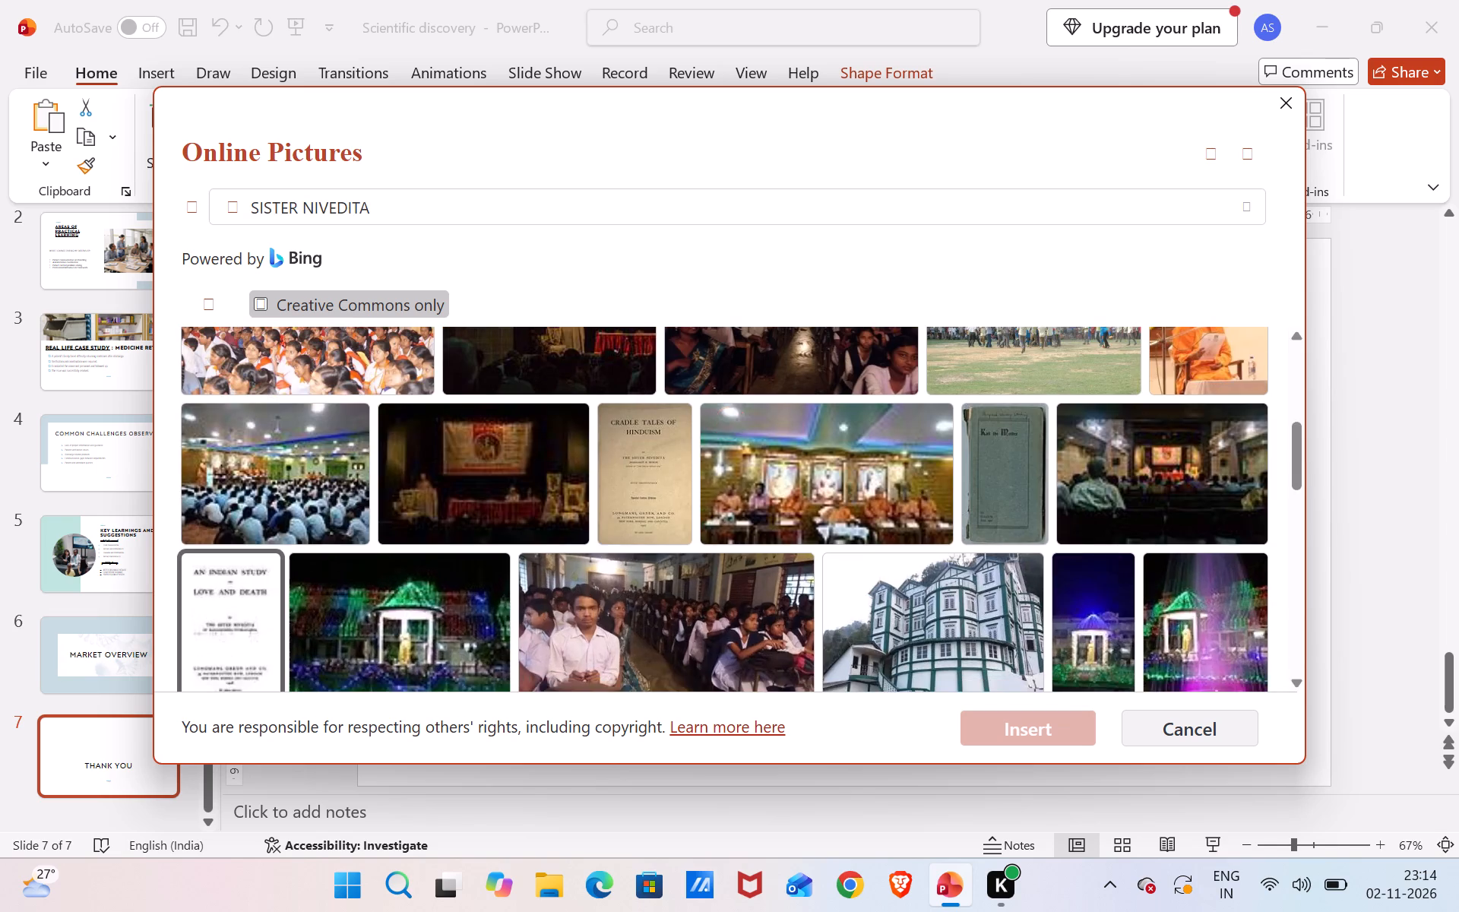
{"action": "key", "text": "Down"}
{"action": "key", "text": "Down"}
{"action": "key", "text": "Down"}
{"action": "key", "text": "Down"}
{"action": "key", "text": "Down"}
{"action": "key", "text": "Down"}
{"action": "key", "text": "Down"}
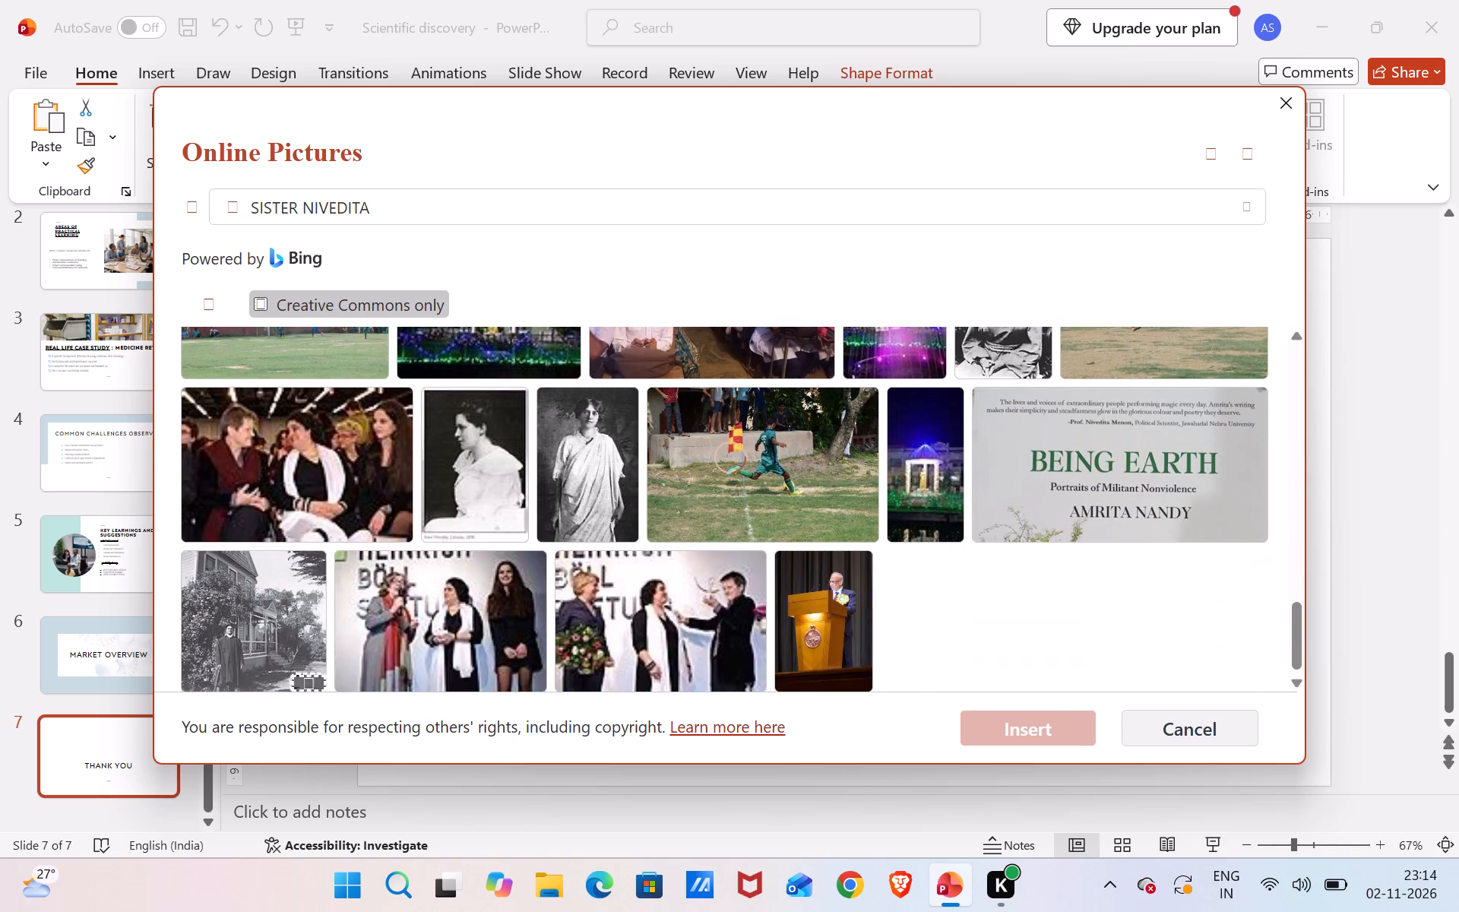
{"action": "key", "text": "Down"}
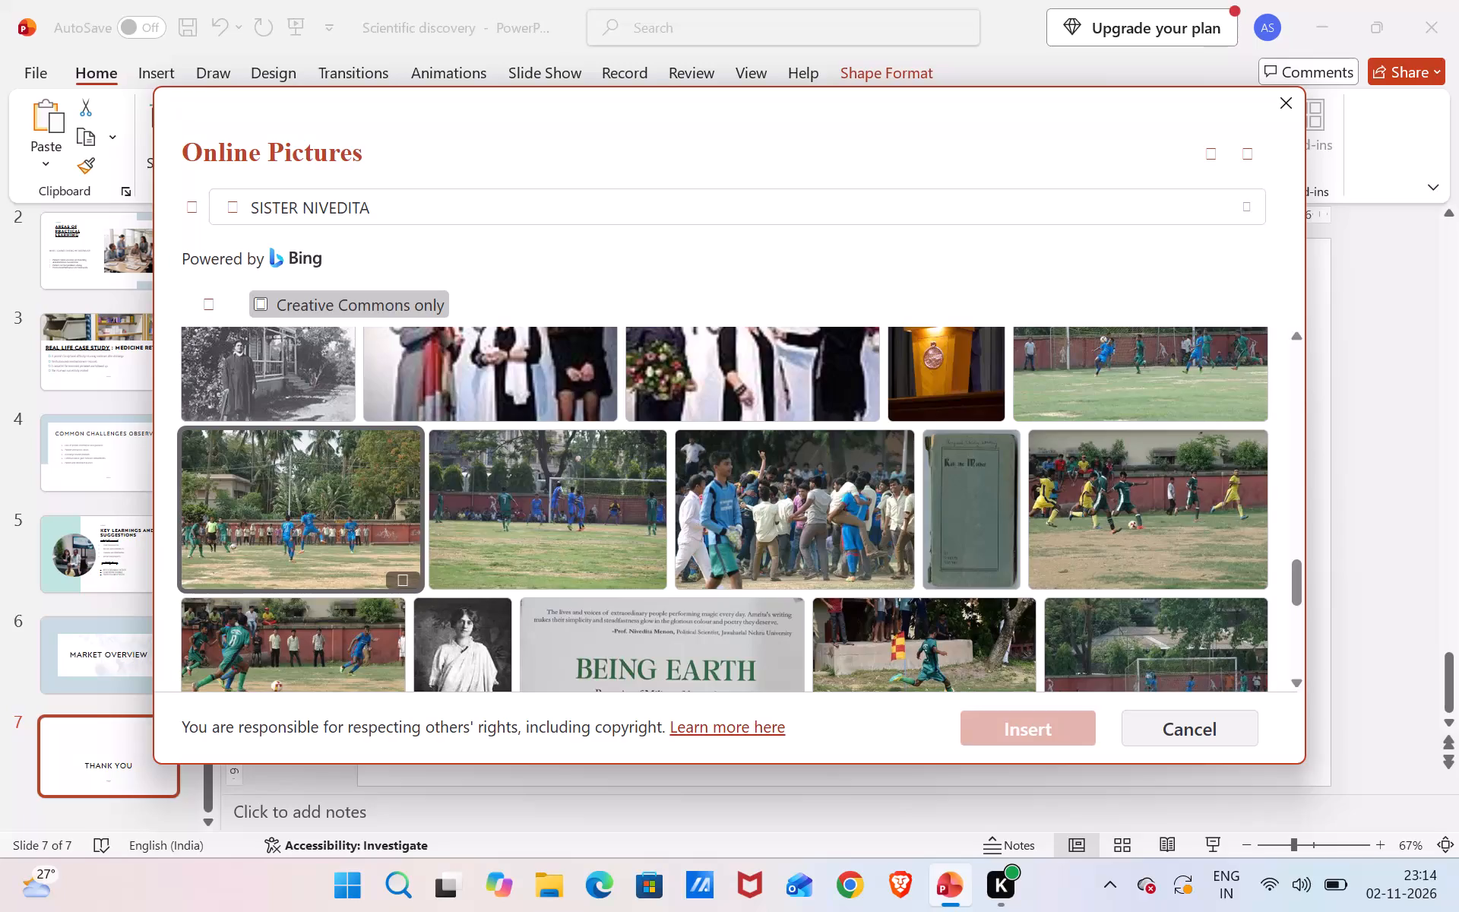
{"action": "key", "text": "Return"}
{"action": "key", "text": "Return"}
{"action": "key", "text": "Return"}
{"action": "key", "text": "Return"}
{"action": "key", "text": "Return"}
{"action": "key", "text": "Return"}
{"action": "key", "text": "Return"}
{"action": "key", "text": "Return"}
{"action": "key", "text": "Return"}
{"action": "key", "text": "Return"}
{"action": "key", "text": "Return"}
{"action": "key", "text": "Return"}
{"action": "left_click", "coordinate": [1290, 100]}
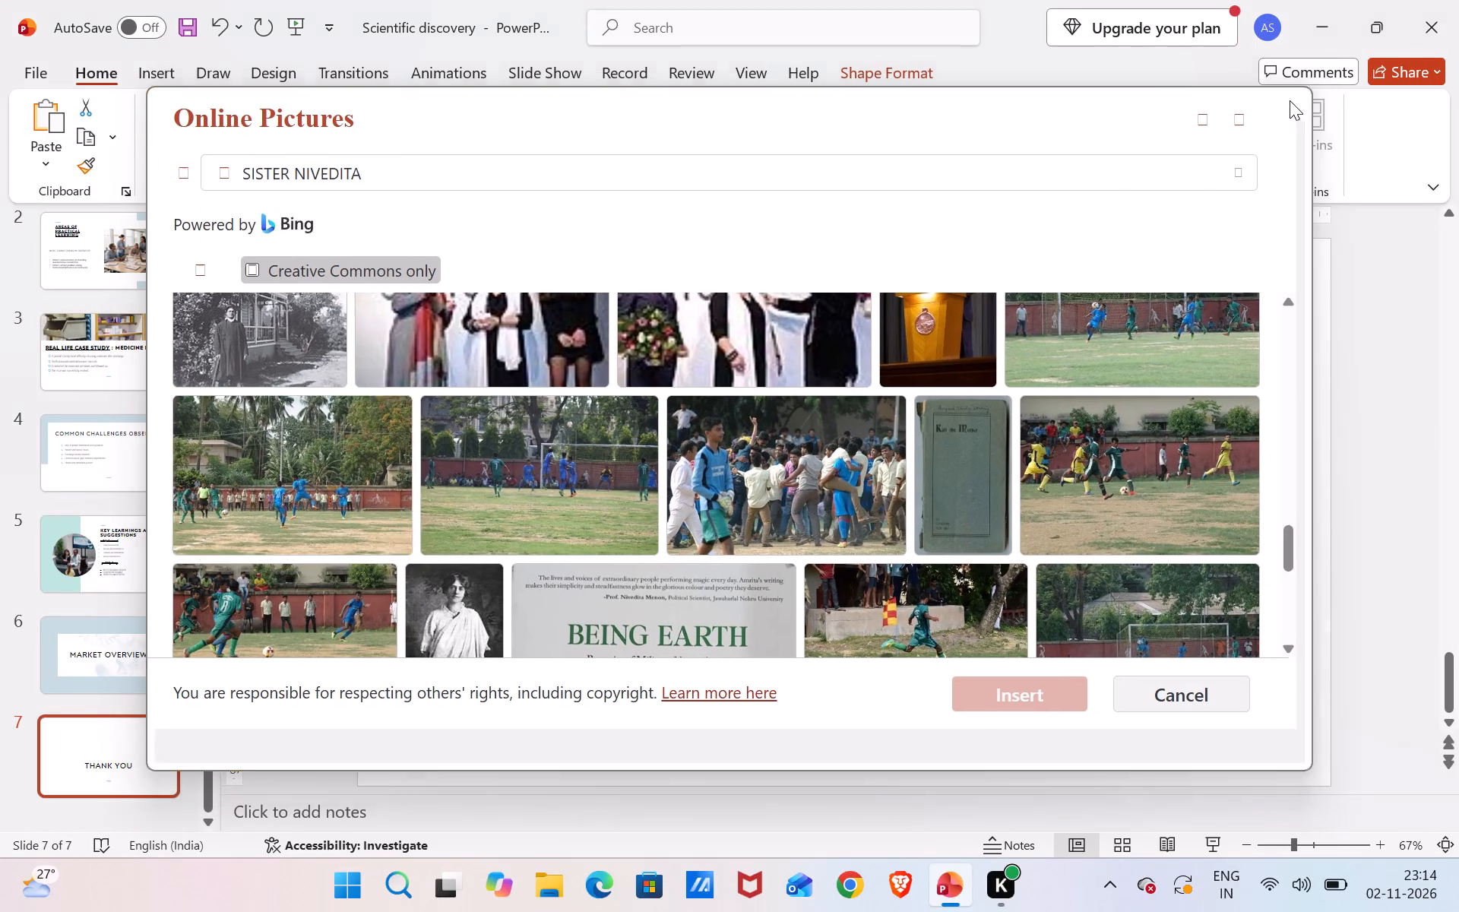
Start a new web picture search from the Thank You slide's picture placeholder for "SNU NEWTOWN LOGO".
{"action": "left_click", "coordinate": [839, 369]}
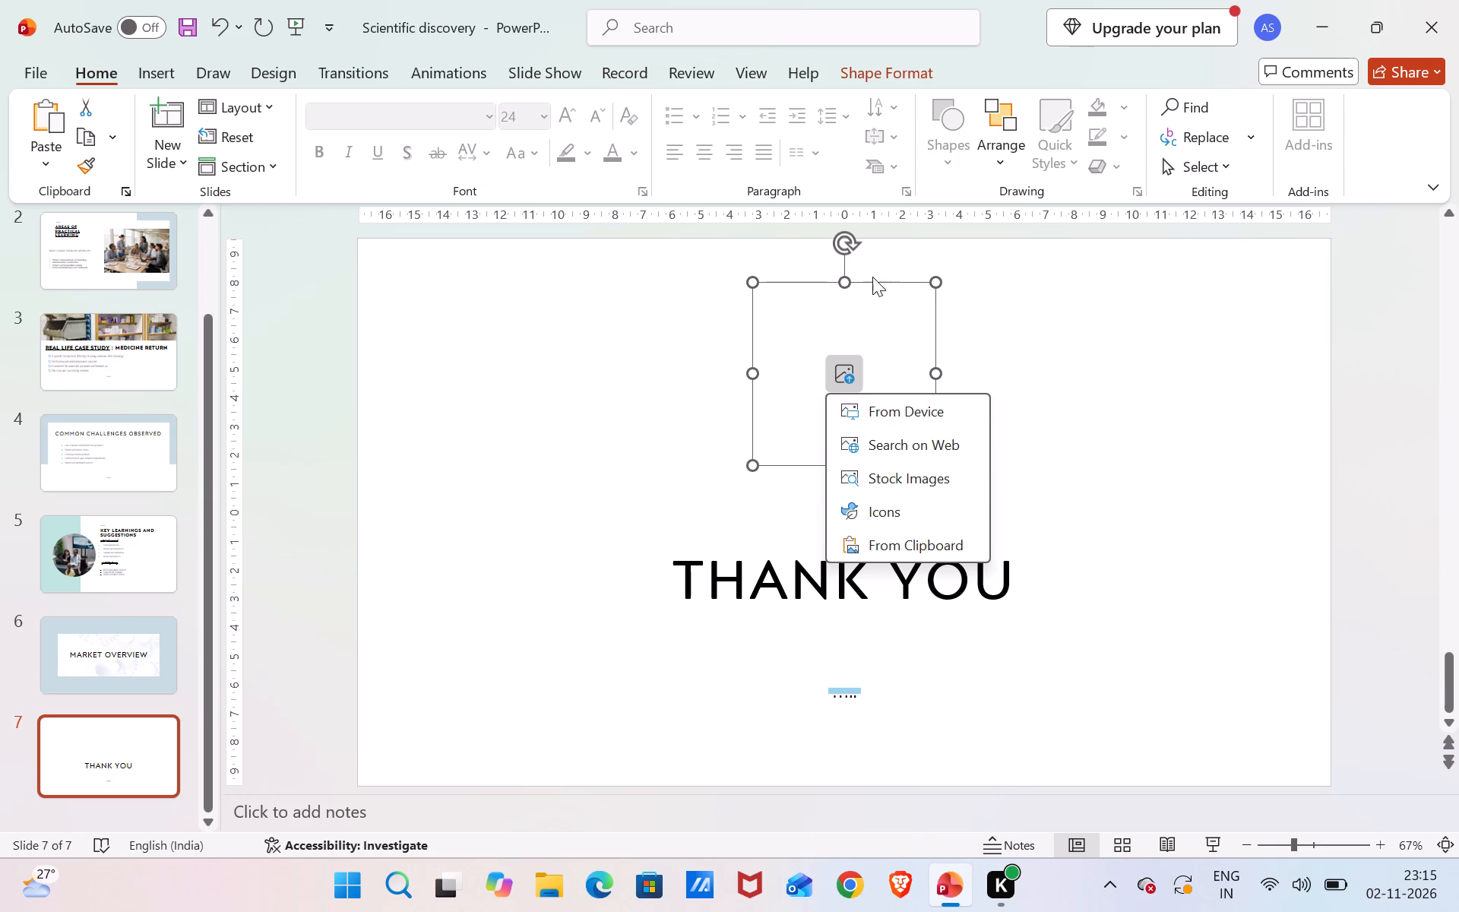
{"action": "left_click", "coordinate": [900, 451]}
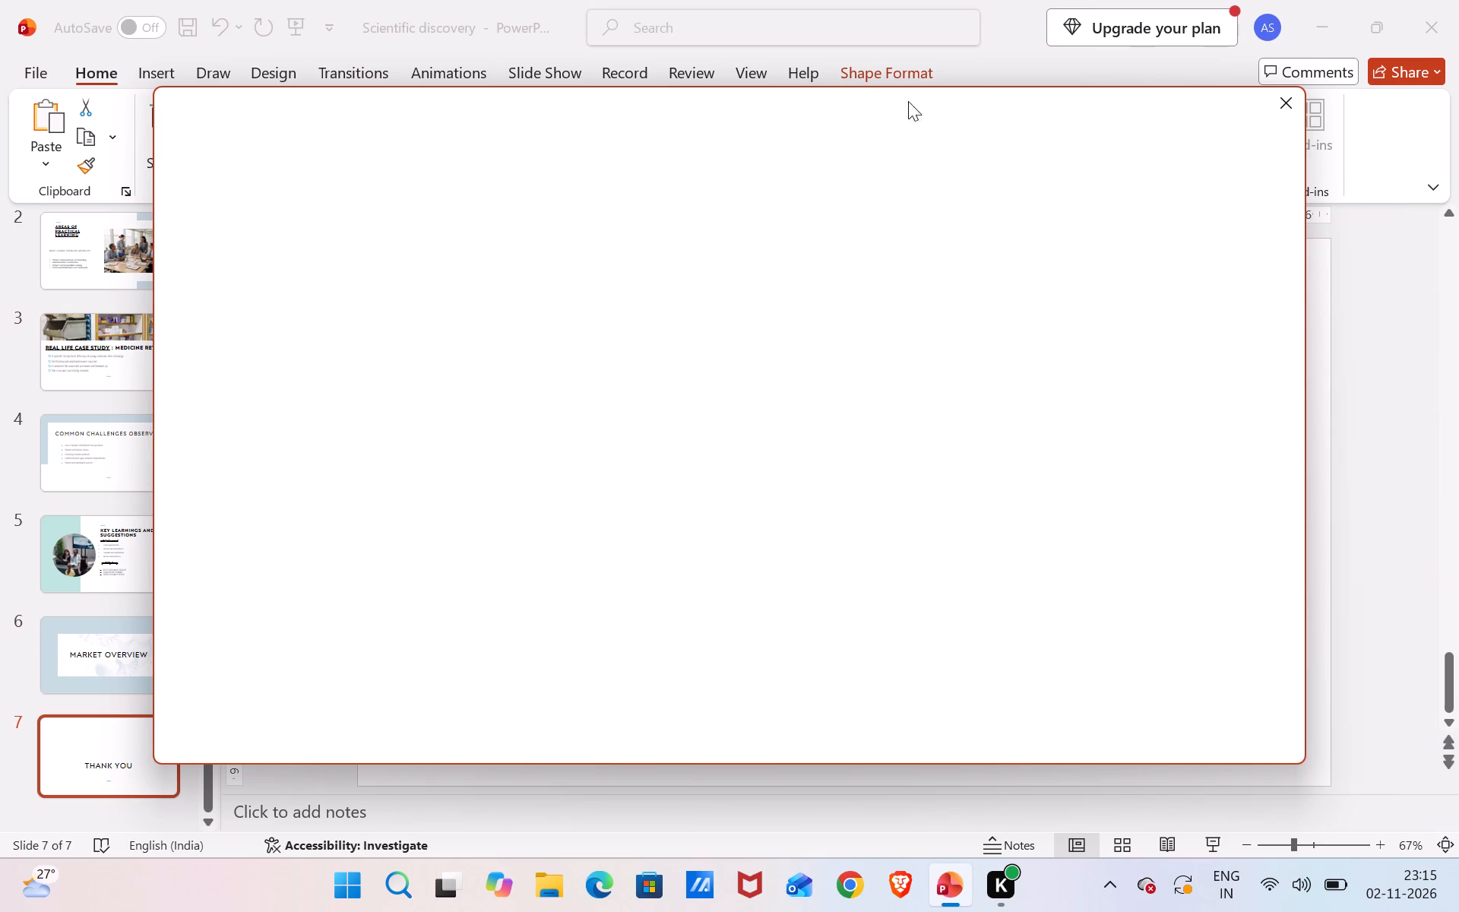
{"action": "left_click", "coordinate": [729, 203]}
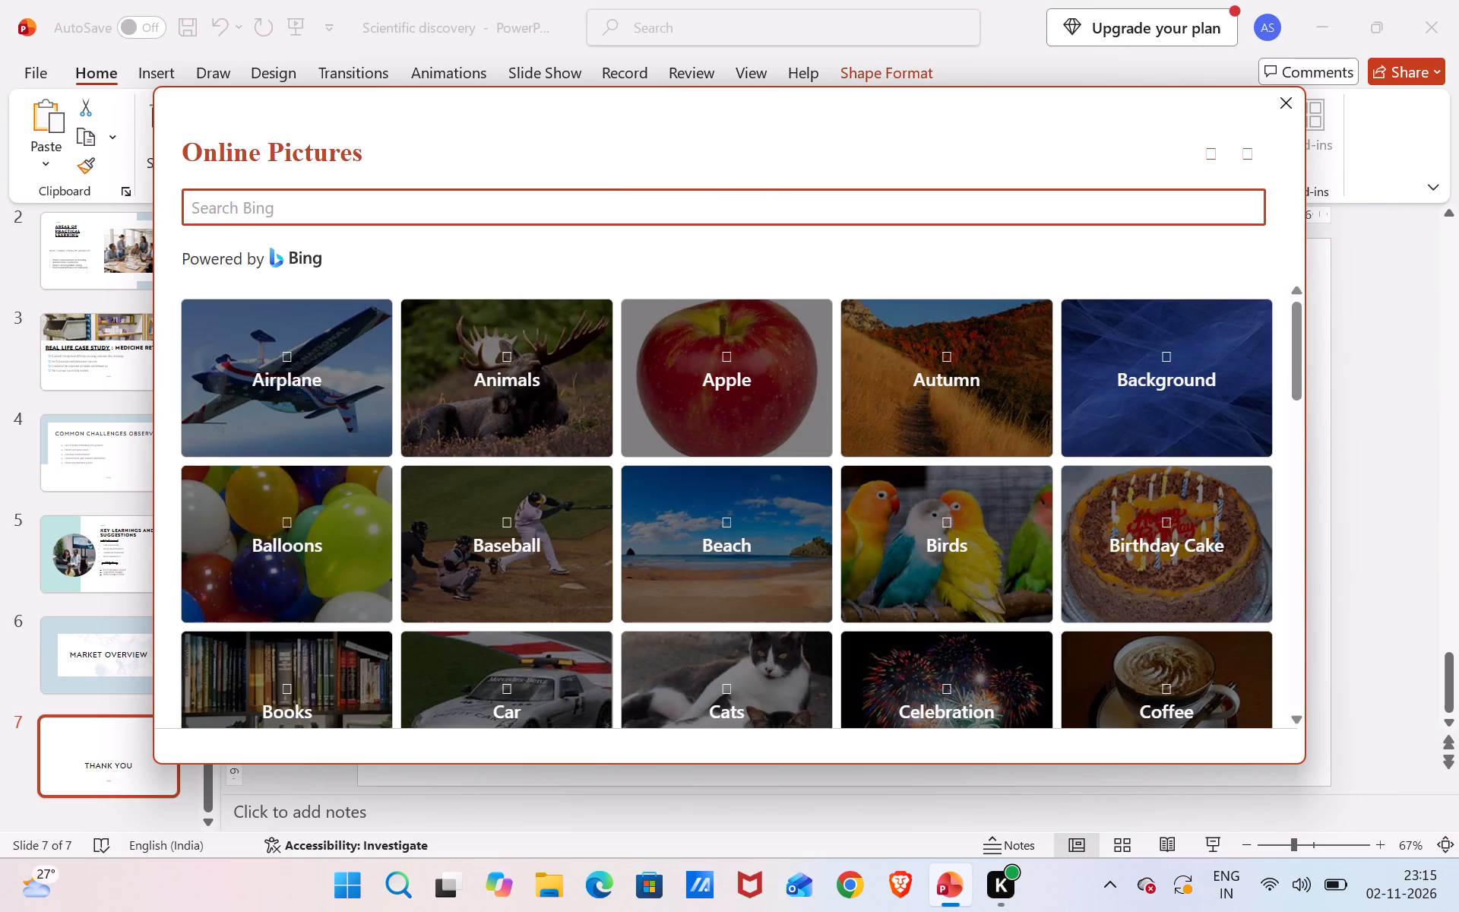
{"action": "key", "text": "c"}
{"action": "key", "text": "BackSpace"}
{"action": "type", "text": "SNU"}
{"action": "key", "text": "space"}
{"action": "type", "text": "NE"}
{"action": "type", "text": "WTOWN"}
{"action": "key", "text": "space"}
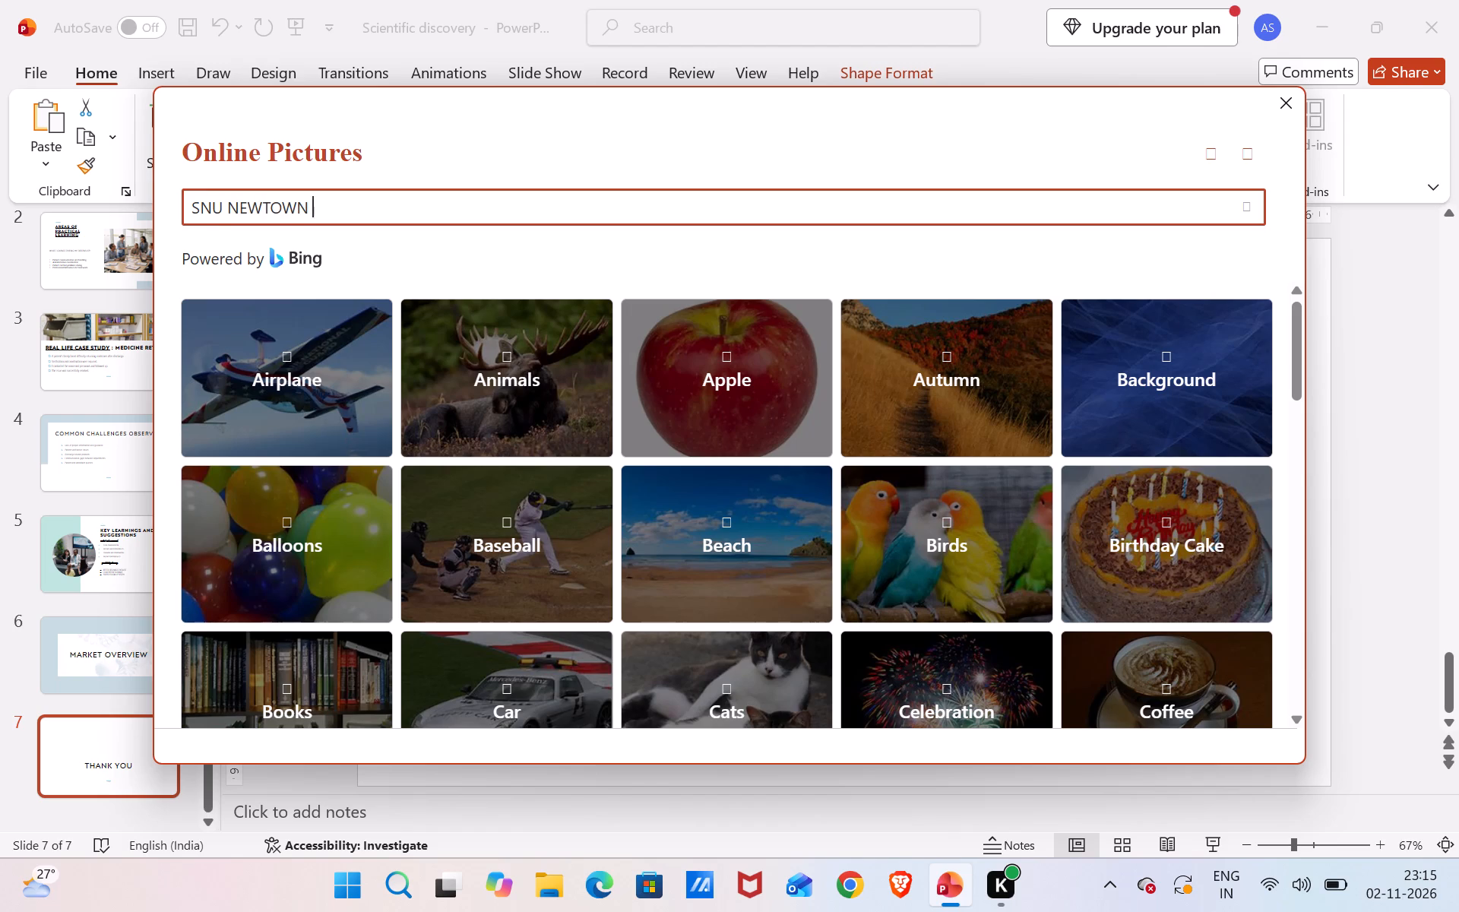
{"action": "type", "text": "LOGO"}
{"action": "key", "text": "Return"}
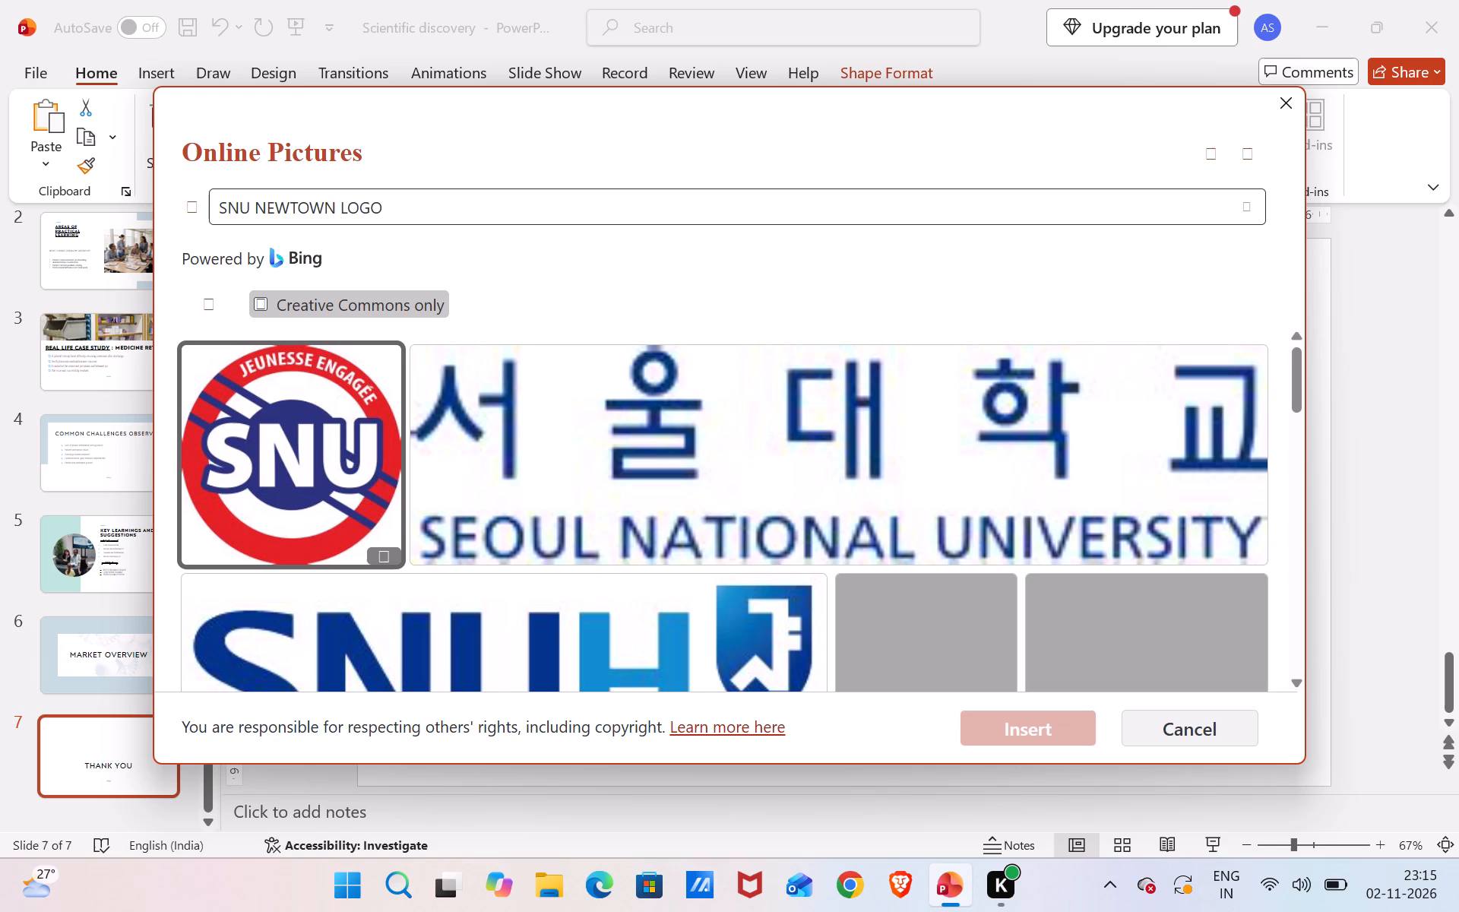
Look through the "SNU NEWTOWN LOGO" pictures for a suitable university logo, and close the online picture search without inserting any.
{"action": "scroll", "coordinate": [744, 260], "scroll_direction": "down", "scroll_amount": 14}
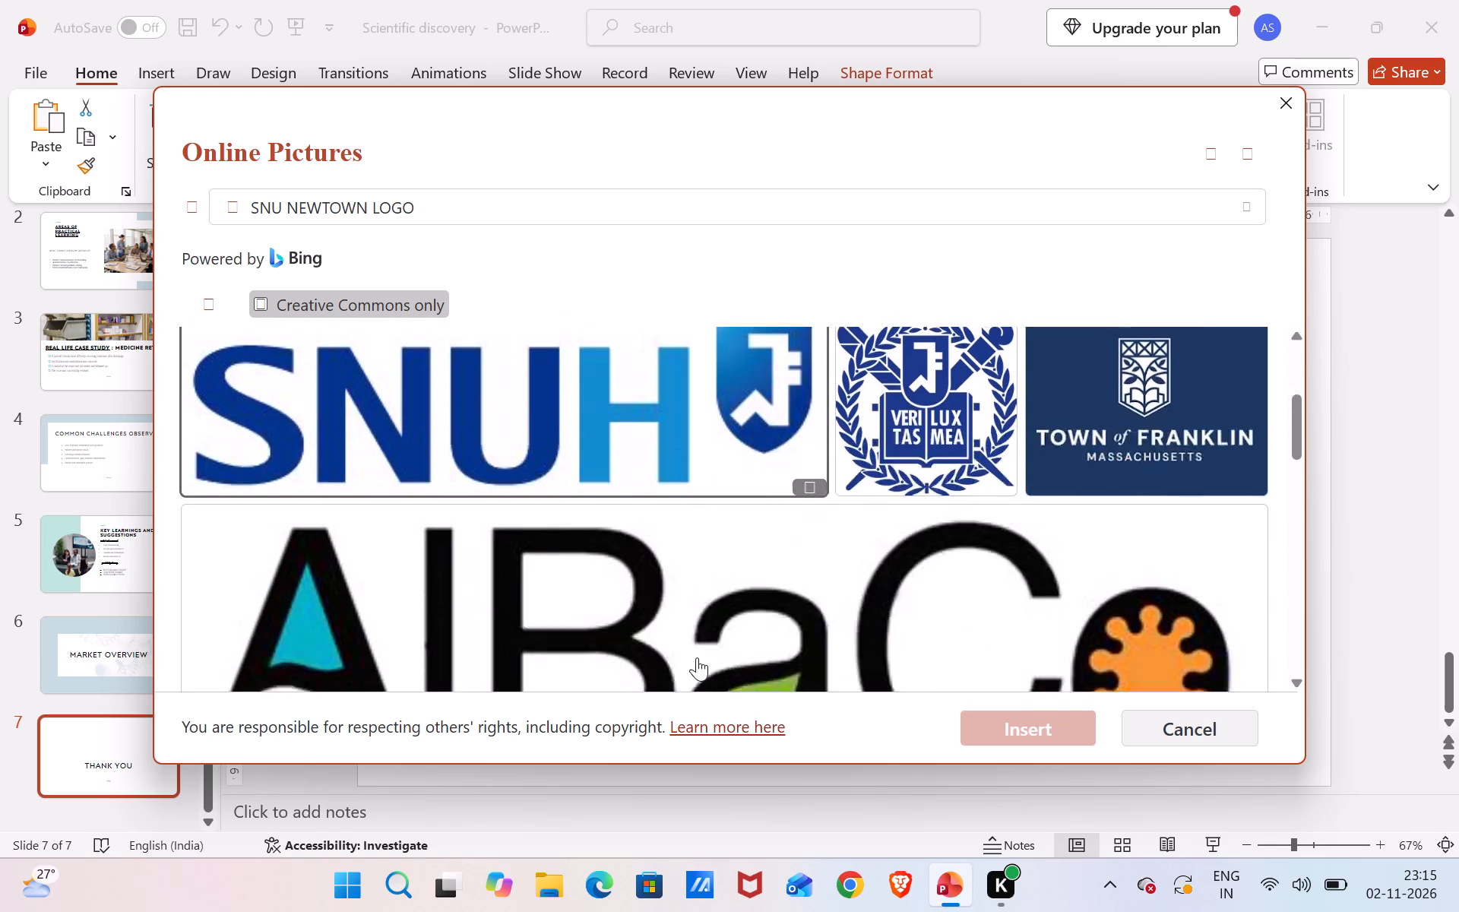
{"action": "scroll", "coordinate": [697, 657], "scroll_direction": "down", "scroll_amount": 20}
{"action": "scroll", "coordinate": [697, 657], "scroll_direction": "down", "scroll_amount": 7}
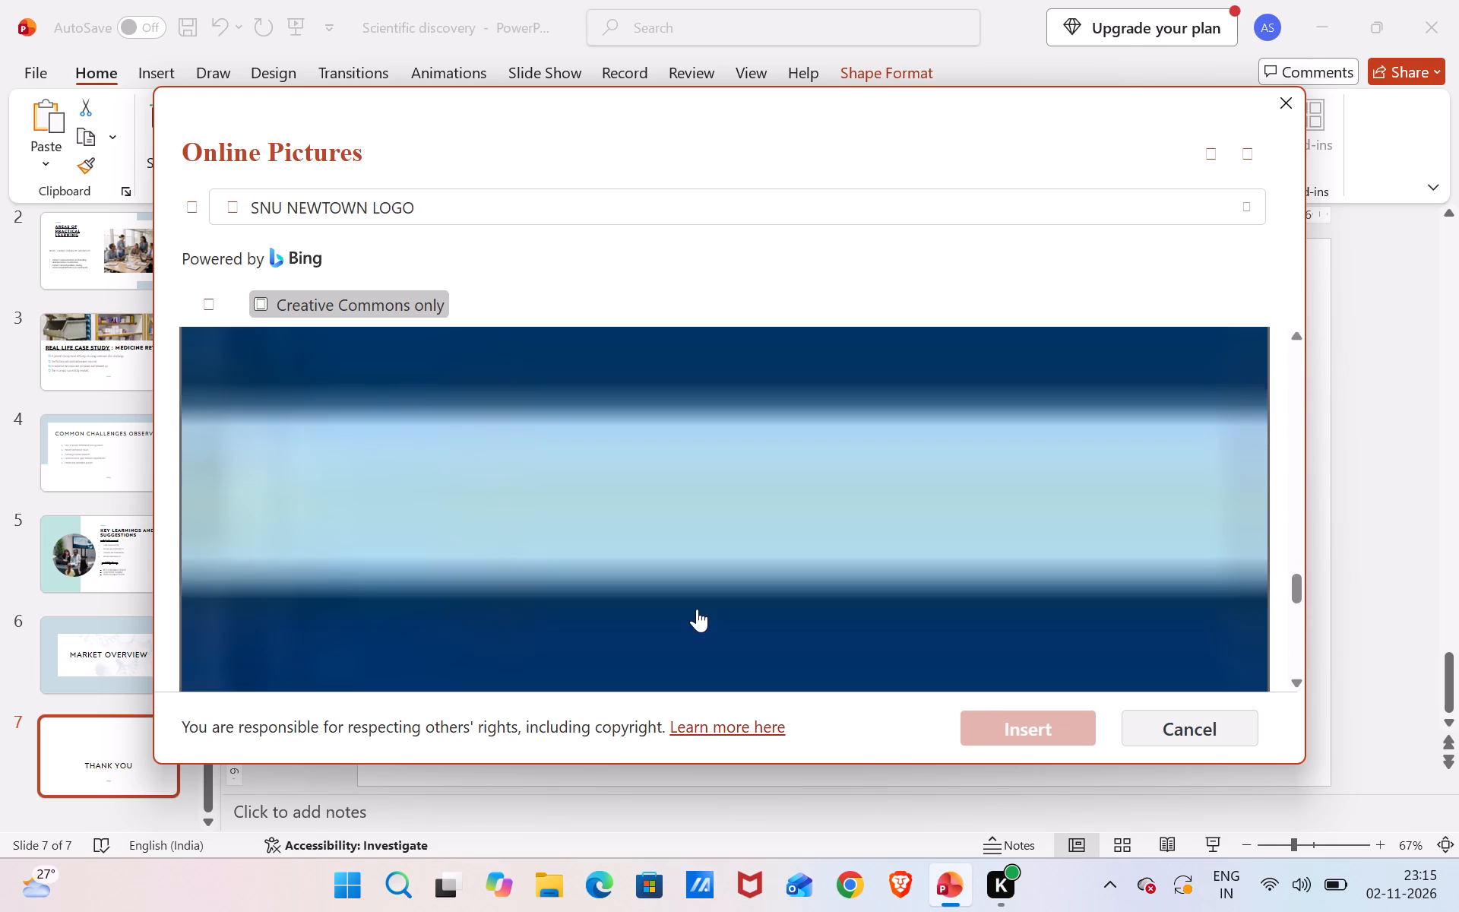
{"action": "scroll", "coordinate": [697, 609], "scroll_direction": "down", "scroll_amount": 4}
{"action": "scroll", "coordinate": [697, 609], "scroll_direction": "up", "scroll_amount": 11}
{"action": "scroll", "coordinate": [700, 596], "scroll_direction": "down", "scroll_amount": 1}
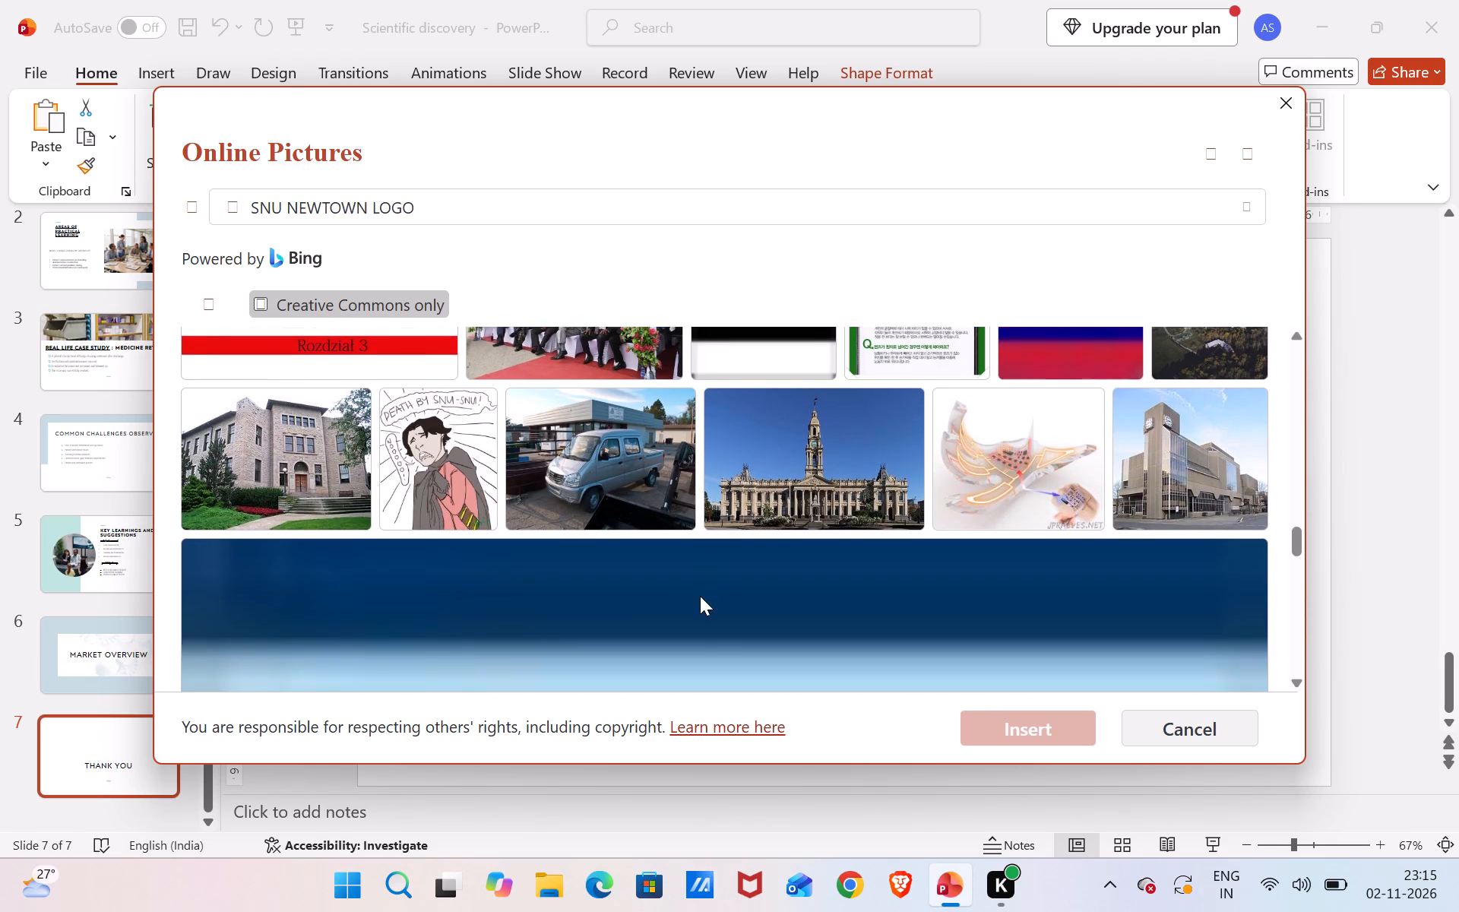
{"action": "scroll", "coordinate": [700, 596], "scroll_direction": "down", "scroll_amount": 8}
{"action": "scroll", "coordinate": [701, 589], "scroll_direction": "down", "scroll_amount": 13}
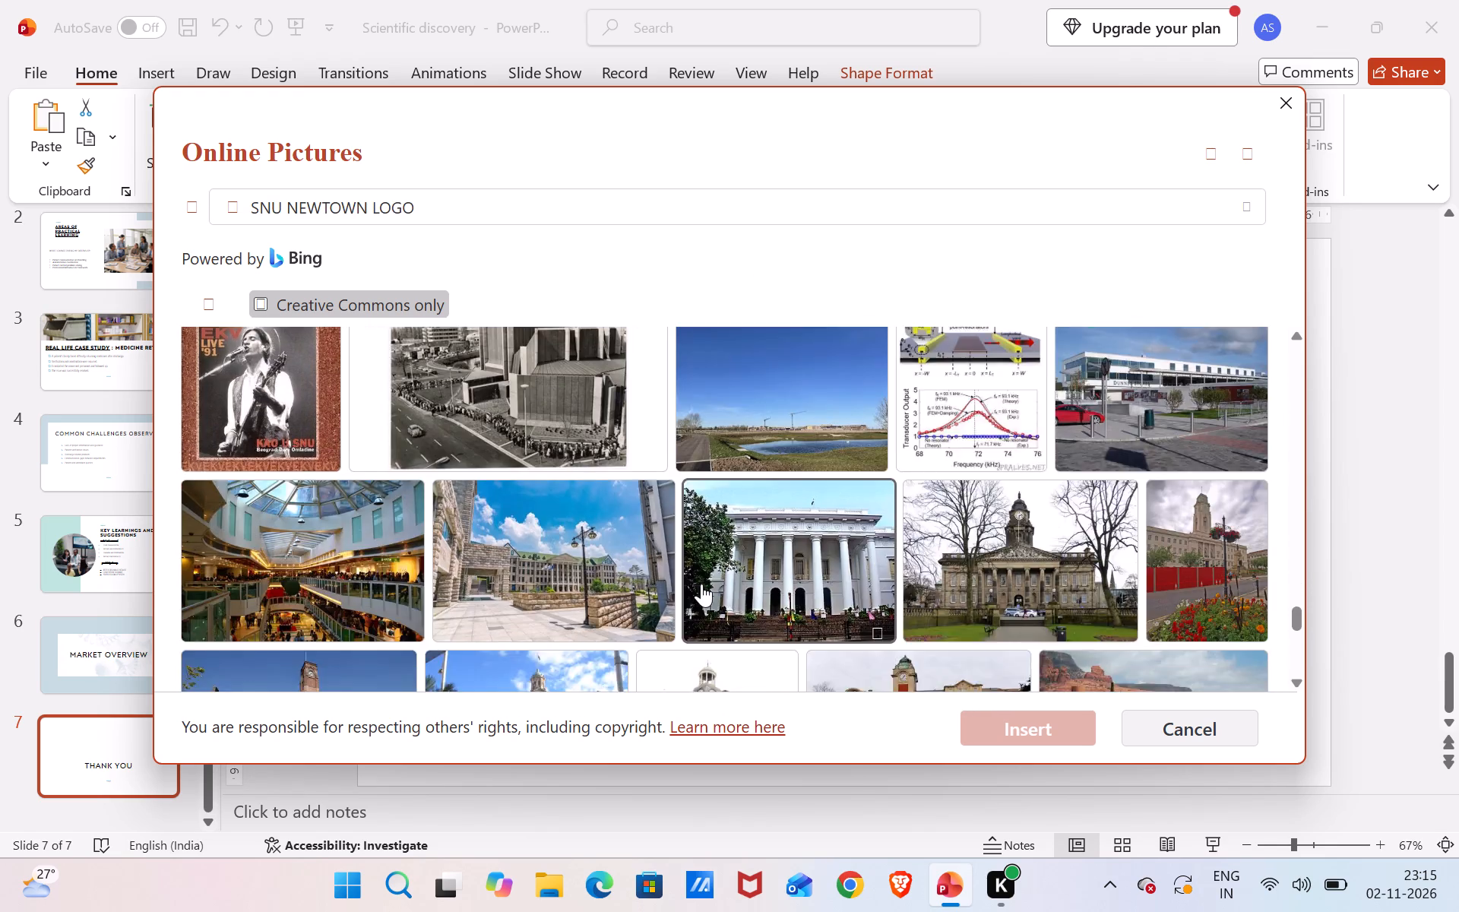
{"action": "scroll", "coordinate": [701, 584], "scroll_direction": "down", "scroll_amount": 10}
{"action": "scroll", "coordinate": [702, 575], "scroll_direction": "down", "scroll_amount": 20}
{"action": "scroll", "coordinate": [702, 575], "scroll_direction": "down", "scroll_amount": 2}
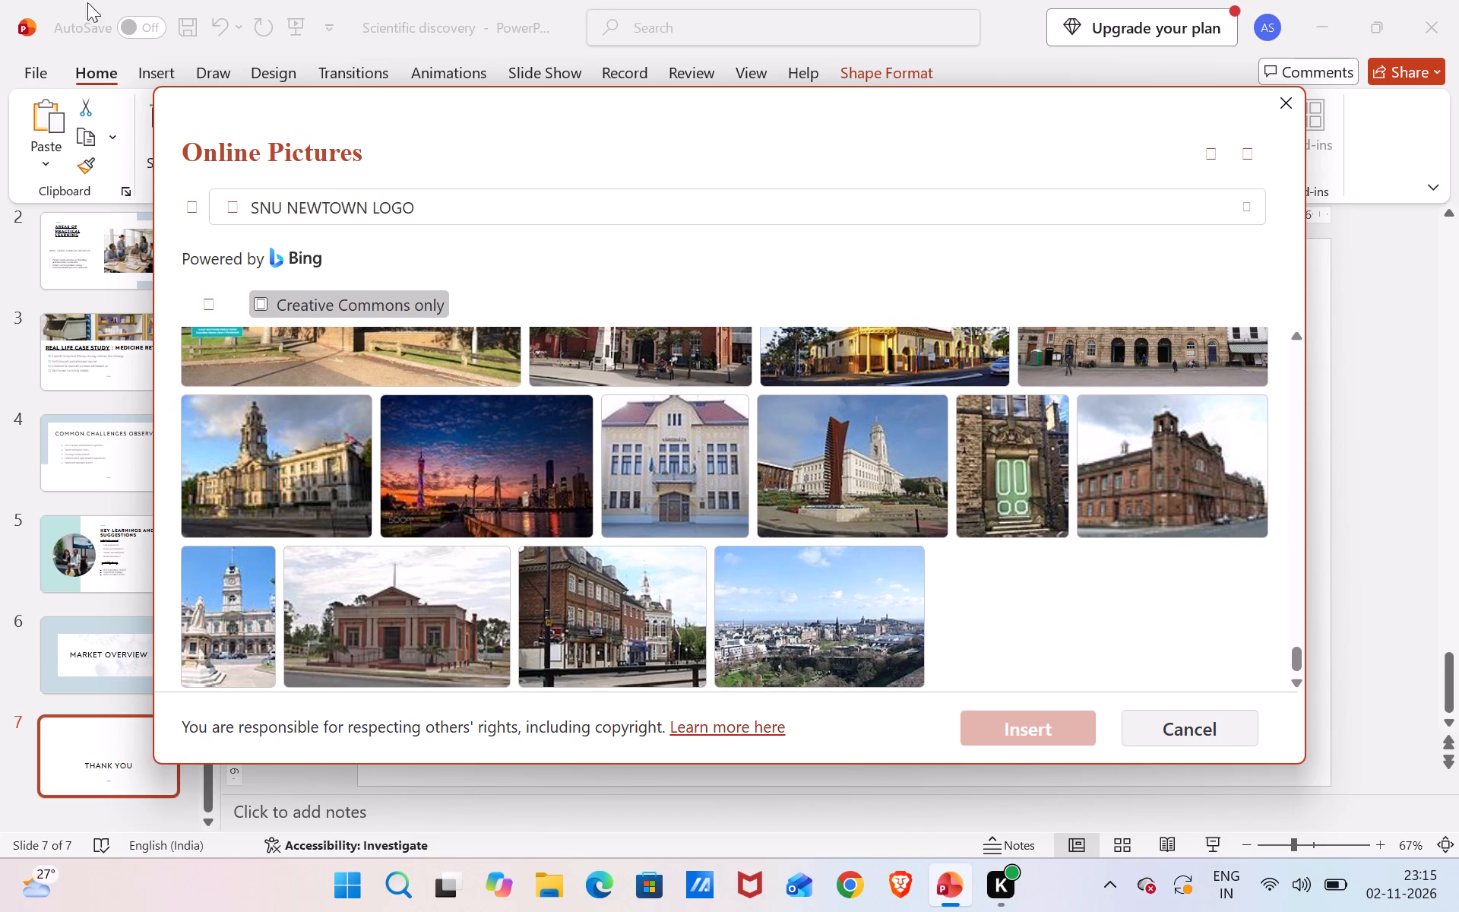
{"action": "left_click", "coordinate": [1277, 95]}
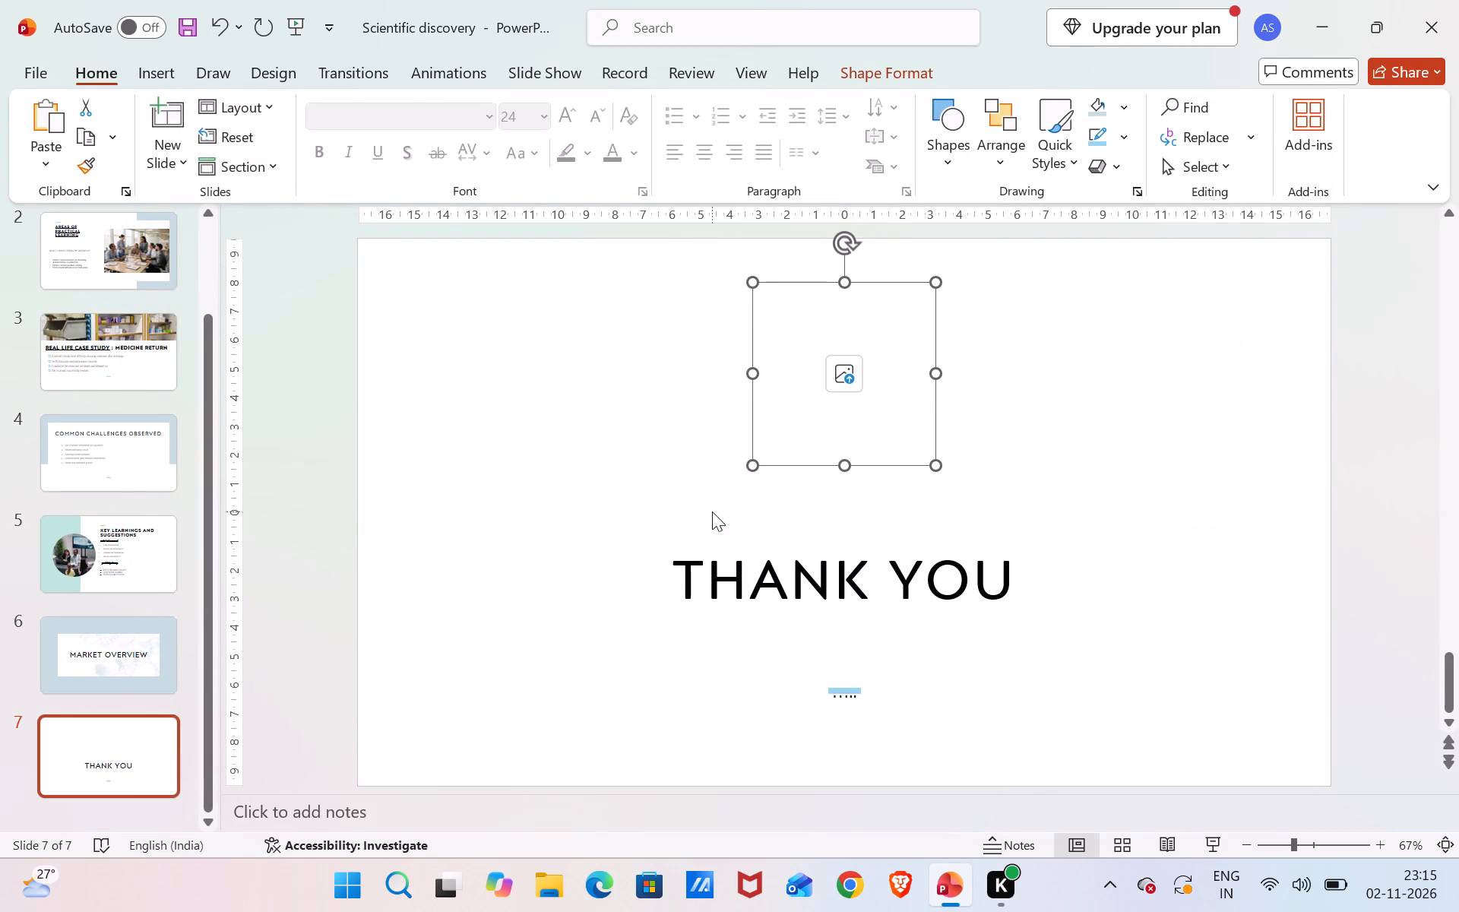
Delete the Market Overview slide between the Key Learnings and Suggestions slide and the Thank You slide.
{"action": "left_click", "coordinate": [97, 566]}
{"action": "left_click", "coordinate": [93, 646]}
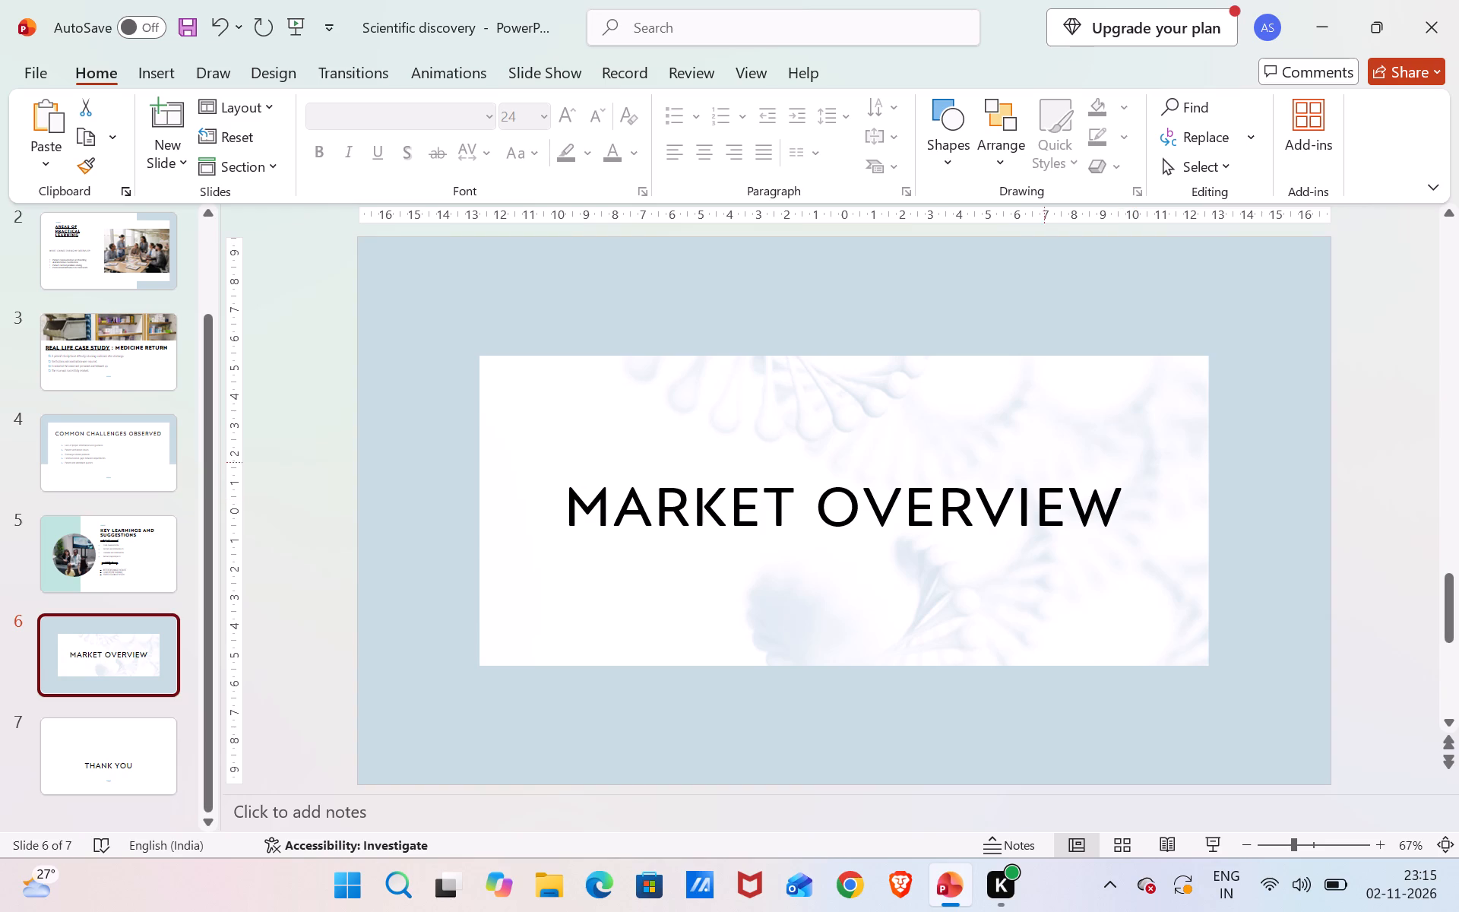
{"action": "left_click", "coordinate": [146, 557]}
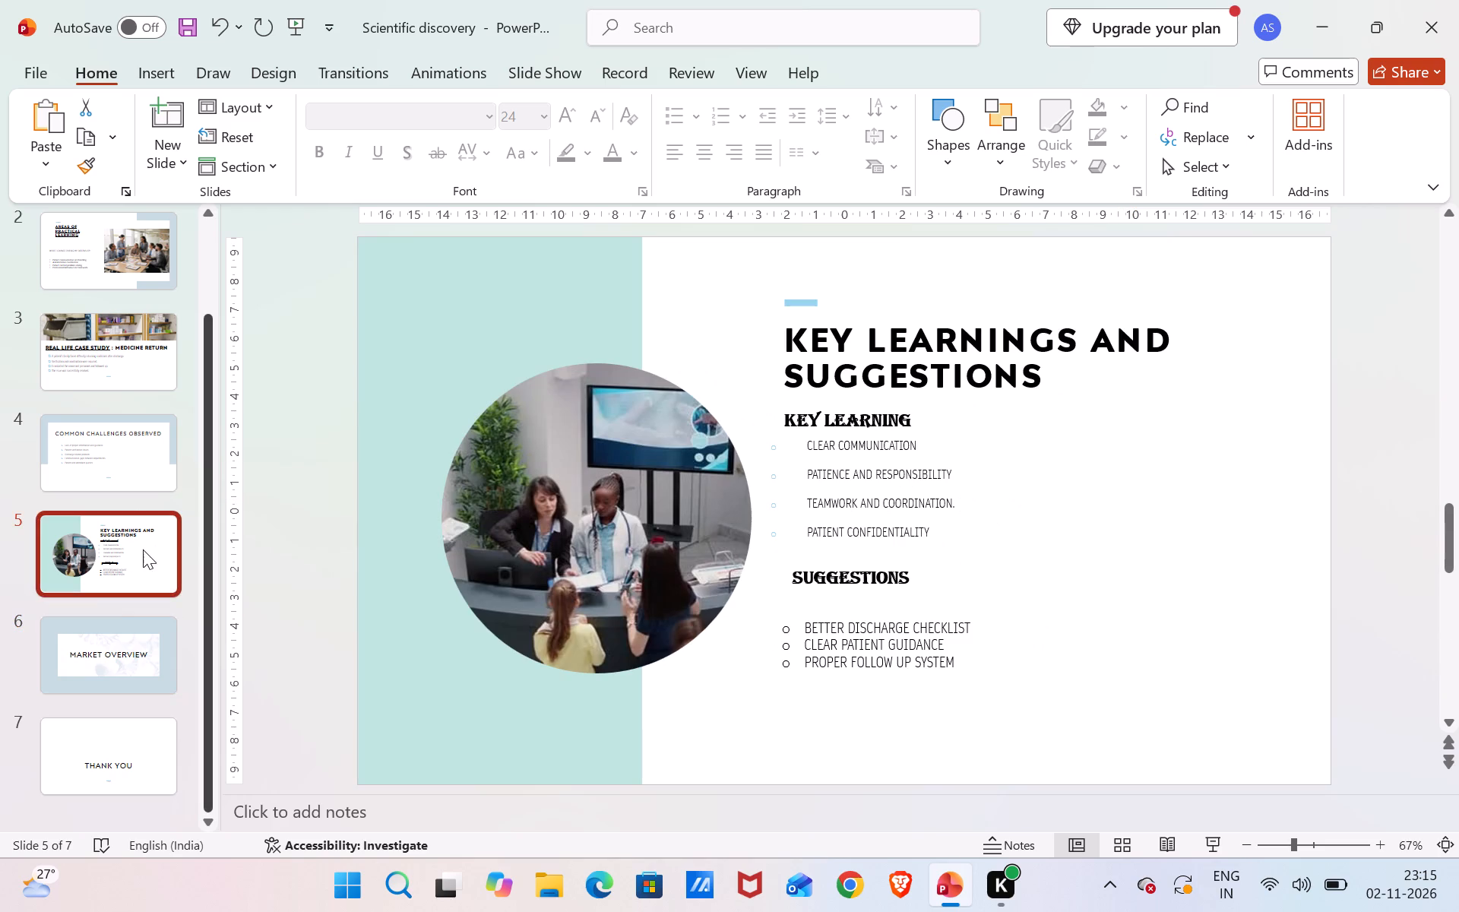
{"action": "left_click", "coordinate": [60, 638]}
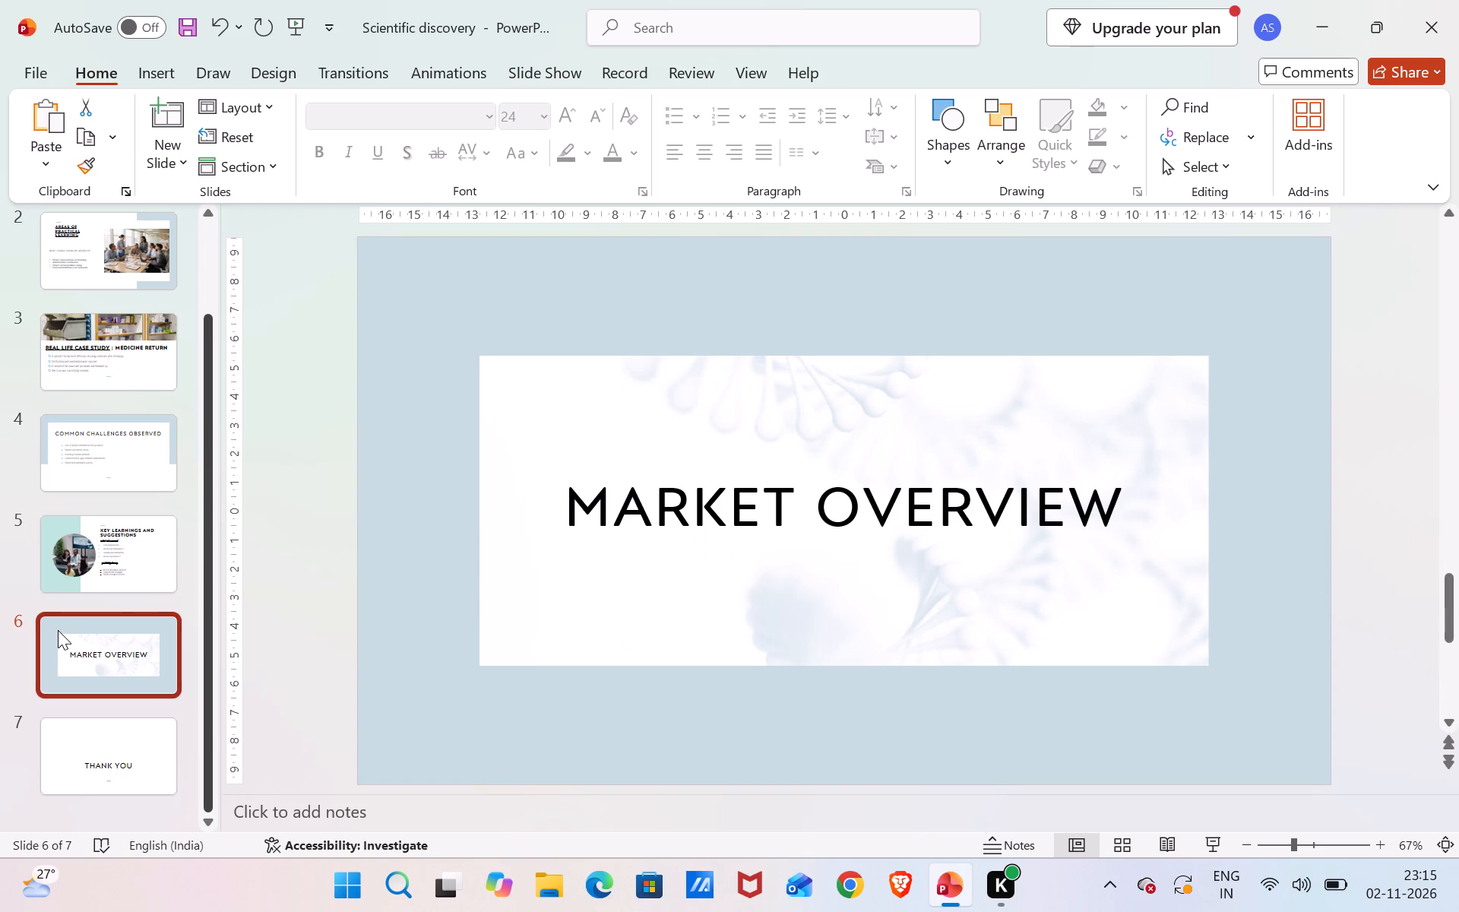
{"action": "scroll", "coordinate": [91, 514], "scroll_direction": "up", "scroll_amount": 8}
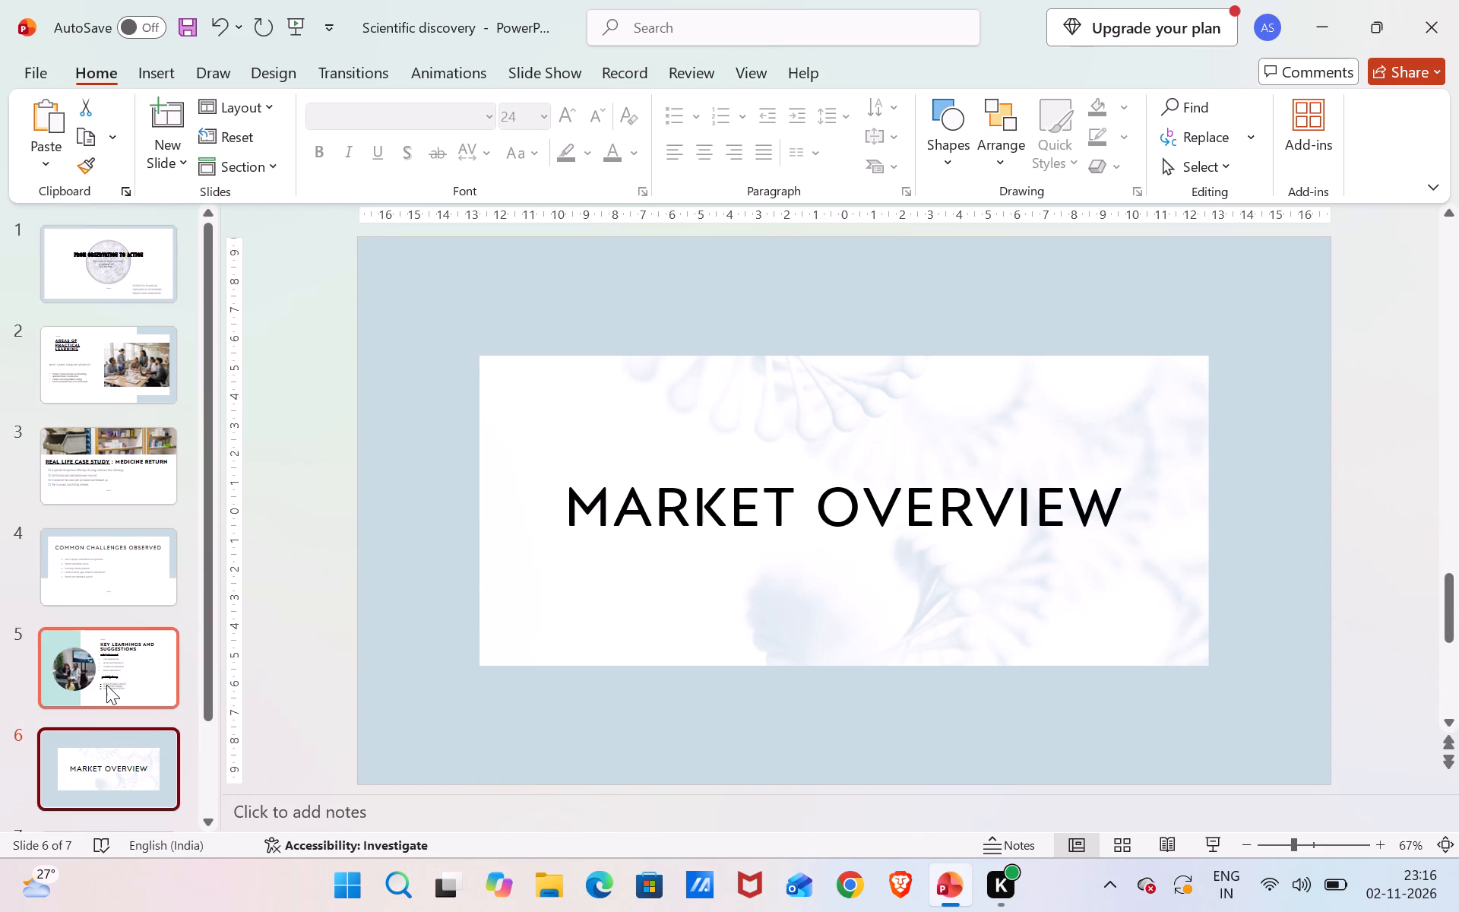
{"action": "right_click", "coordinate": [122, 739]}
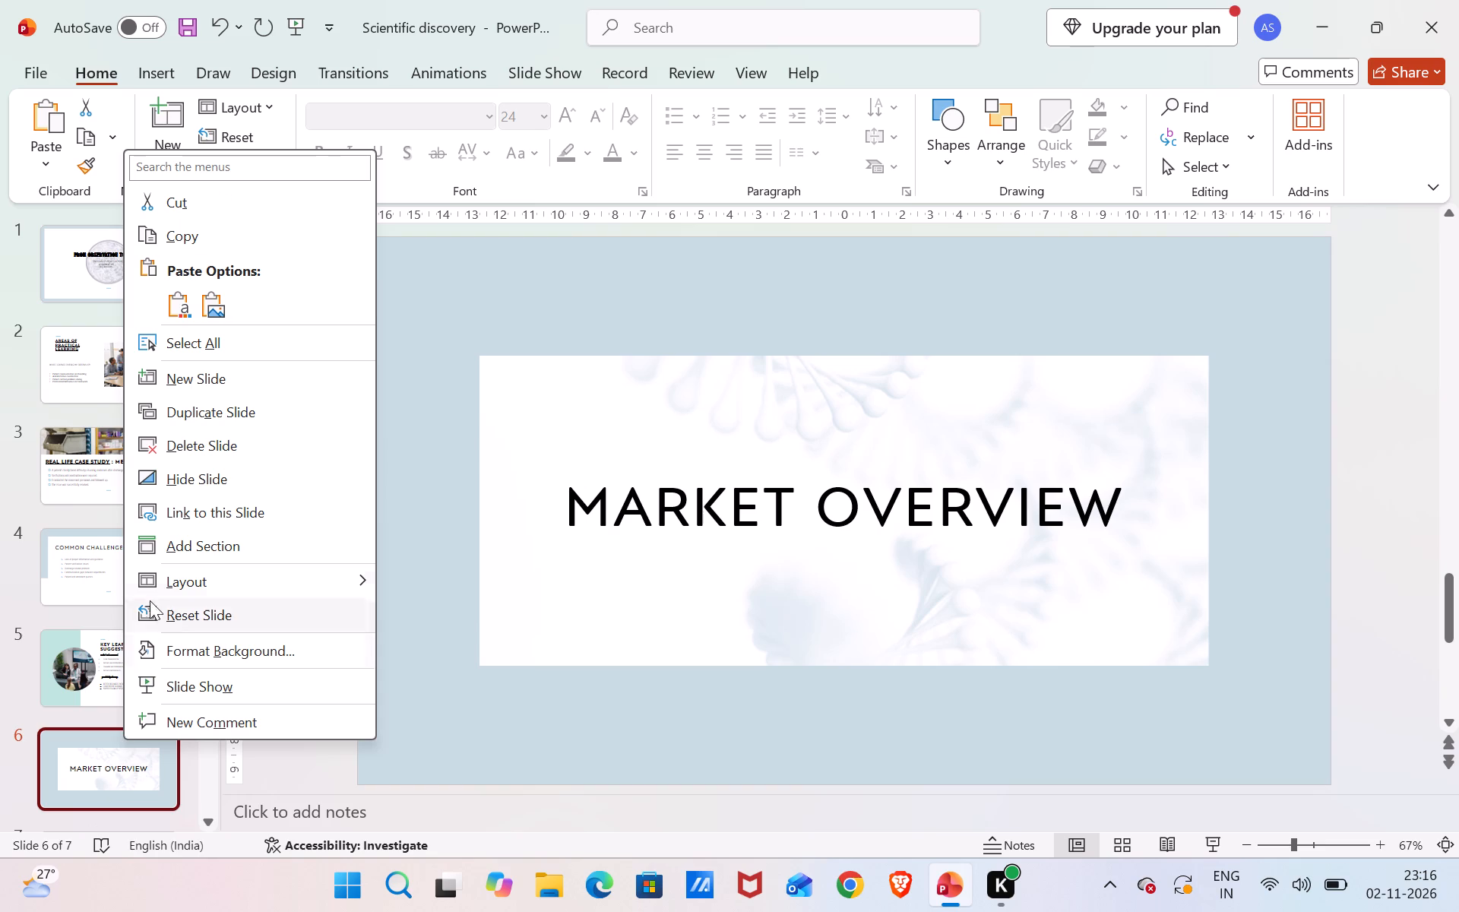
{"action": "left_click", "coordinate": [188, 439]}
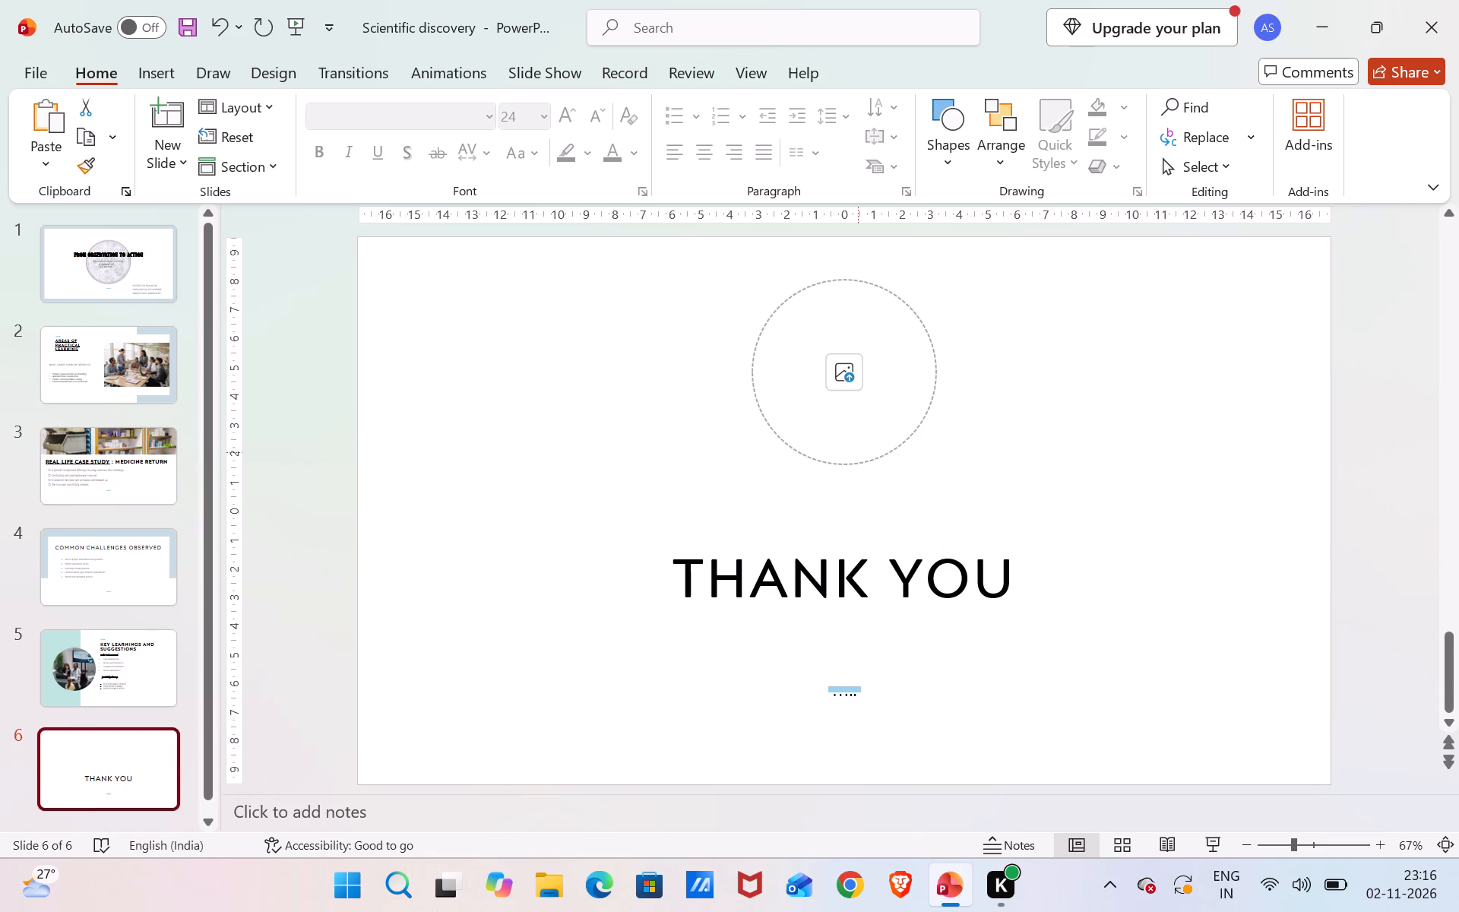
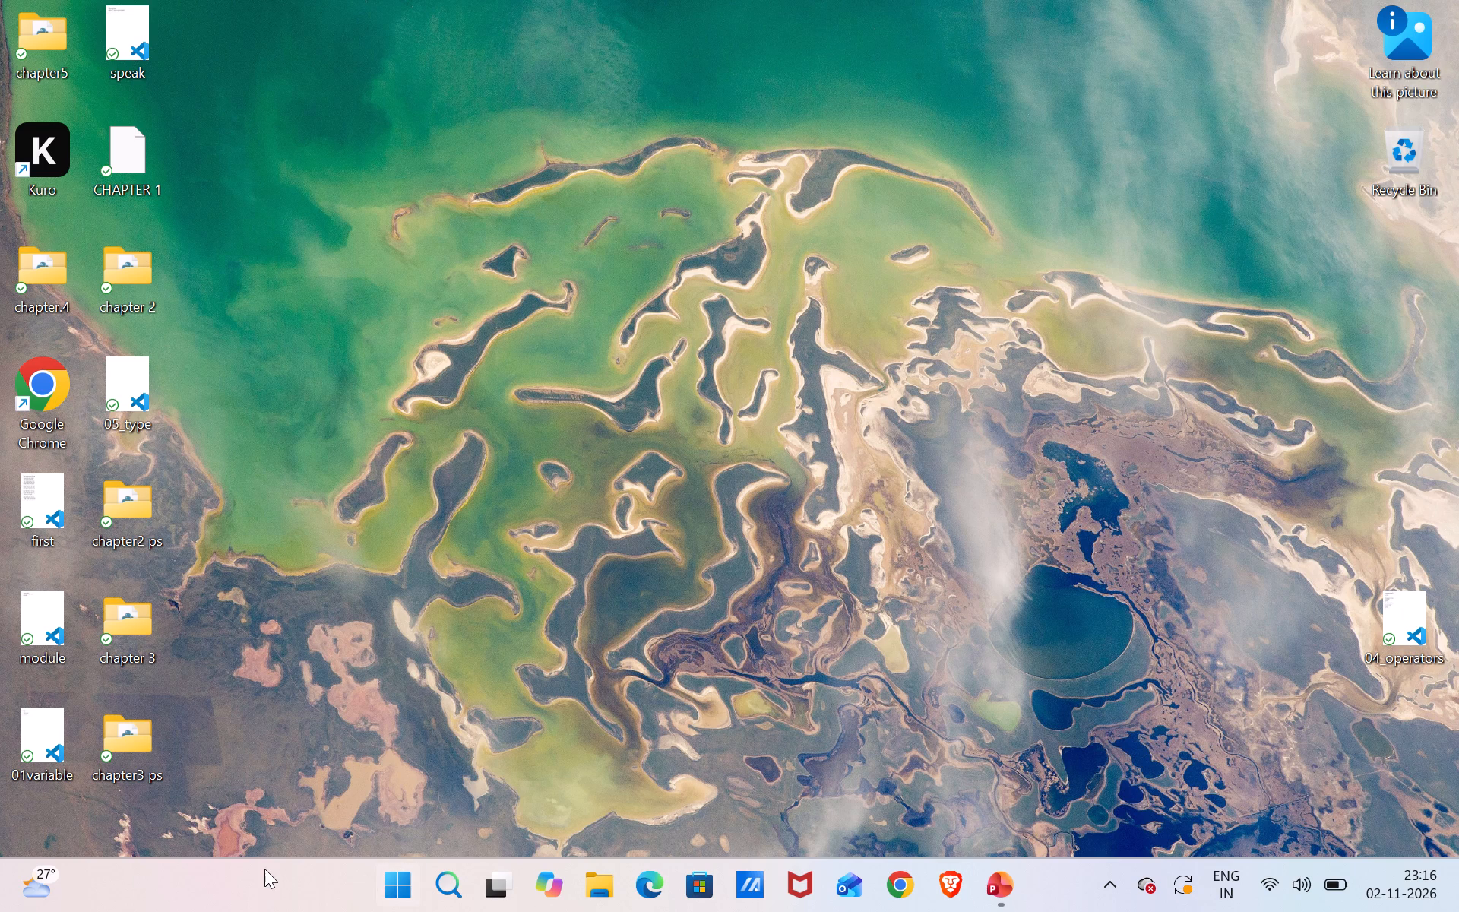
Run a web search from the desktop for "SISTER NIVEDITA university LOGO".
{"action": "left_click", "coordinate": [453, 886]}
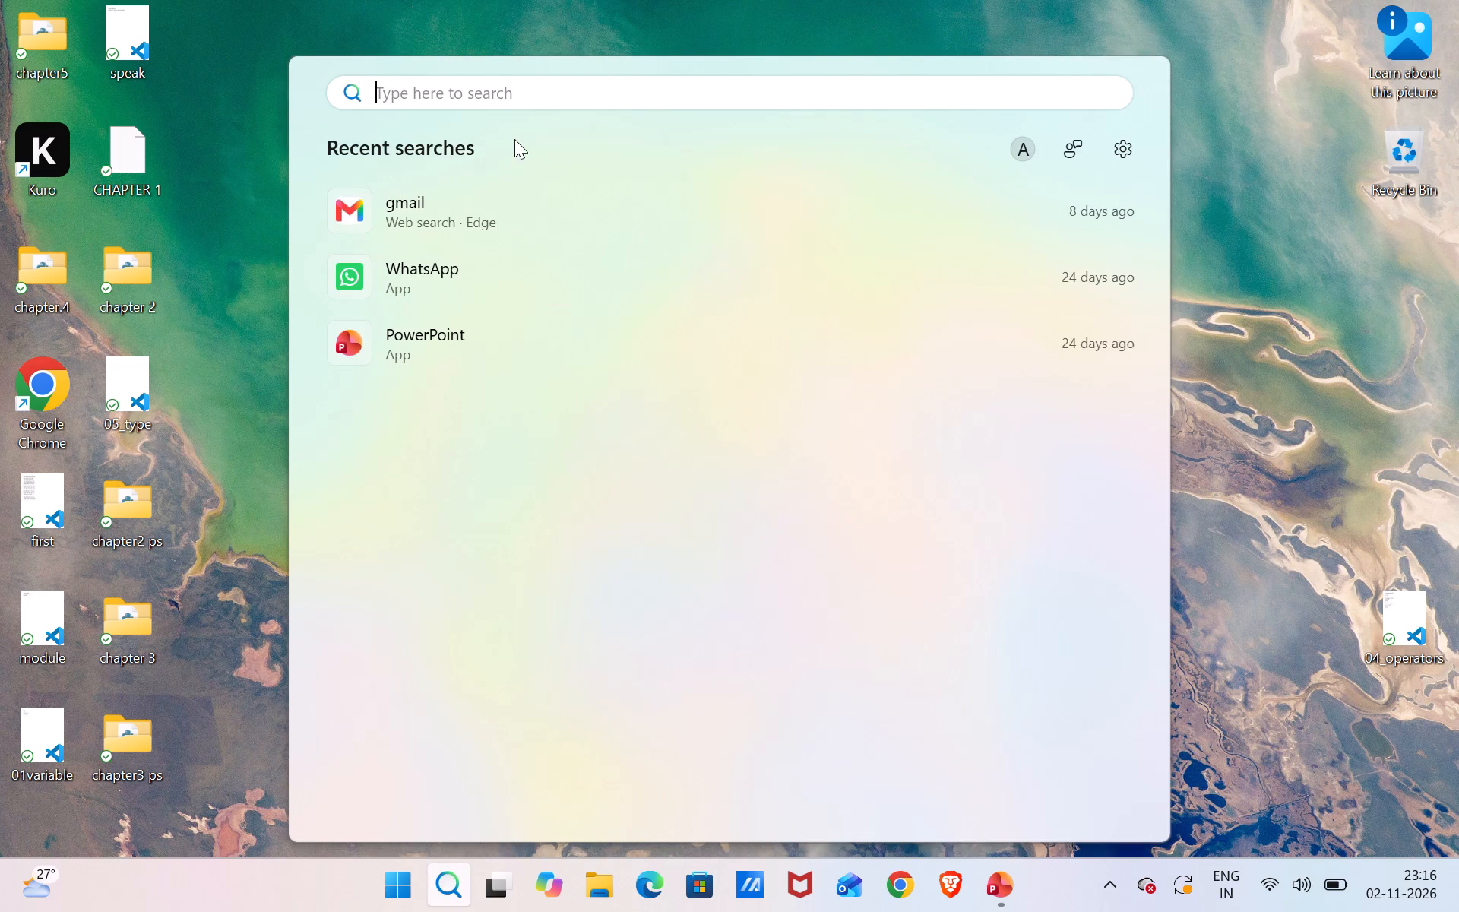
{"action": "left_click", "coordinate": [521, 87]}
{"action": "type", "text": "SISRER"}
{"action": "key", "text": "BackSpace"}
{"action": "key", "text": "BackSpace"}
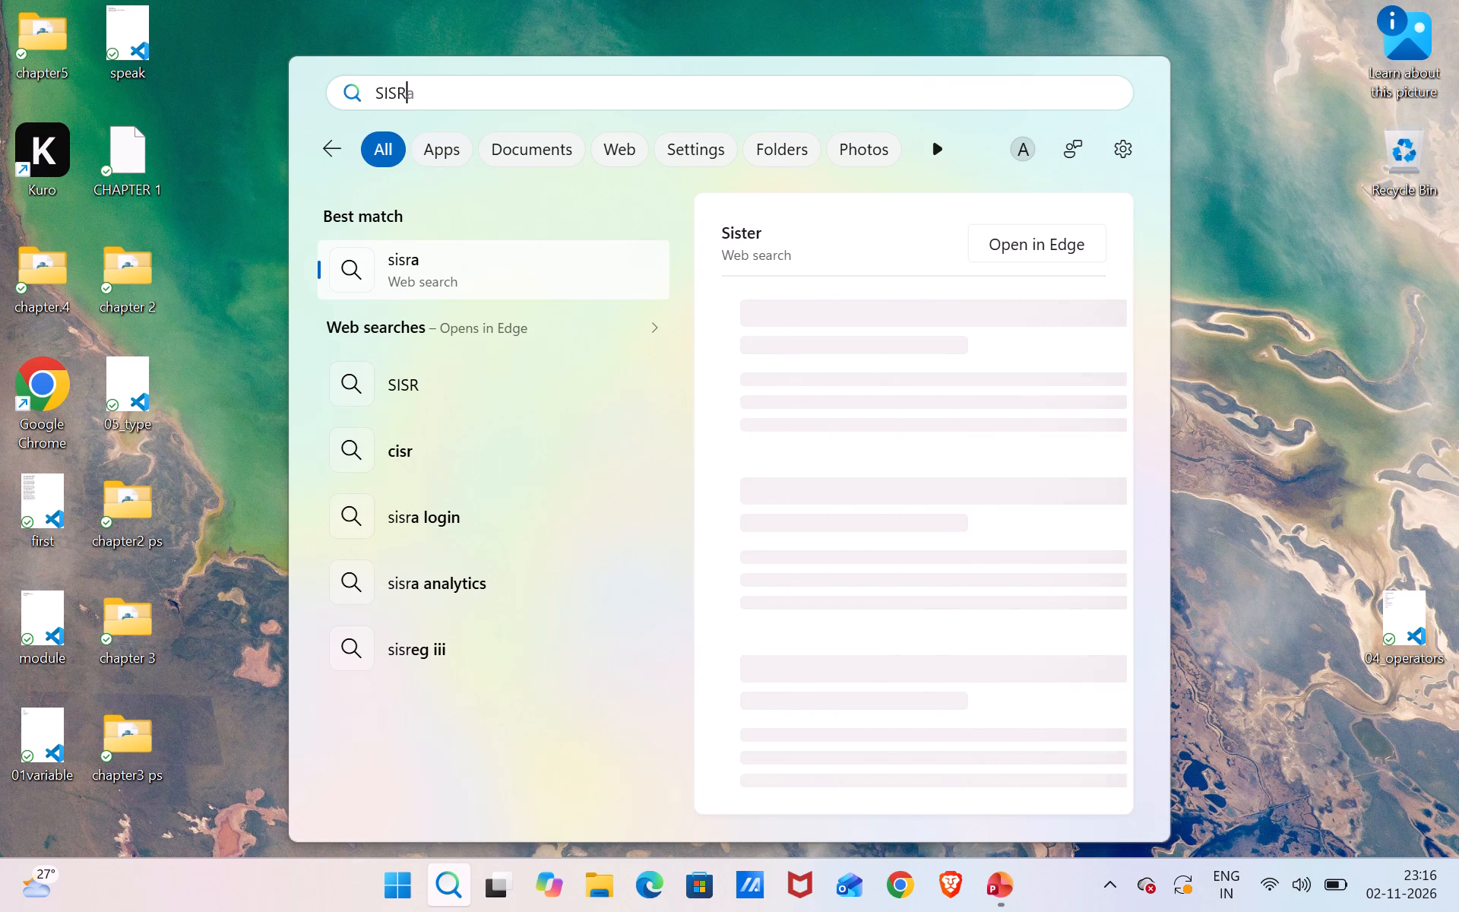
{"action": "key", "text": "BackSpace"}
{"action": "type", "text": "TER NIVEDITA"}
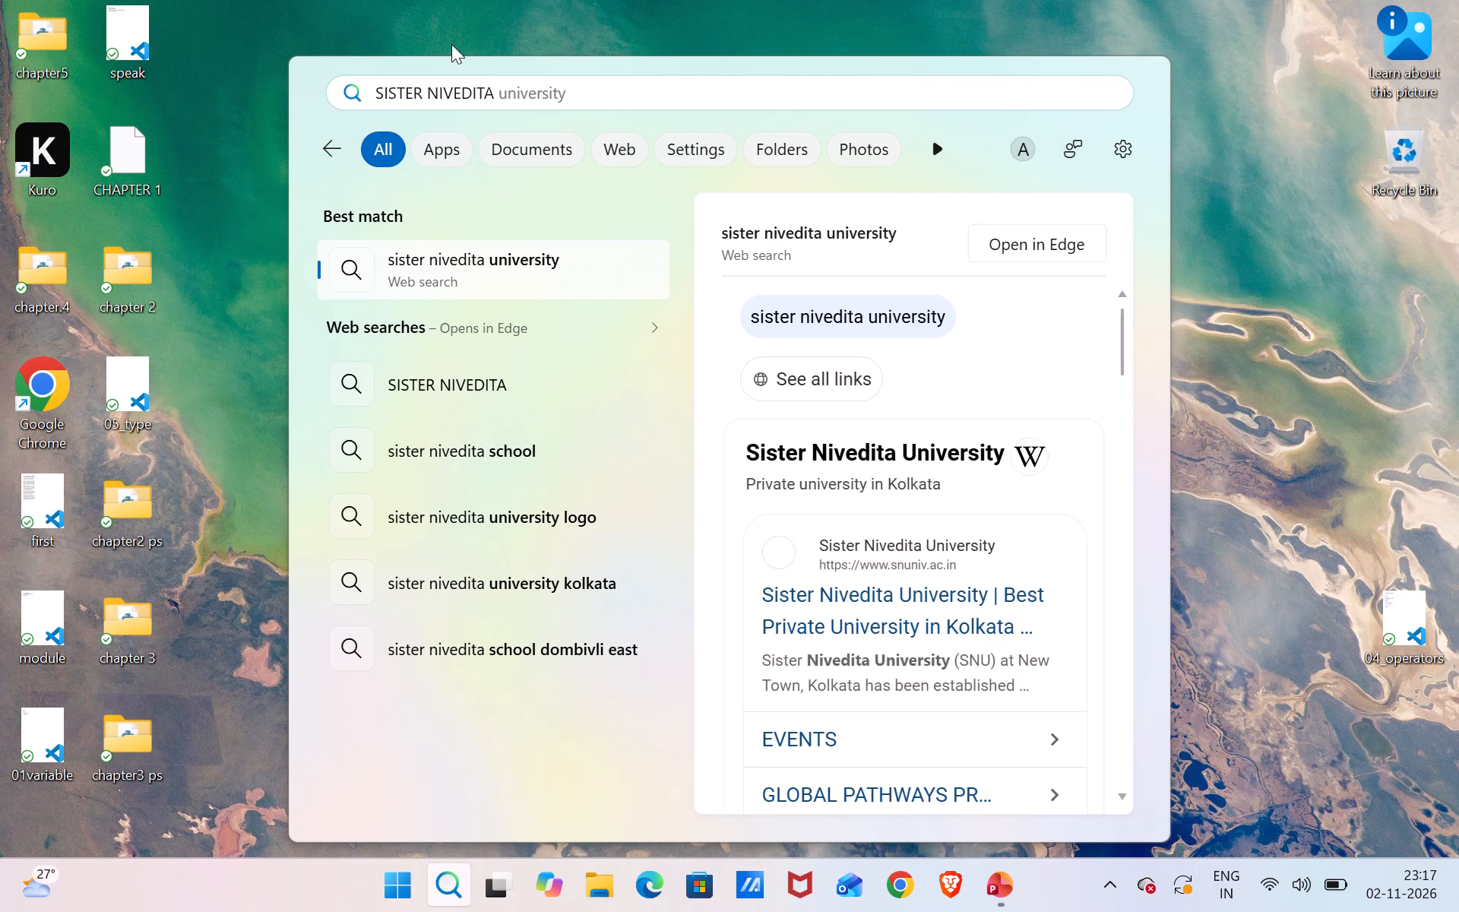
{"action": "left_click", "coordinate": [584, 88]}
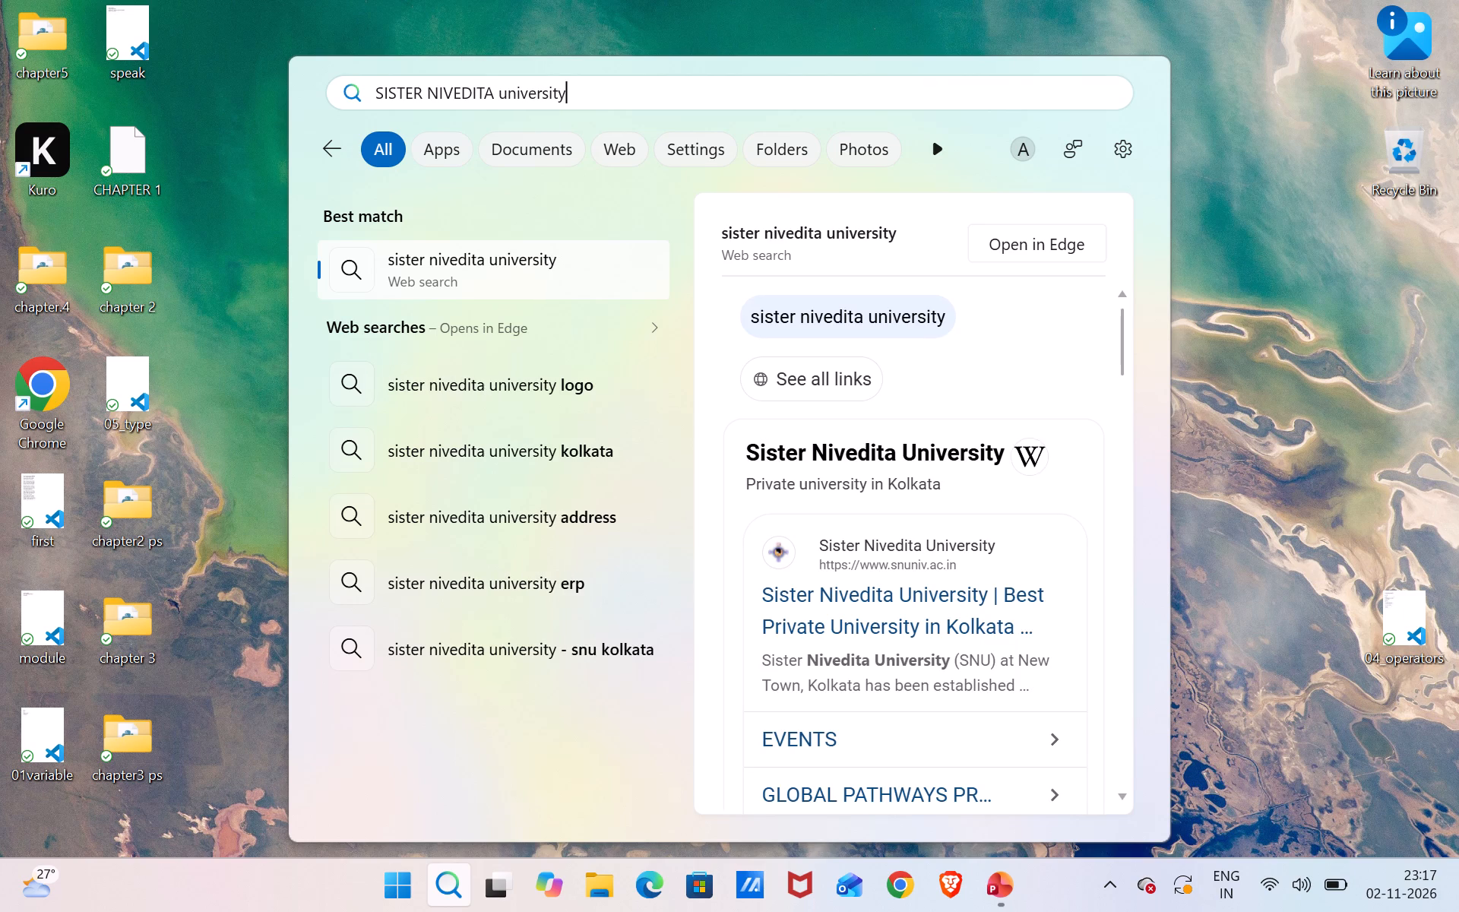
{"action": "key", "text": "space"}
{"action": "type", "text": "LOGO"}
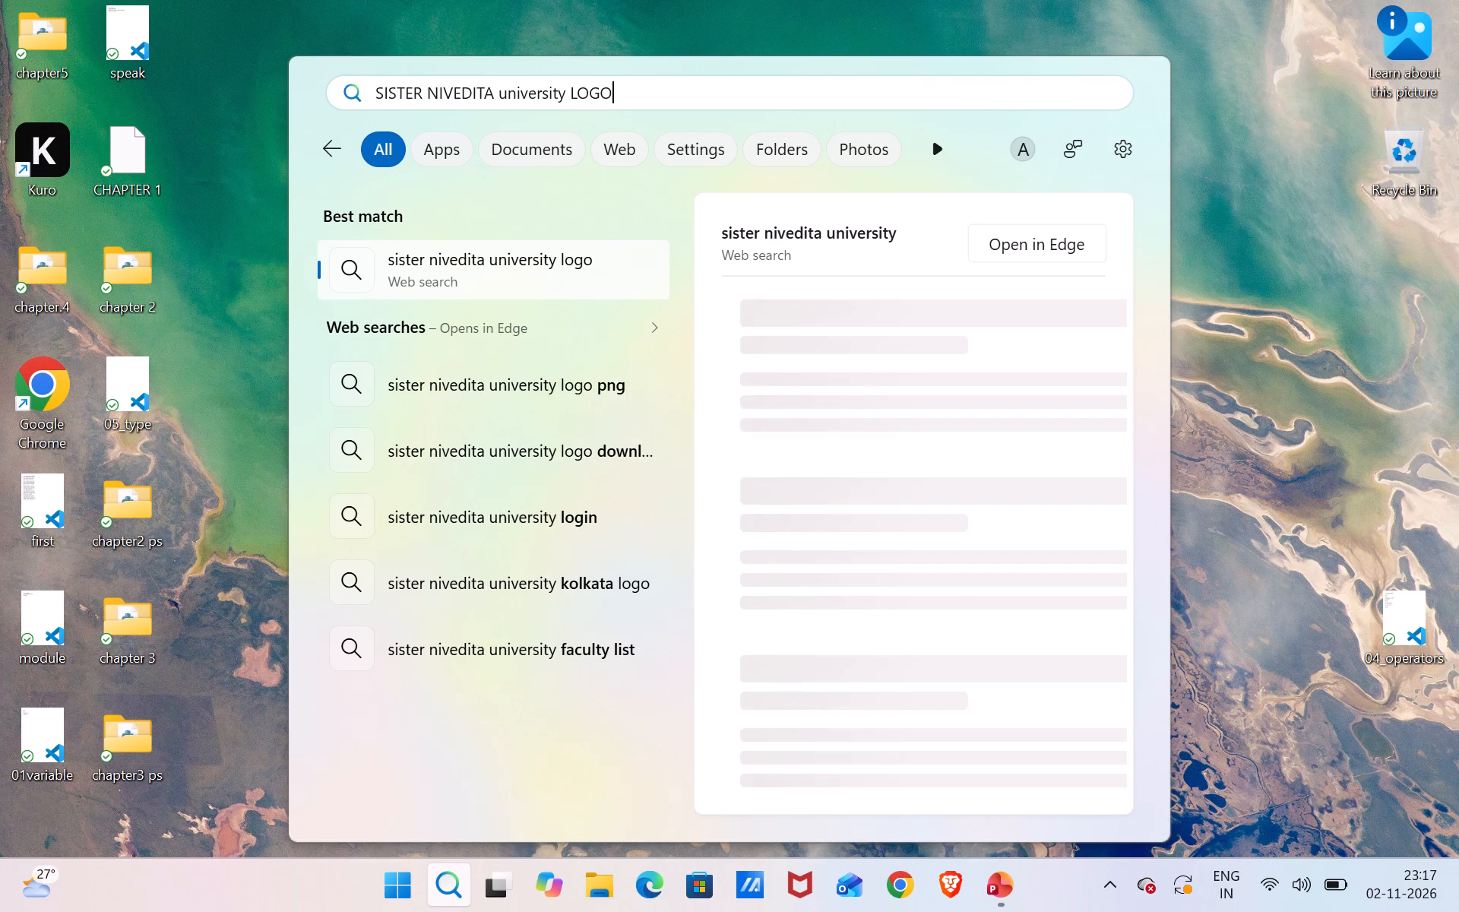
{"action": "key", "text": "Return"}
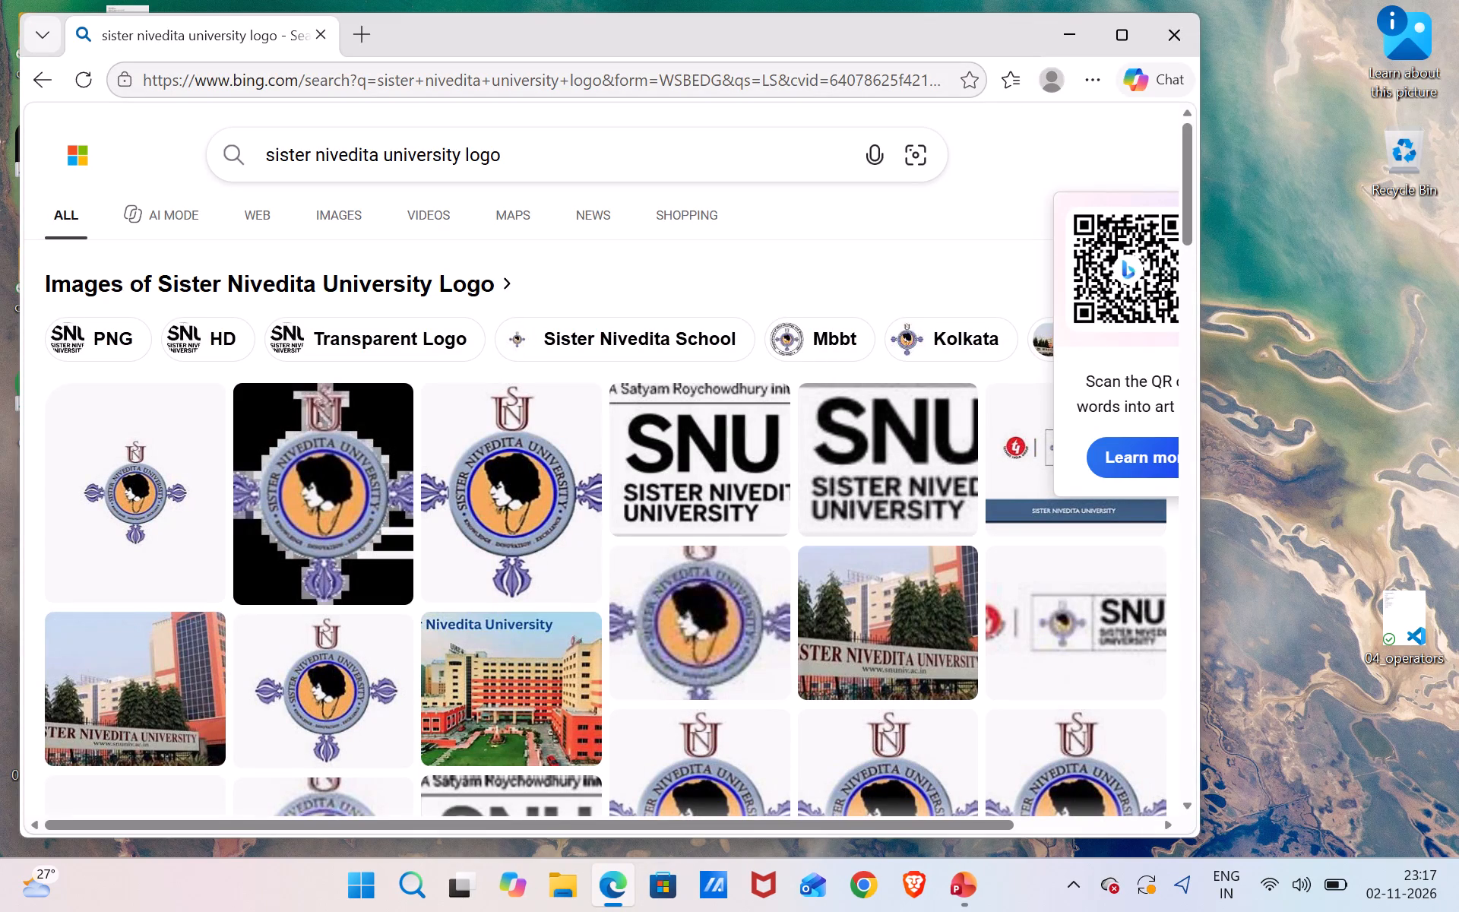
Open the SNU Sister Nivedita University logo with the emblem from the image results and copy the image.
{"action": "left_click", "coordinate": [852, 469]}
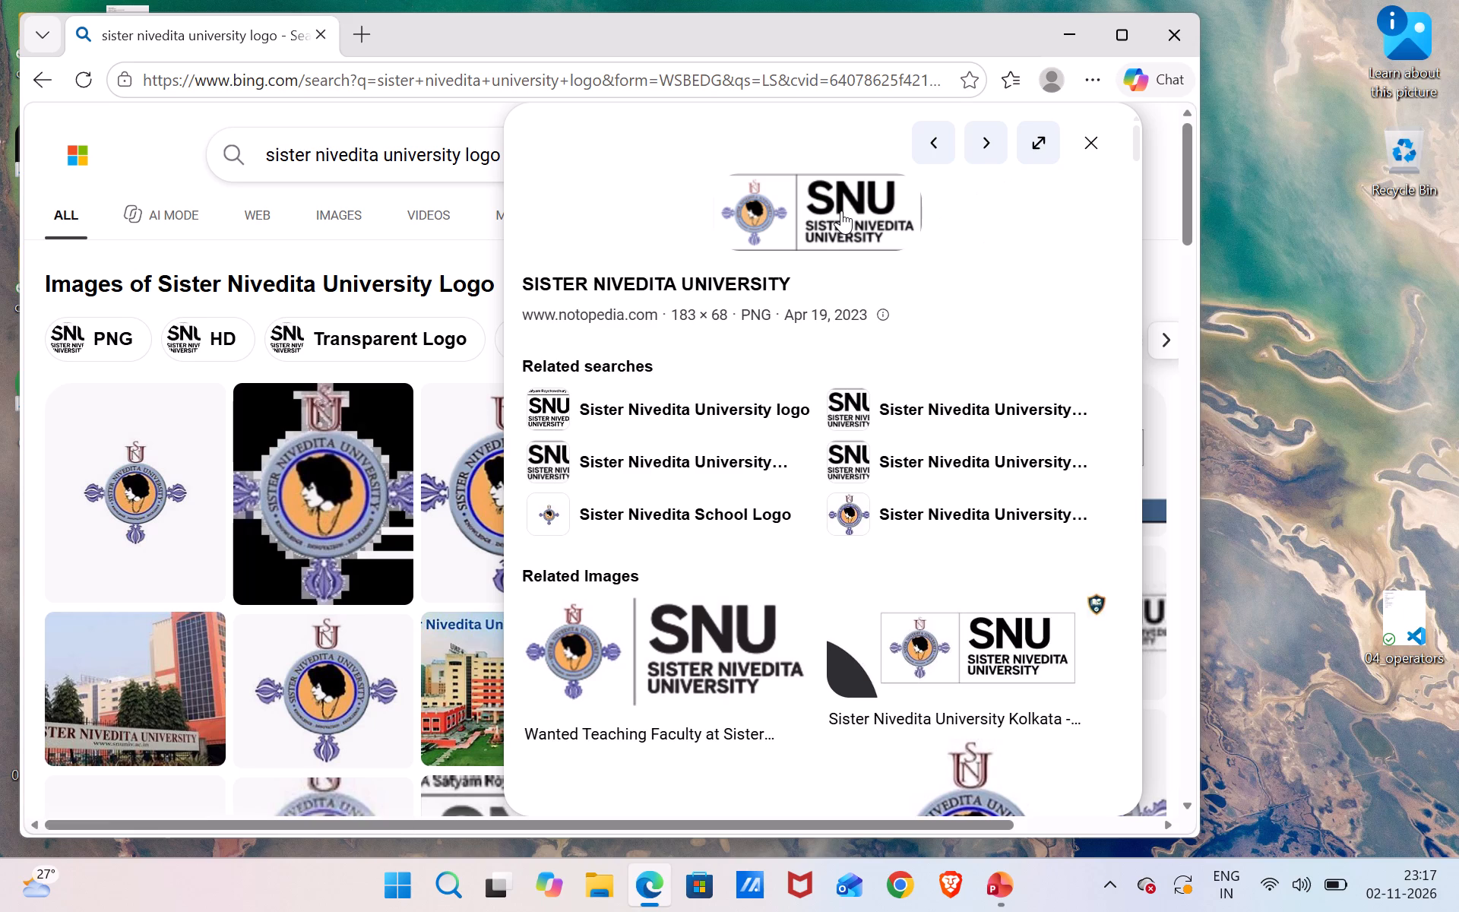
{"action": "right_click", "coordinate": [841, 211]}
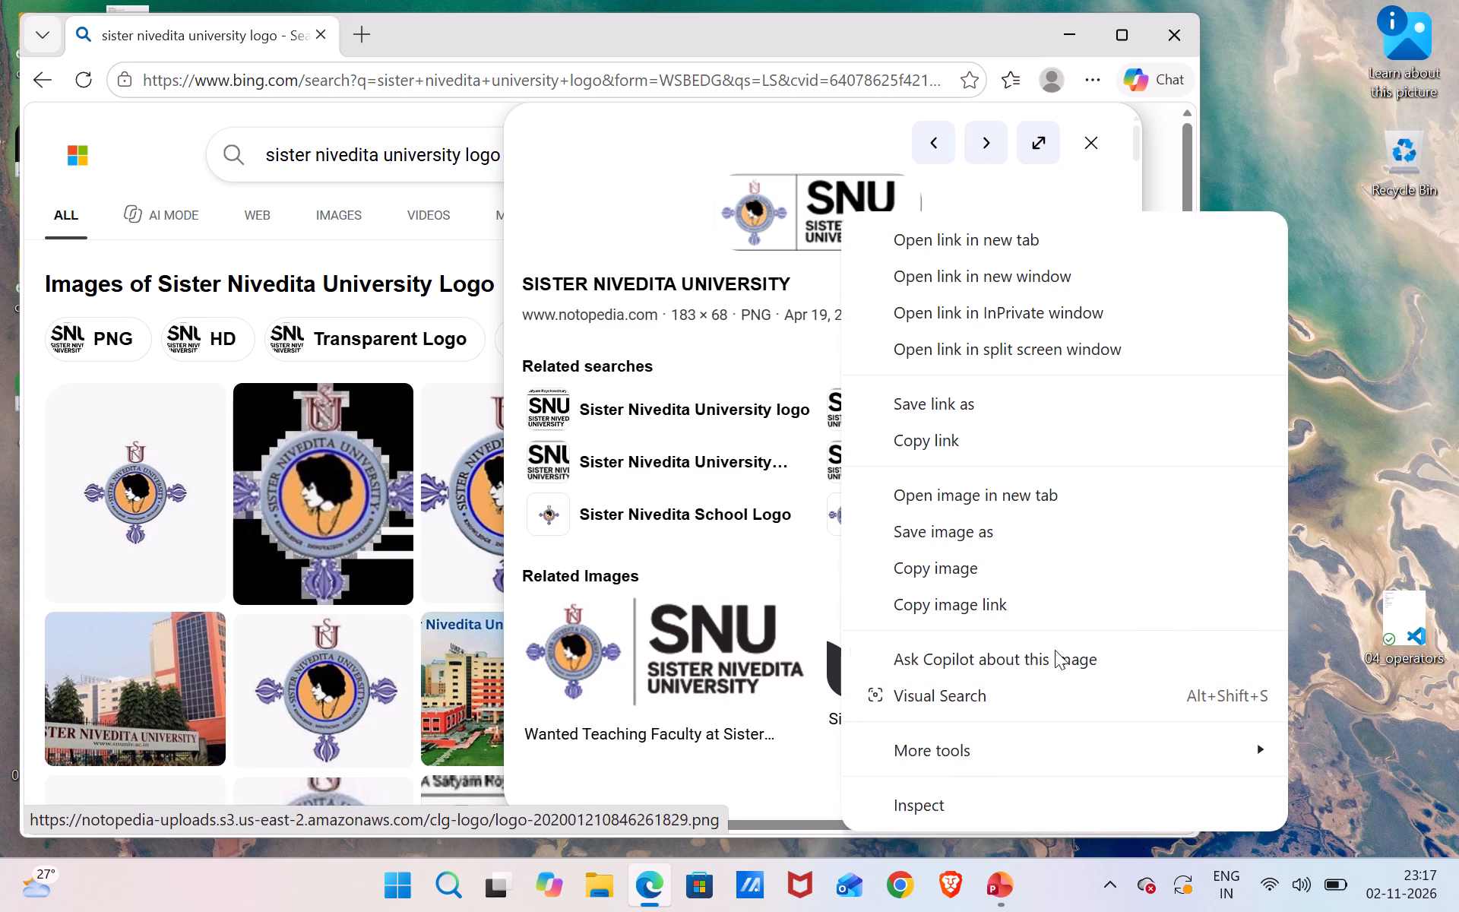
{"action": "left_click", "coordinate": [976, 574]}
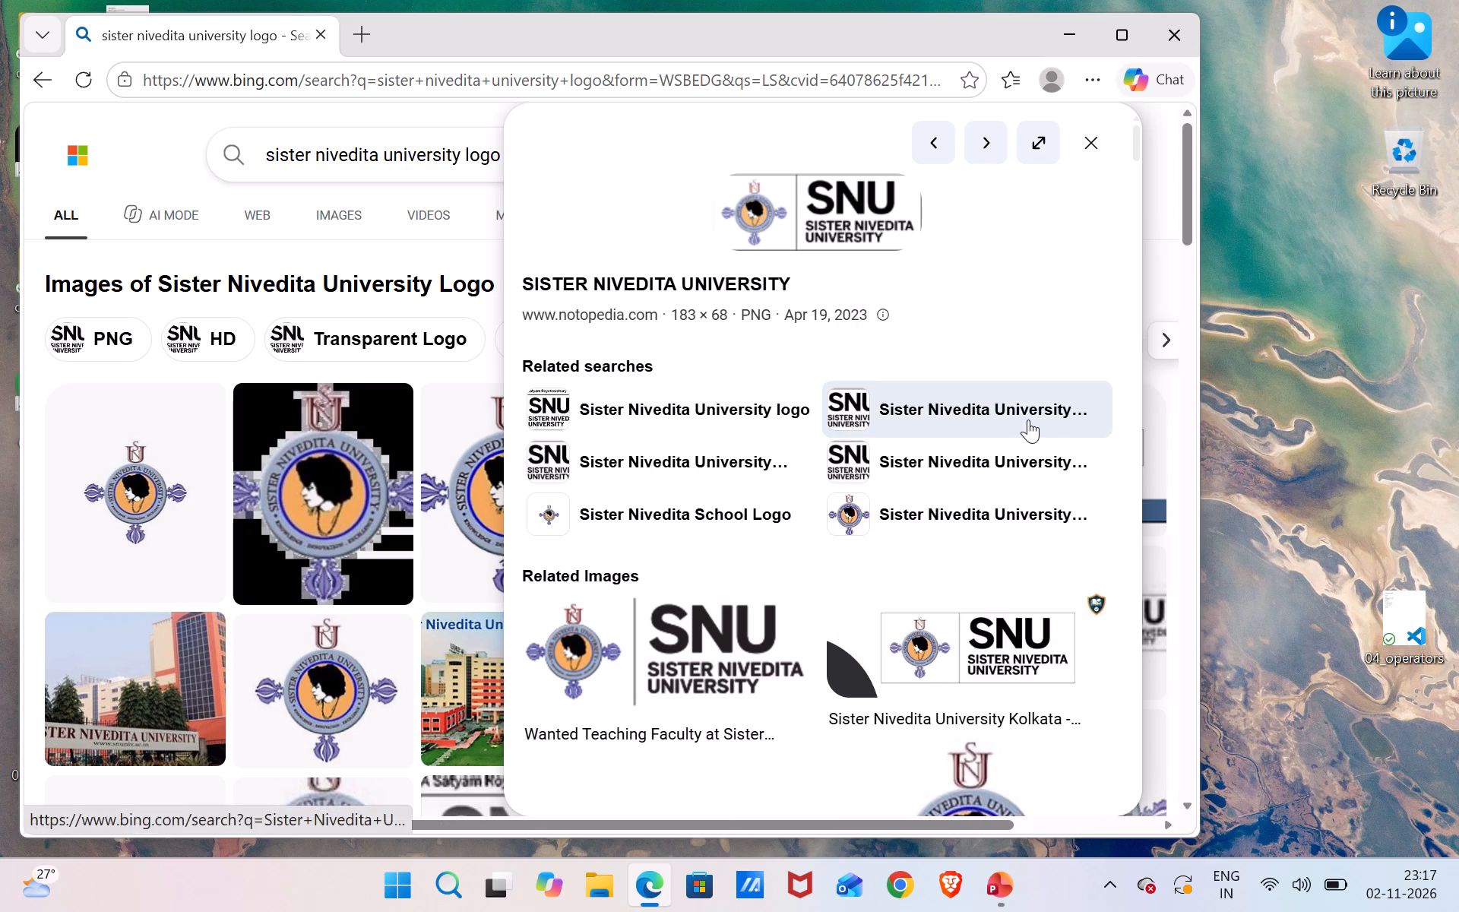
{"action": "right_click", "coordinate": [847, 242]}
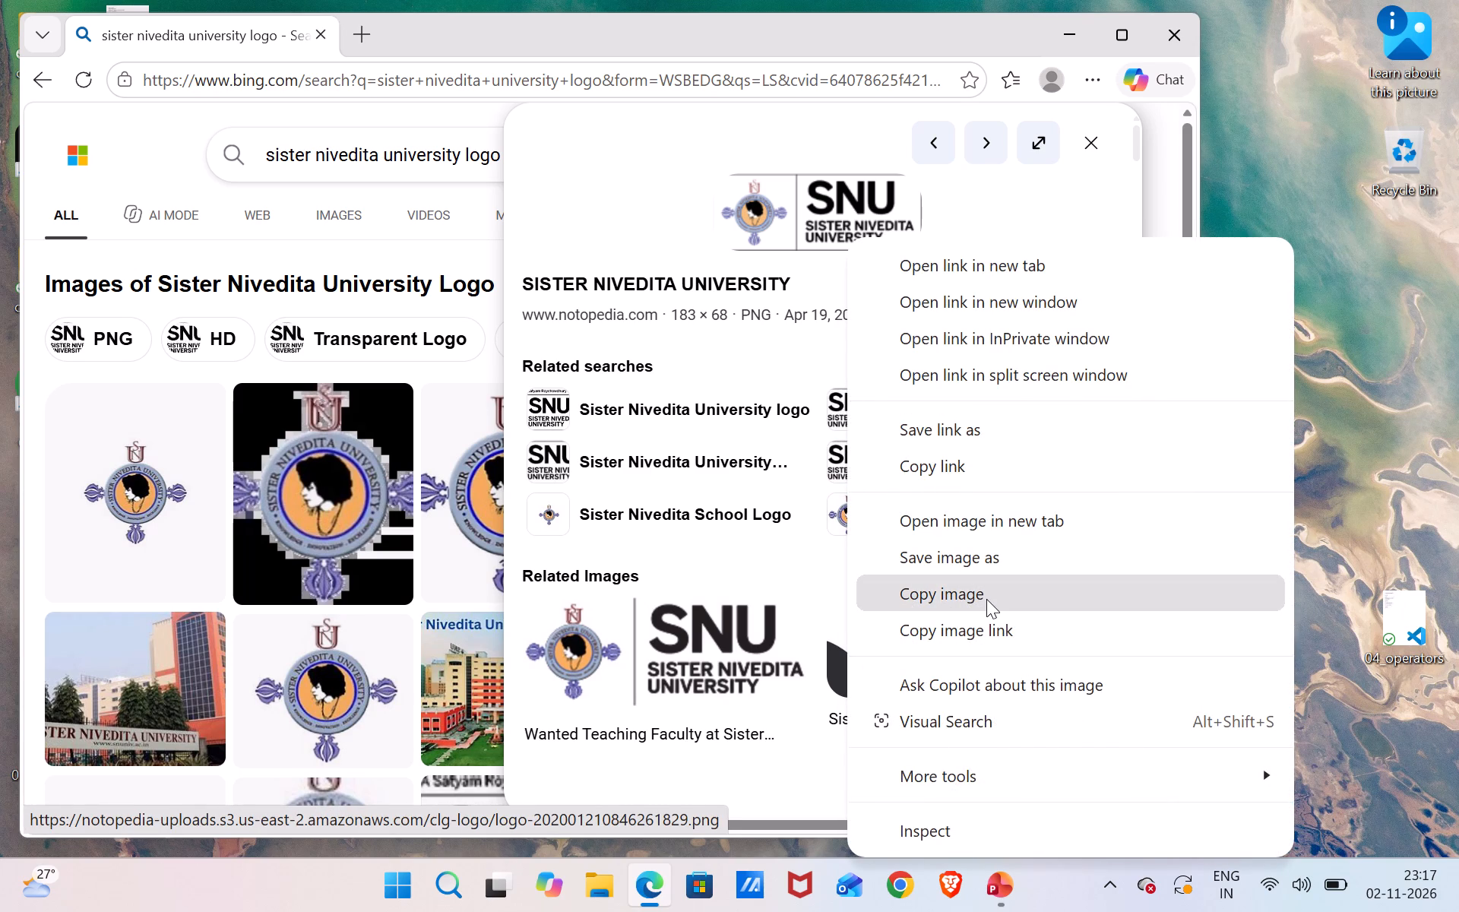
{"action": "left_click", "coordinate": [986, 599]}
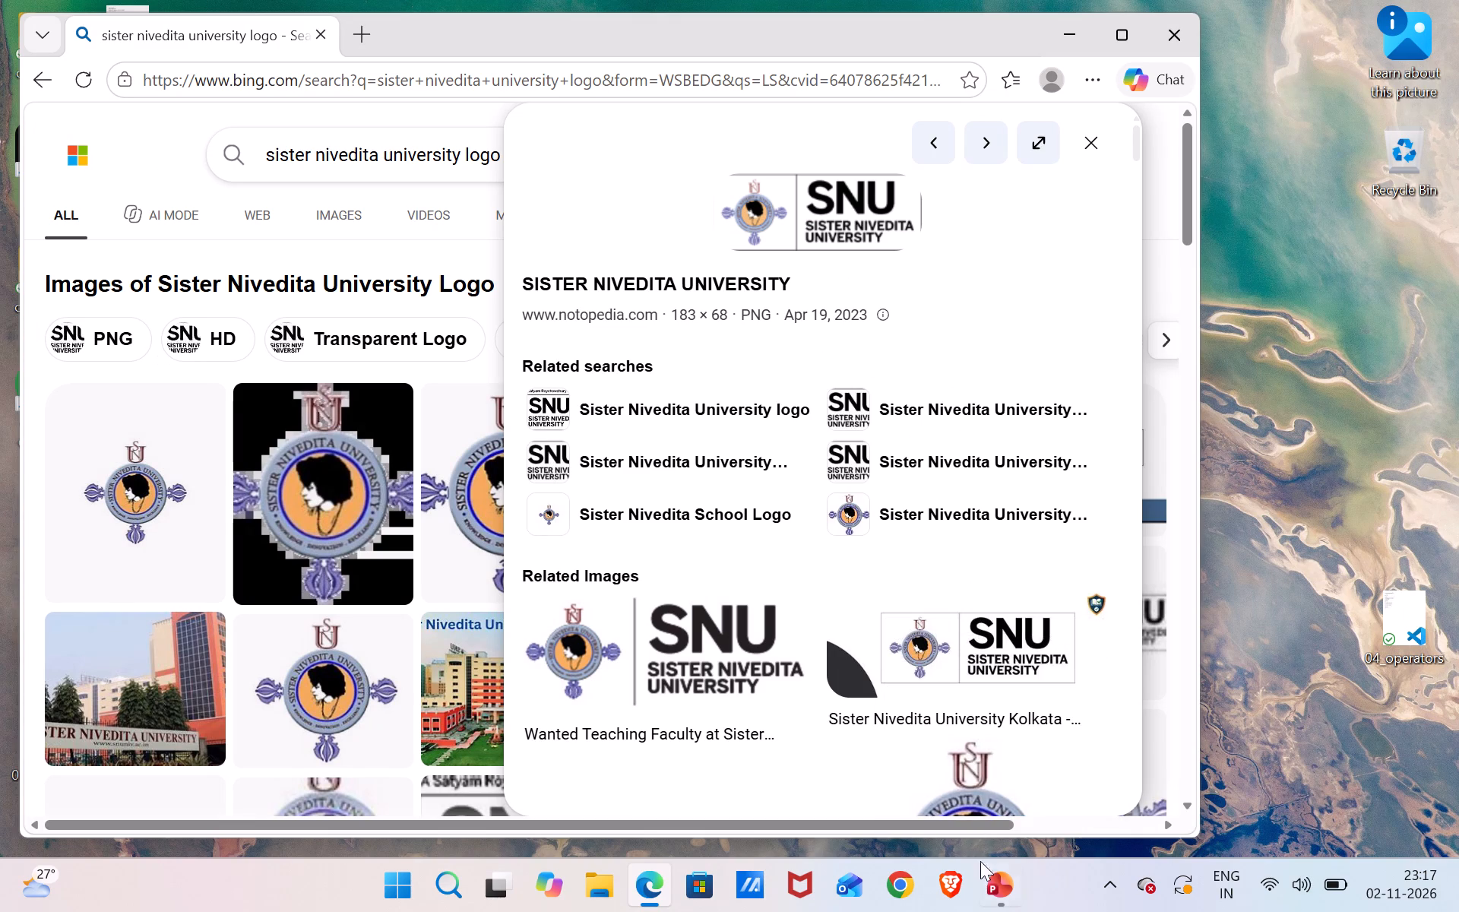
Switch to PowerPoint, search online pictures from the Thank You slide's placeholder for "SISTER NEVIDETIA UNIVERSITY", and close the search without inserting any.
{"action": "left_click", "coordinate": [999, 795]}
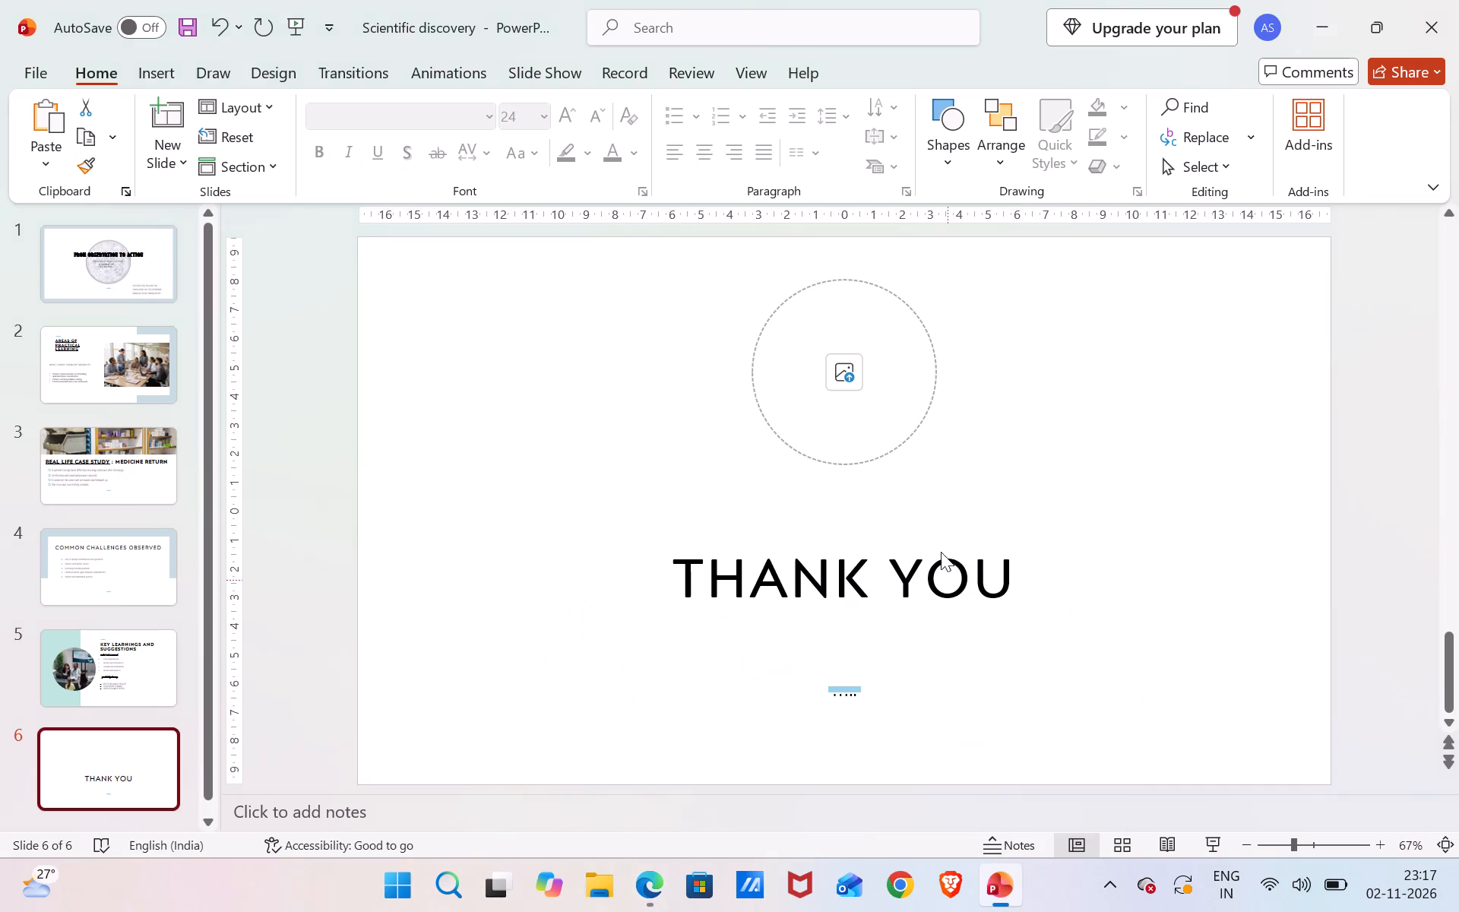
{"action": "left_click", "coordinate": [829, 383]}
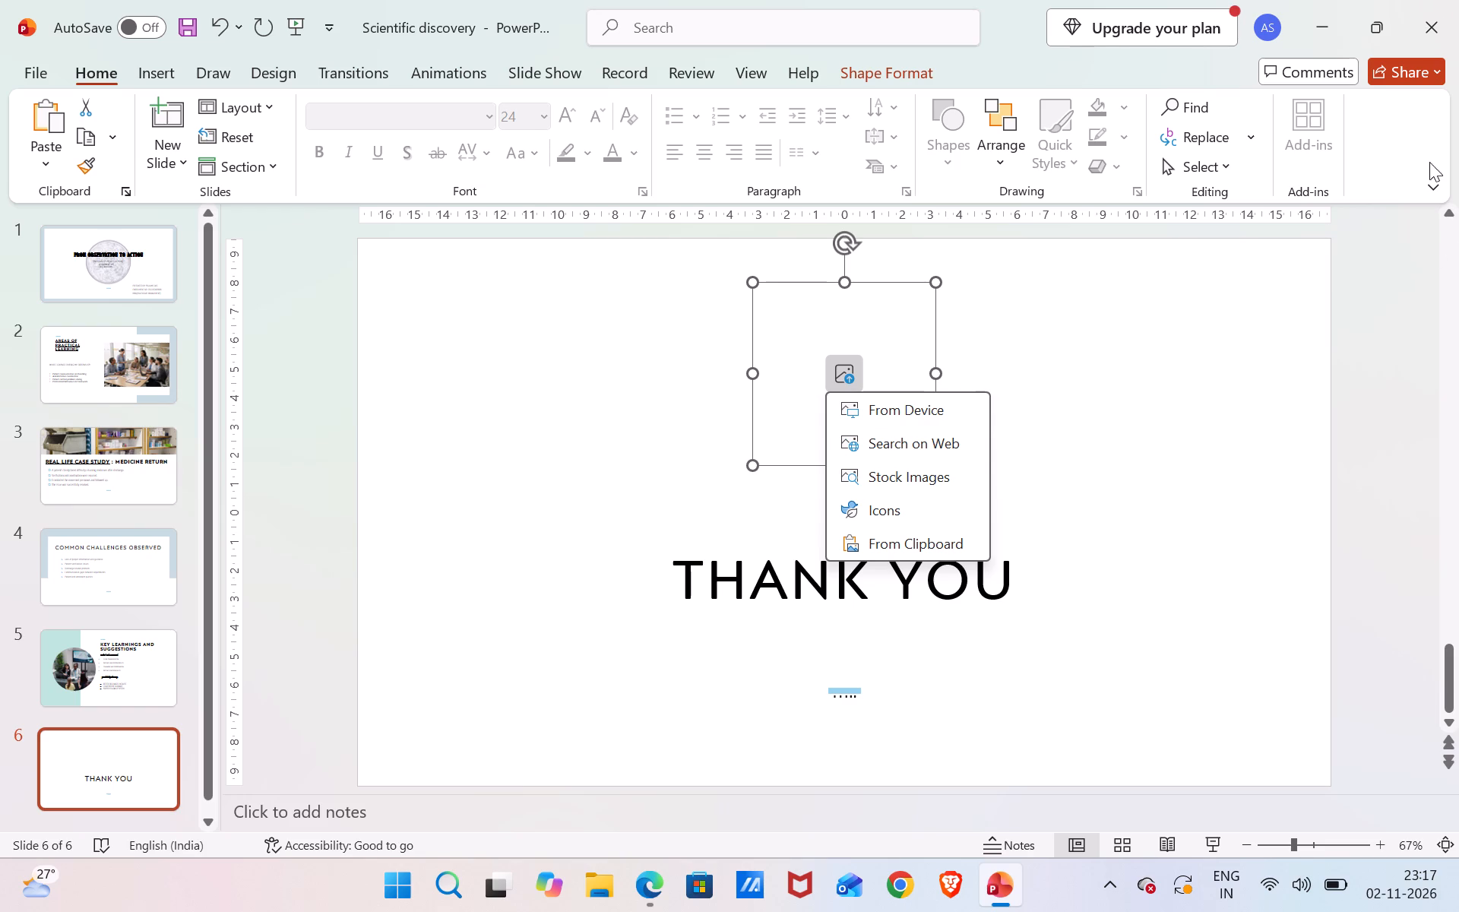
{"action": "left_click", "coordinate": [894, 432]}
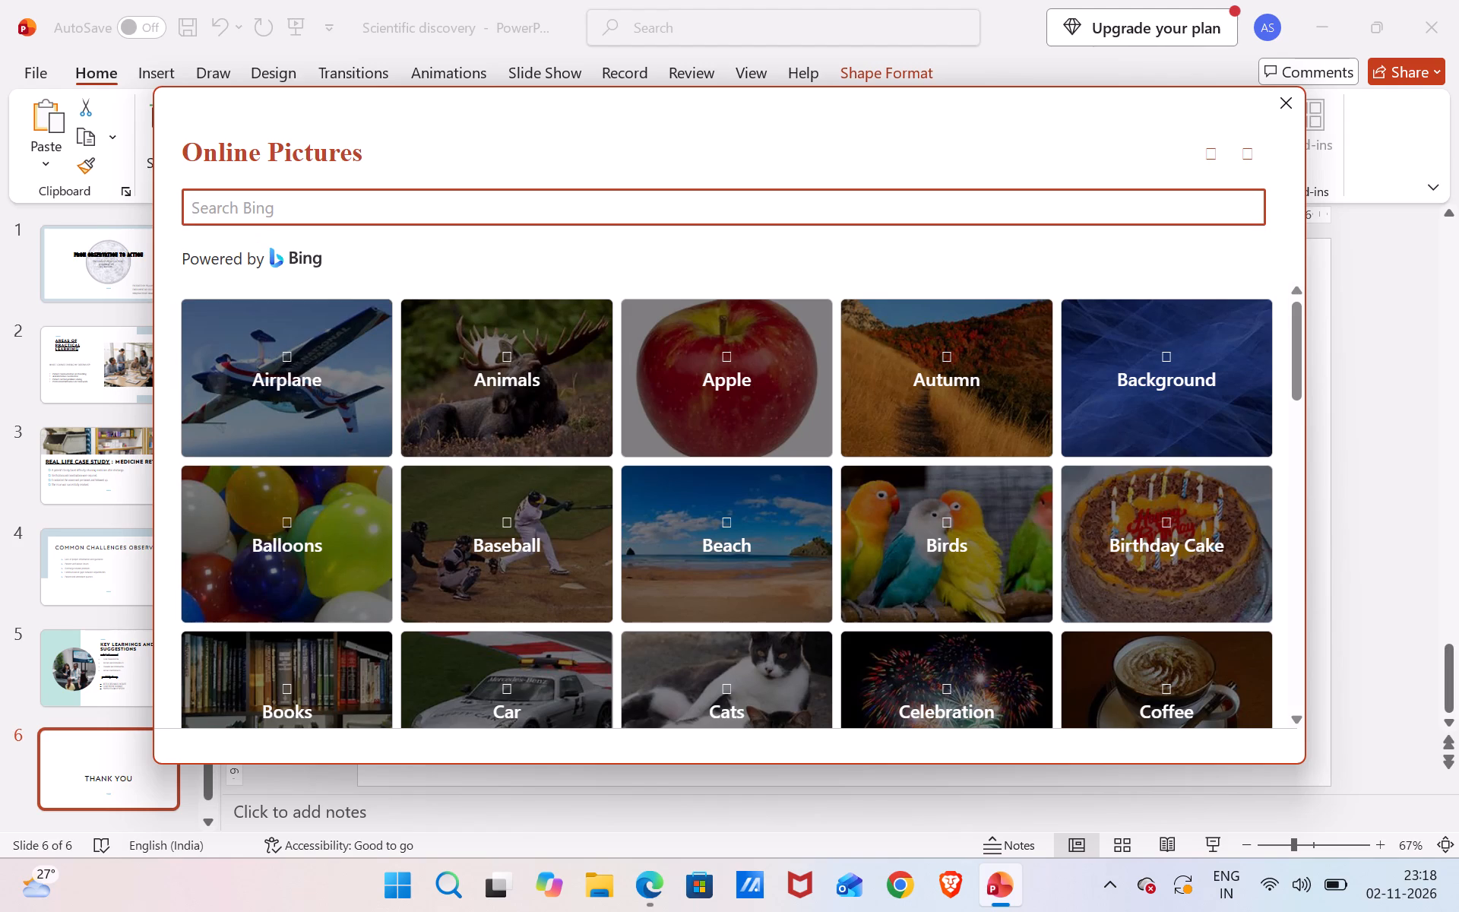
{"action": "type", "text": "SIS"}
{"action": "type", "text": "ERTER"}
{"action": "key", "text": "BackSpace"}
{"action": "key", "text": "BackSpace"}
{"action": "key", "text": "BackSpace"}
{"action": "key", "text": "BackSpace"}
{"action": "key", "text": "BackSpace"}
{"action": "type", "text": "TER"}
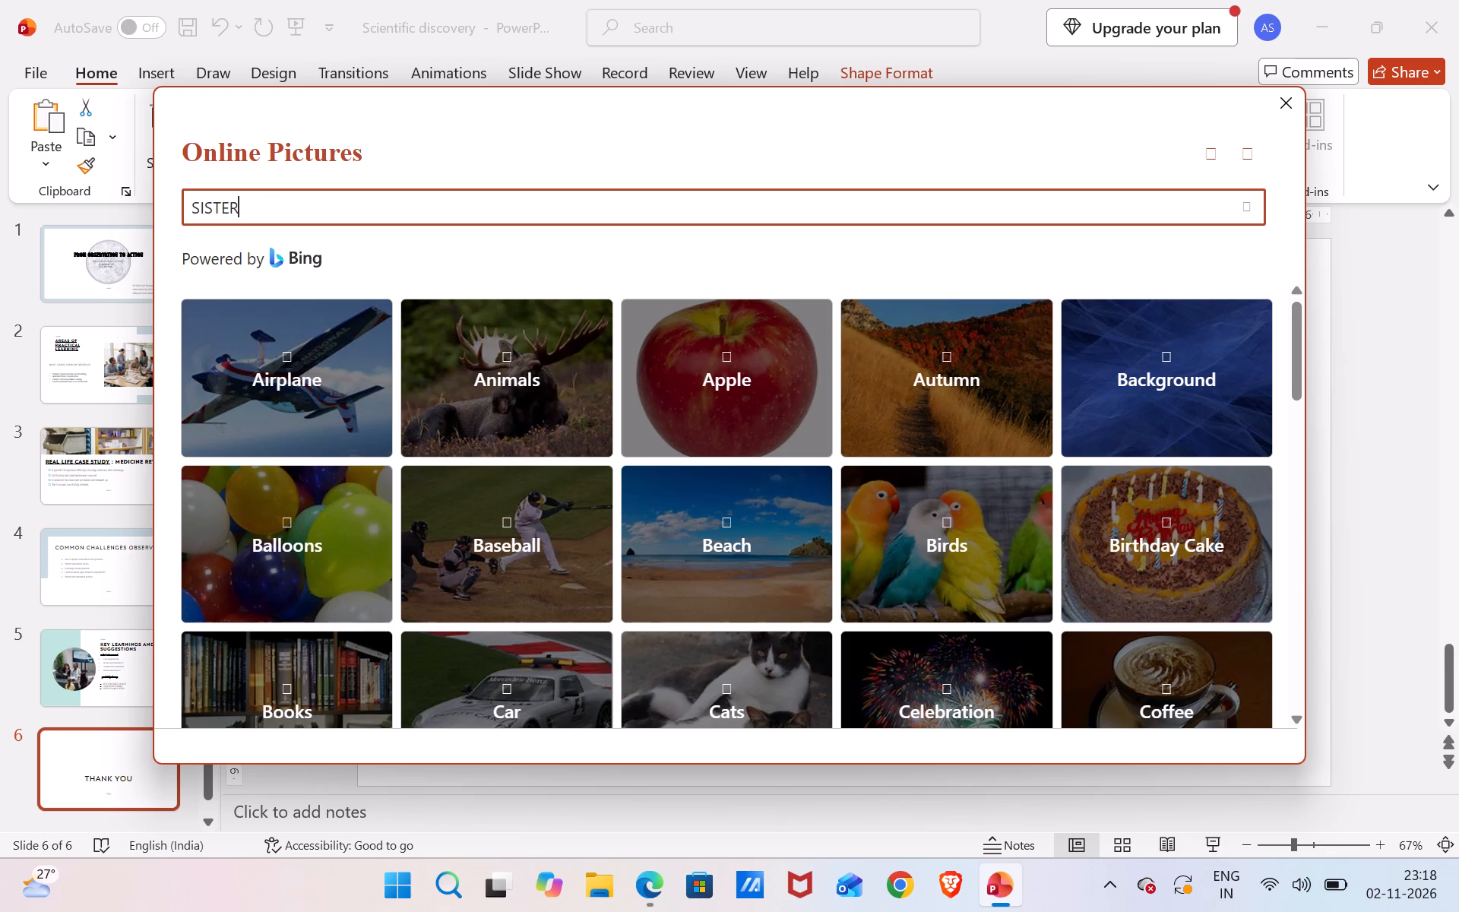
{"action": "key", "text": "space"}
{"action": "type", "text": "NEV"}
{"action": "type", "text": "IDETIA"}
{"action": "key", "text": "space"}
{"action": "type", "text": "UNIVER"}
{"action": "type", "text": "SITY"}
{"action": "key", "text": "Return"}
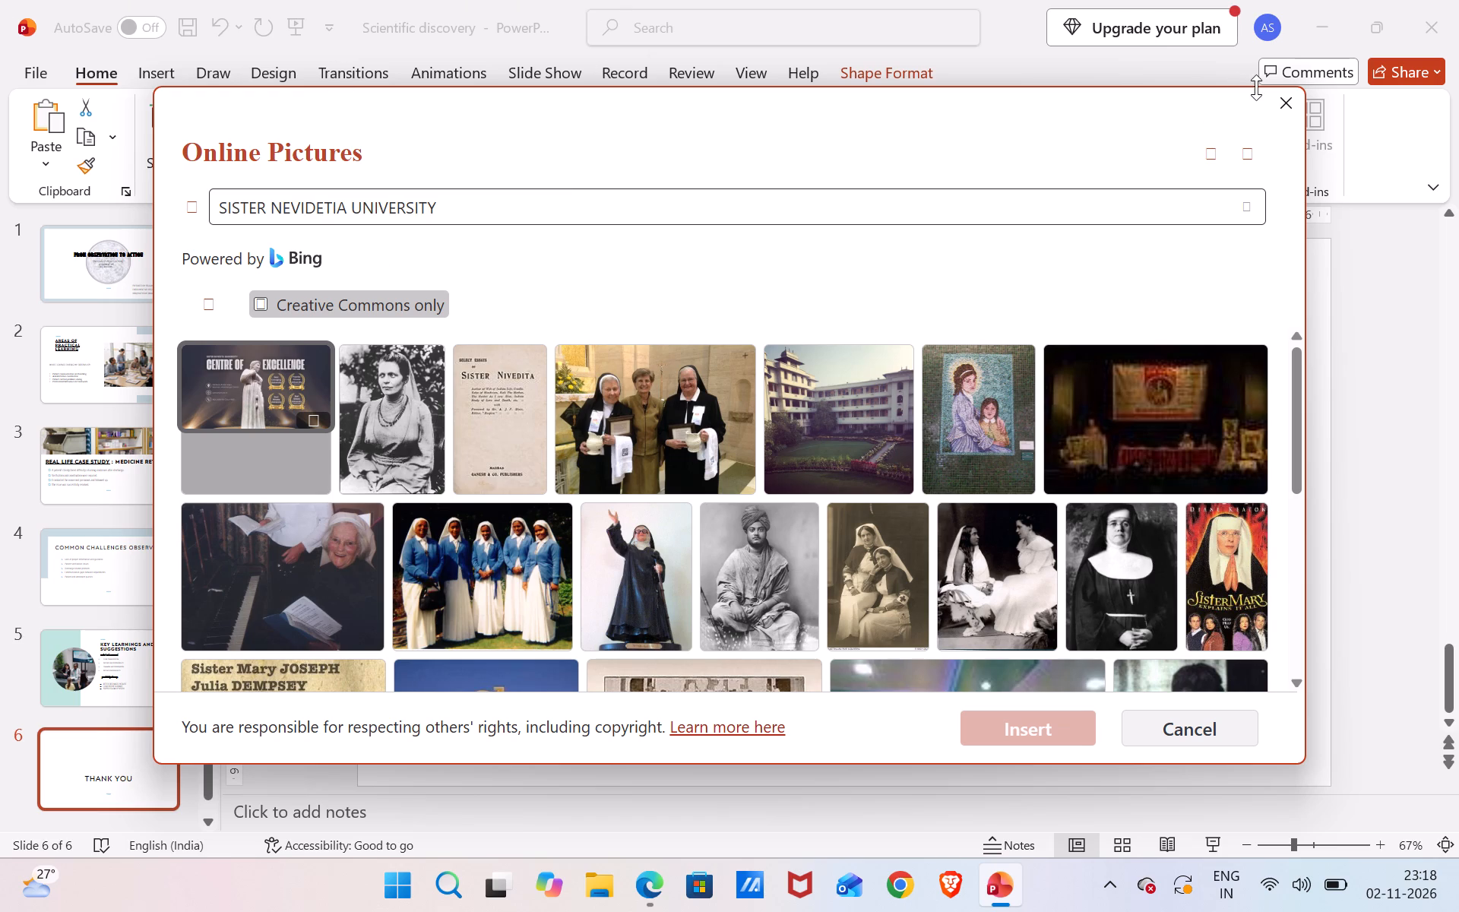
{"action": "left_click", "coordinate": [1283, 110]}
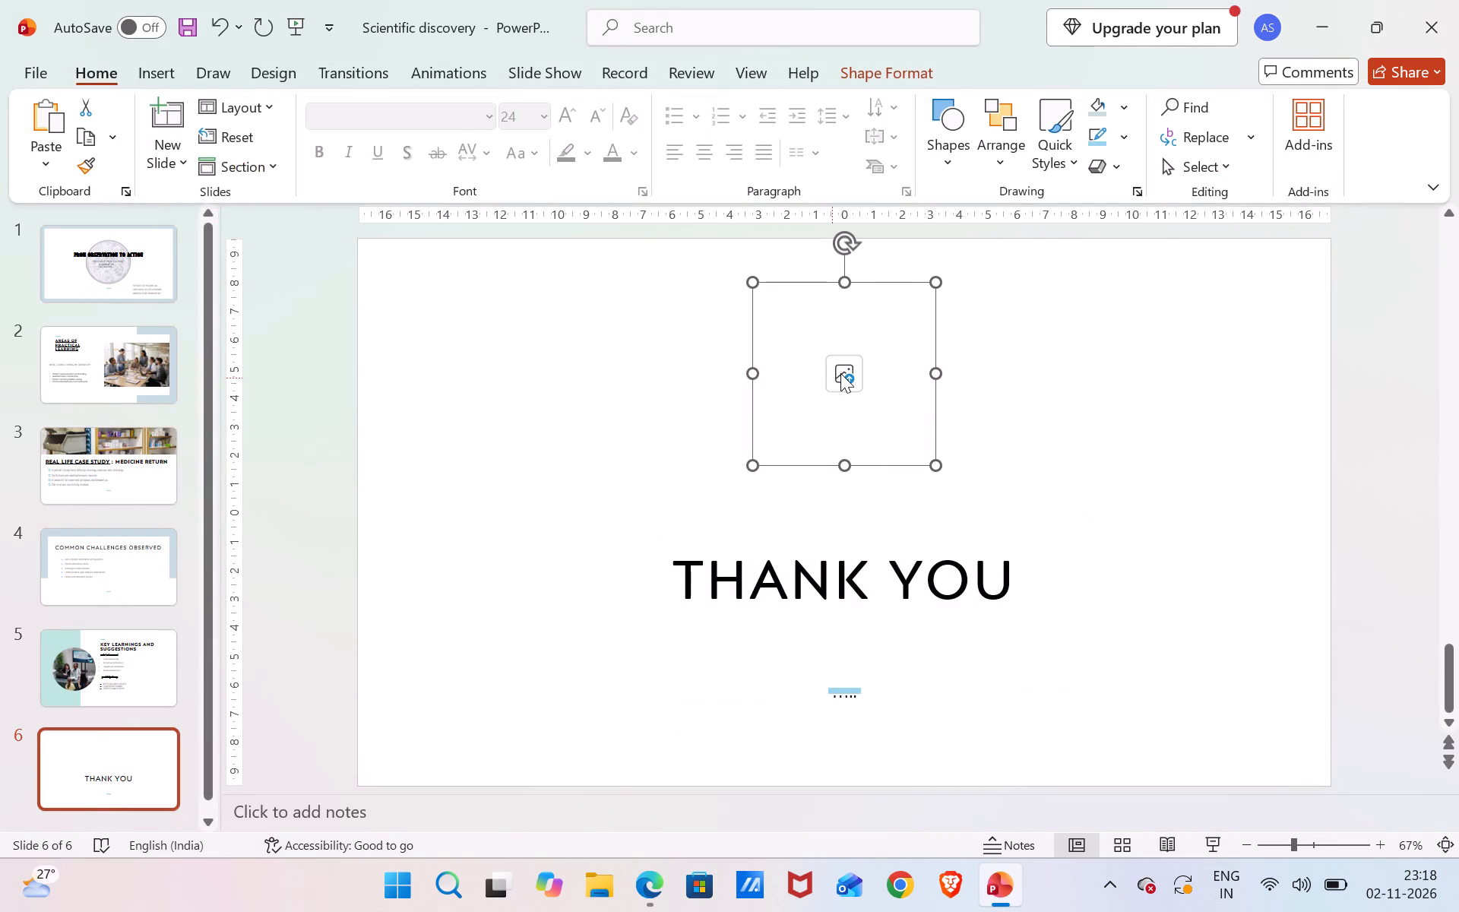
Paste the copied SNU logo onto the Thank You slide using the destination theme.
{"action": "right_click", "coordinate": [833, 372]}
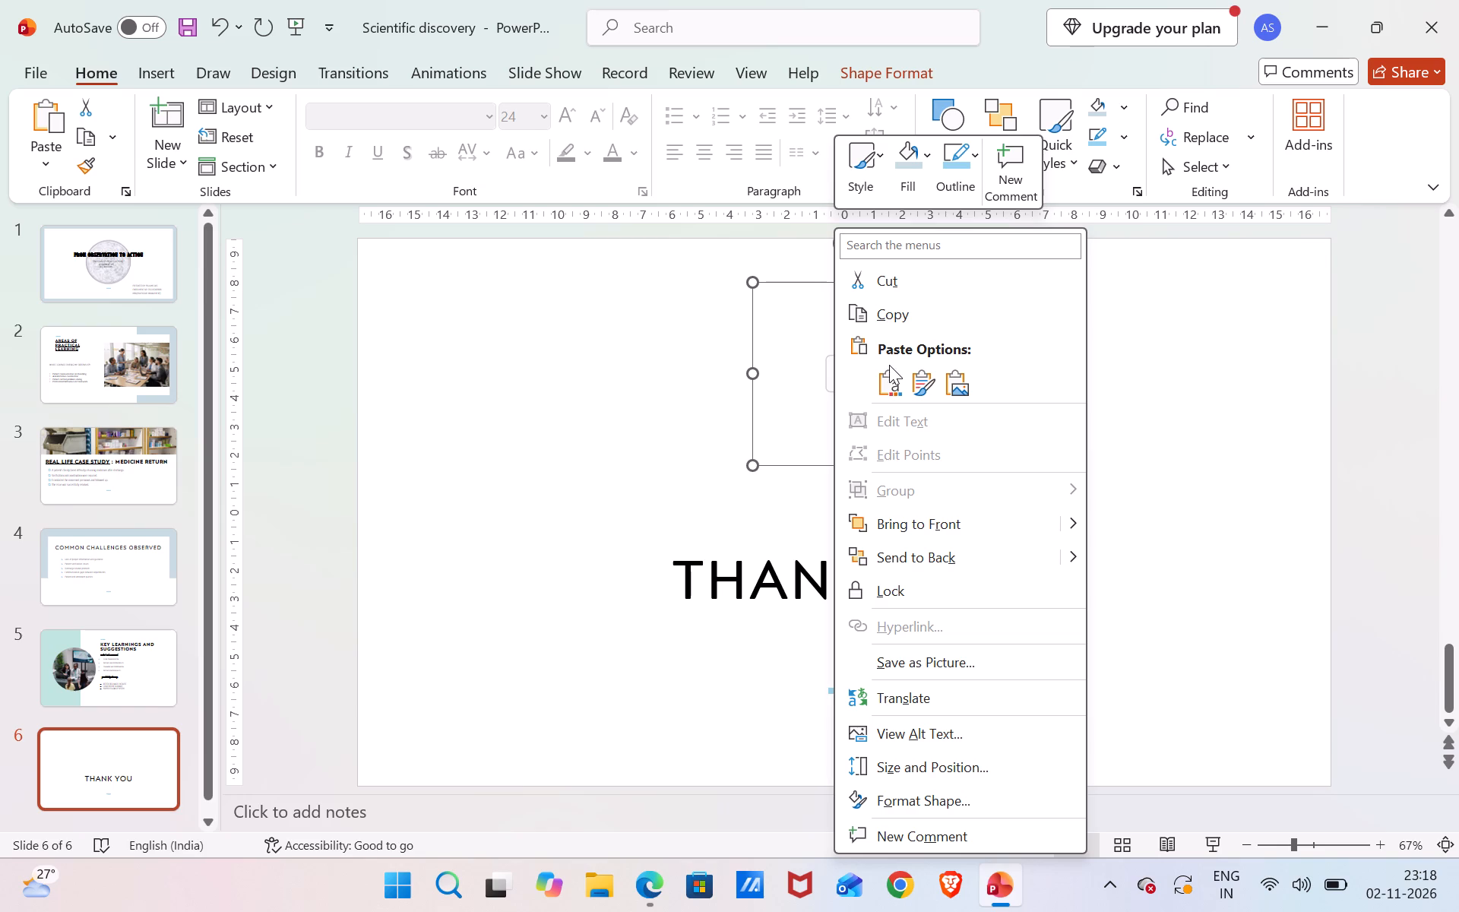
{"action": "left_click", "coordinate": [889, 372]}
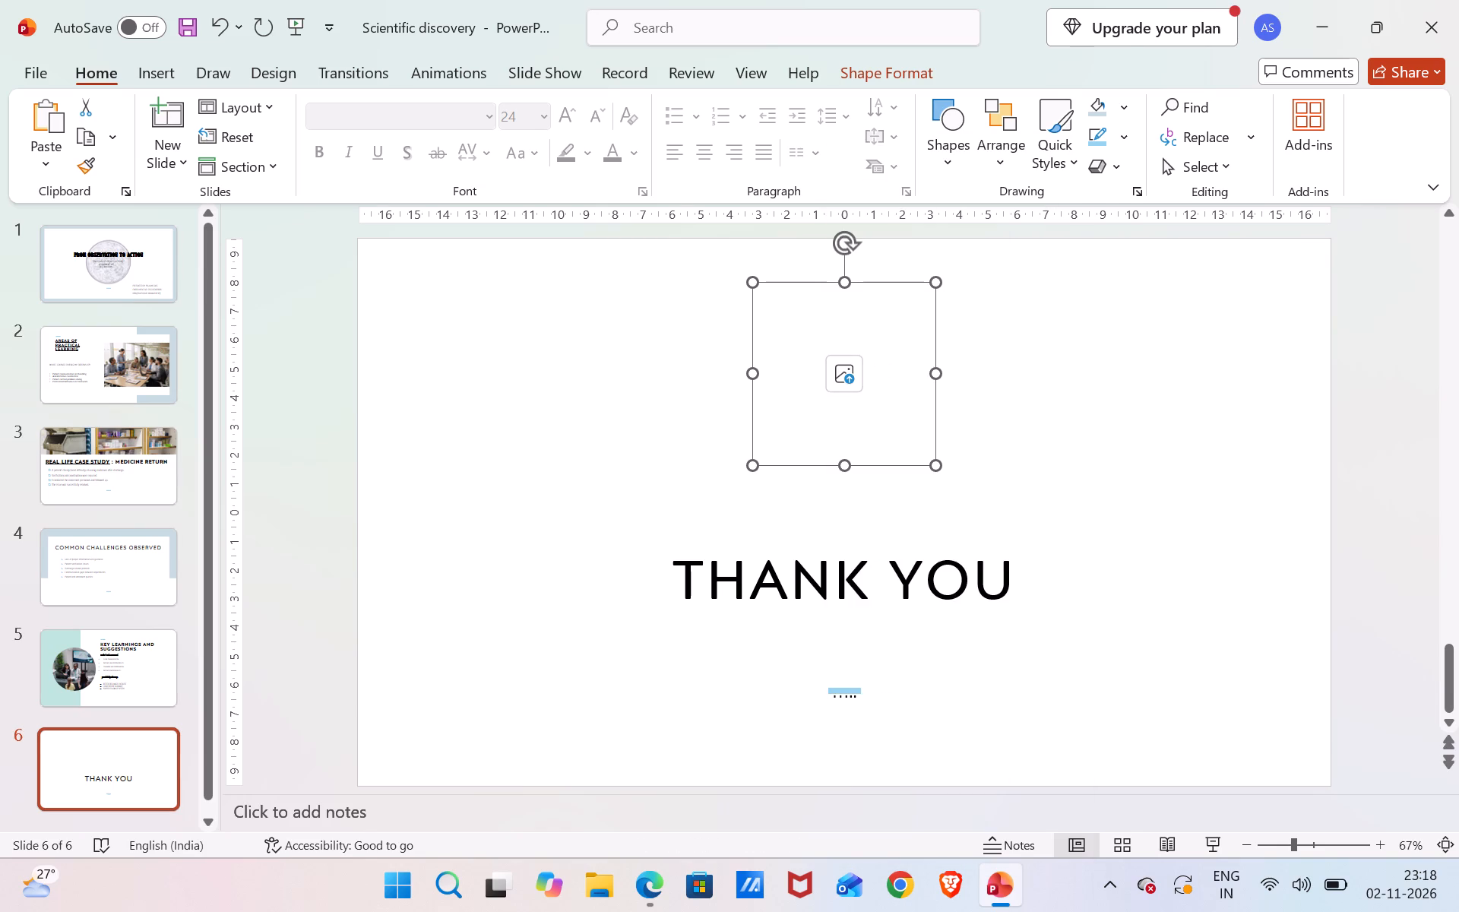
{"action": "left_click", "coordinate": [962, 418]}
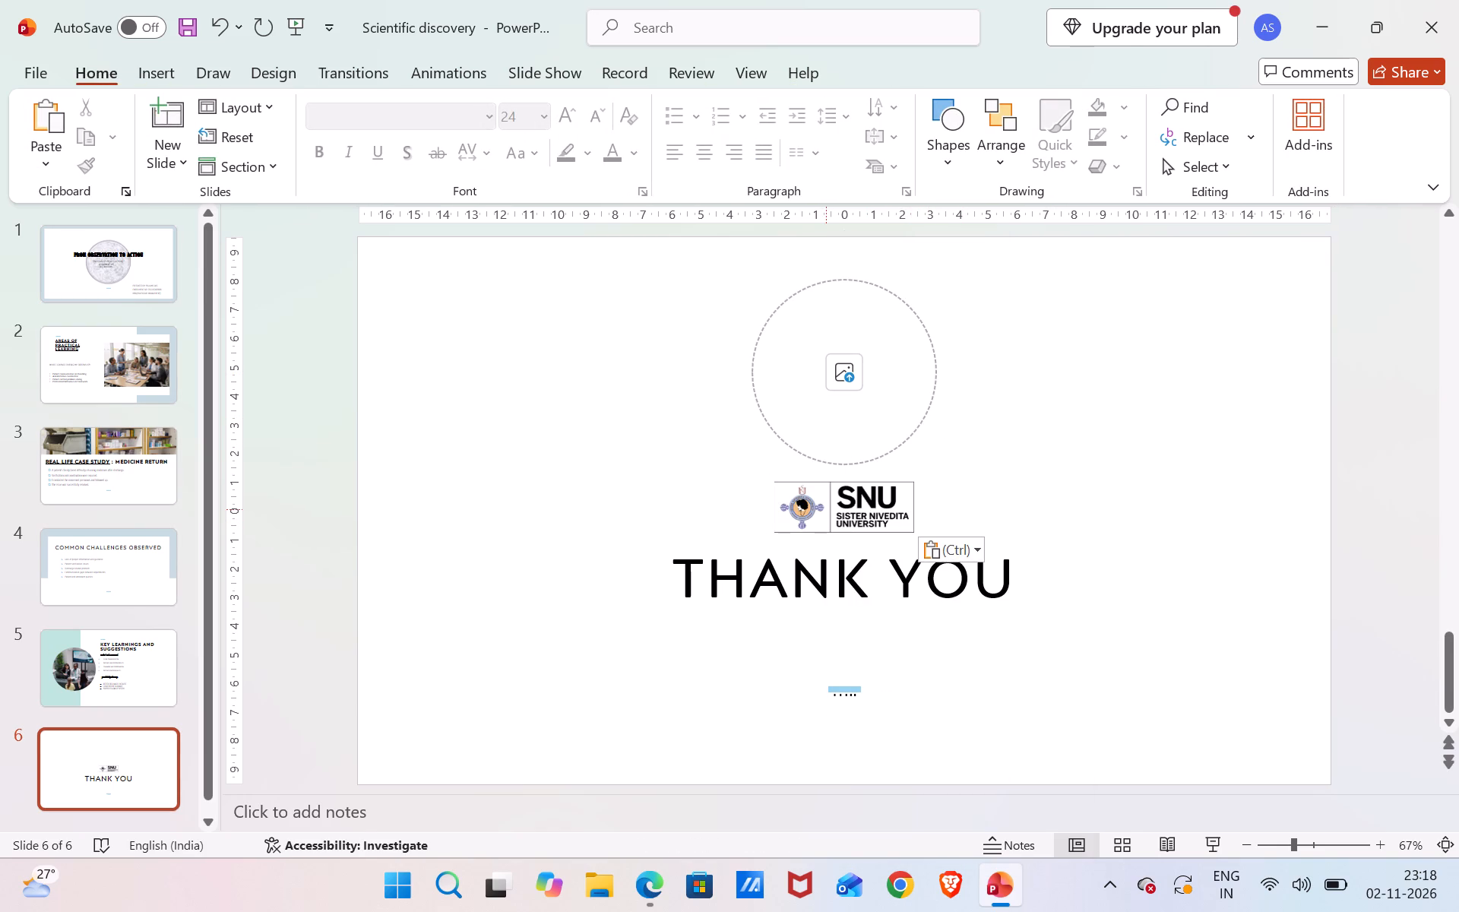
Flatten the Thank You slide's empty picture placeholder into a wide oval and move the SNU logo up inside it.
{"action": "left_click", "coordinate": [913, 384]}
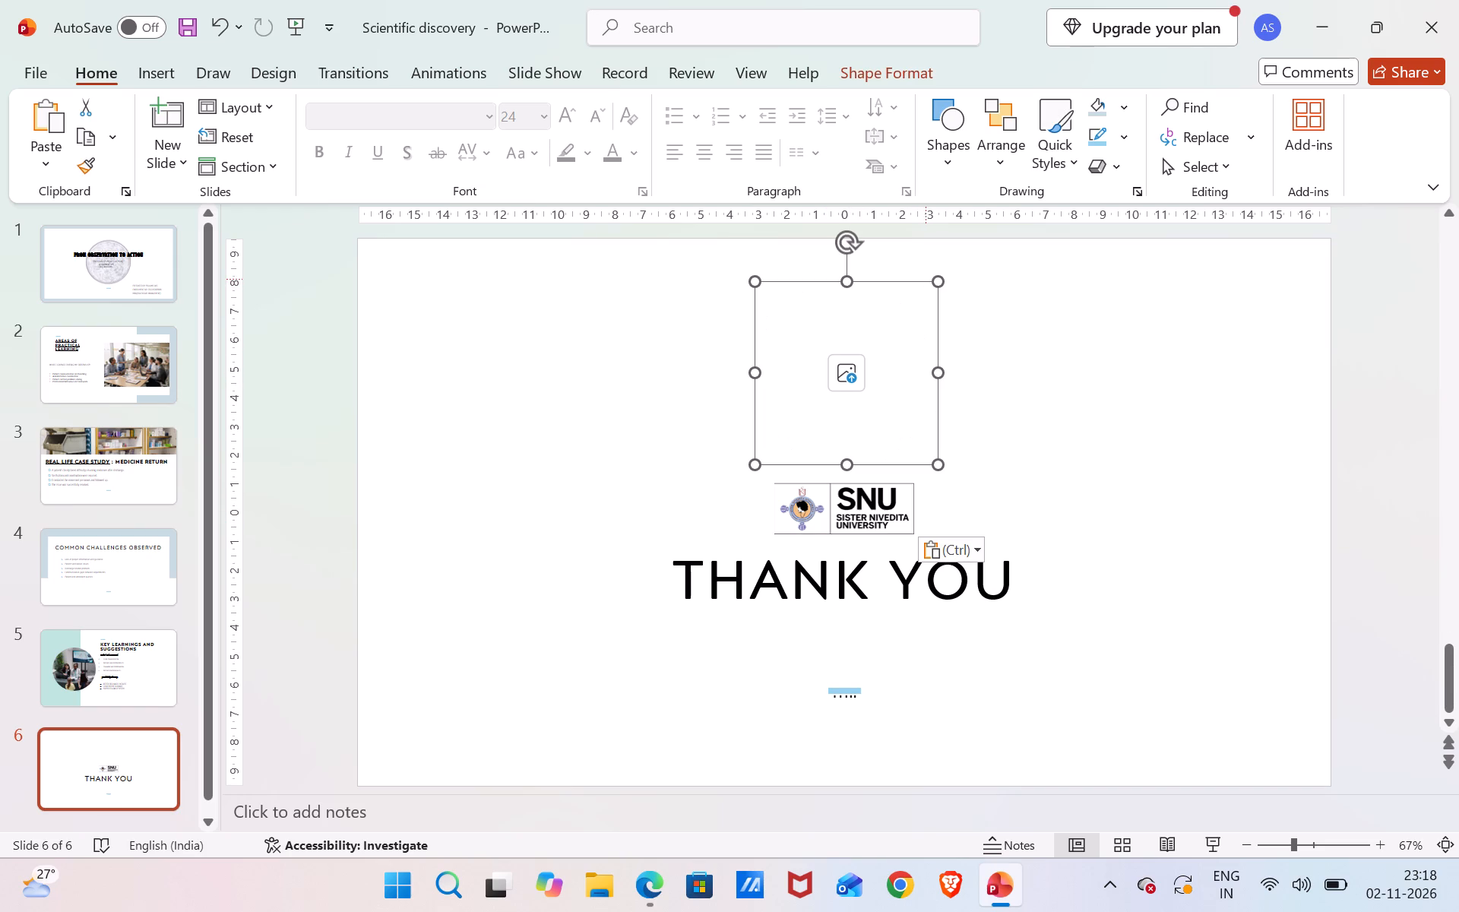
{"action": "left_click_drag", "start_coordinate": [934, 282], "coordinate": [926, 376]}
{"action": "left_click", "coordinate": [892, 513]}
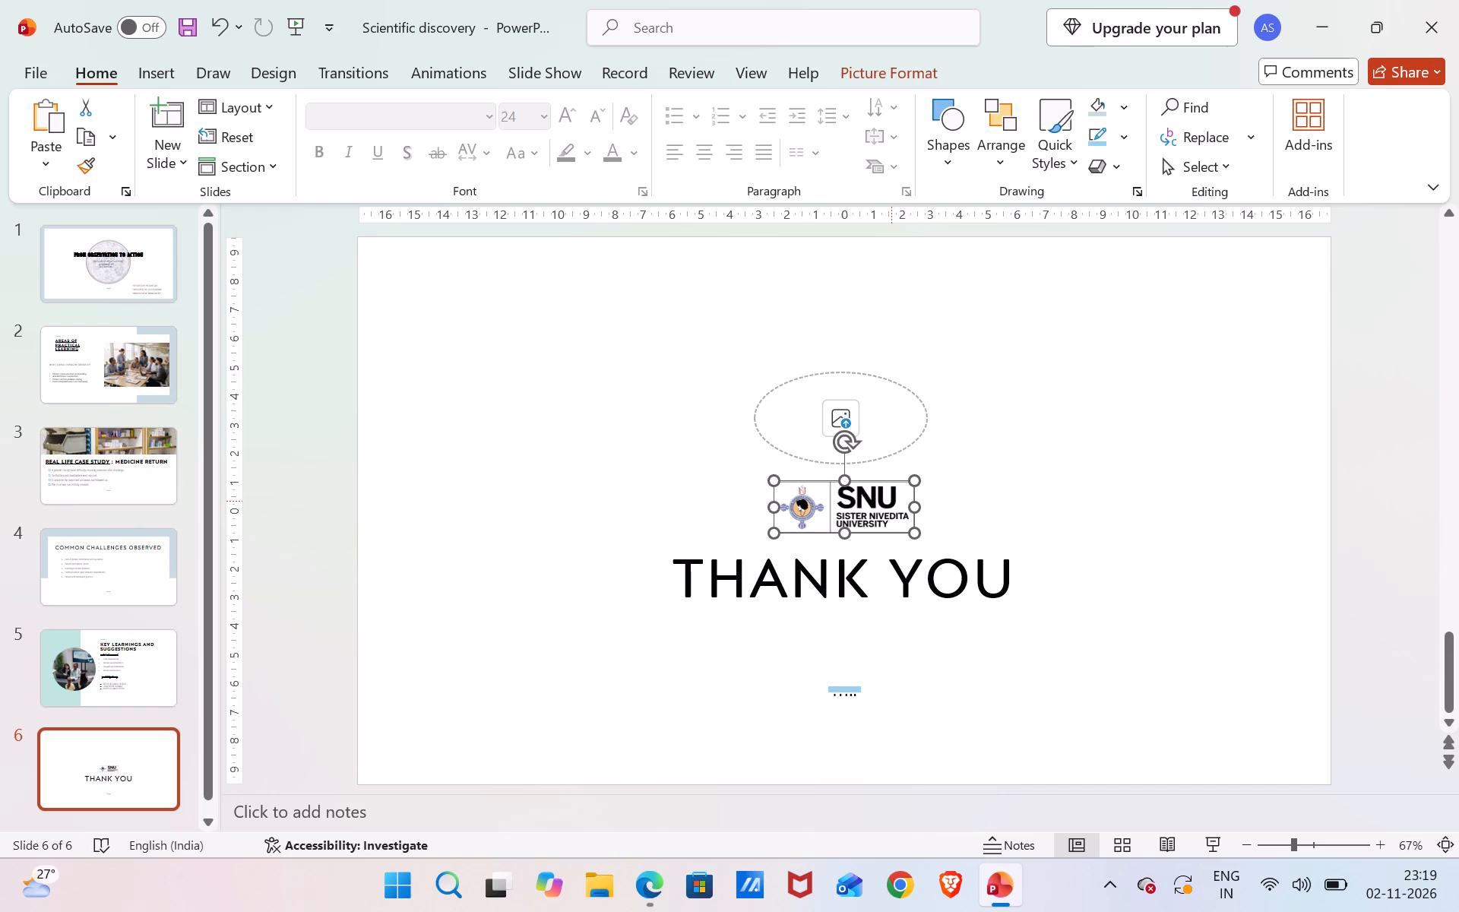
{"action": "left_click_drag", "start_coordinate": [889, 485], "coordinate": [891, 401]}
{"action": "left_click", "coordinate": [1016, 388]}
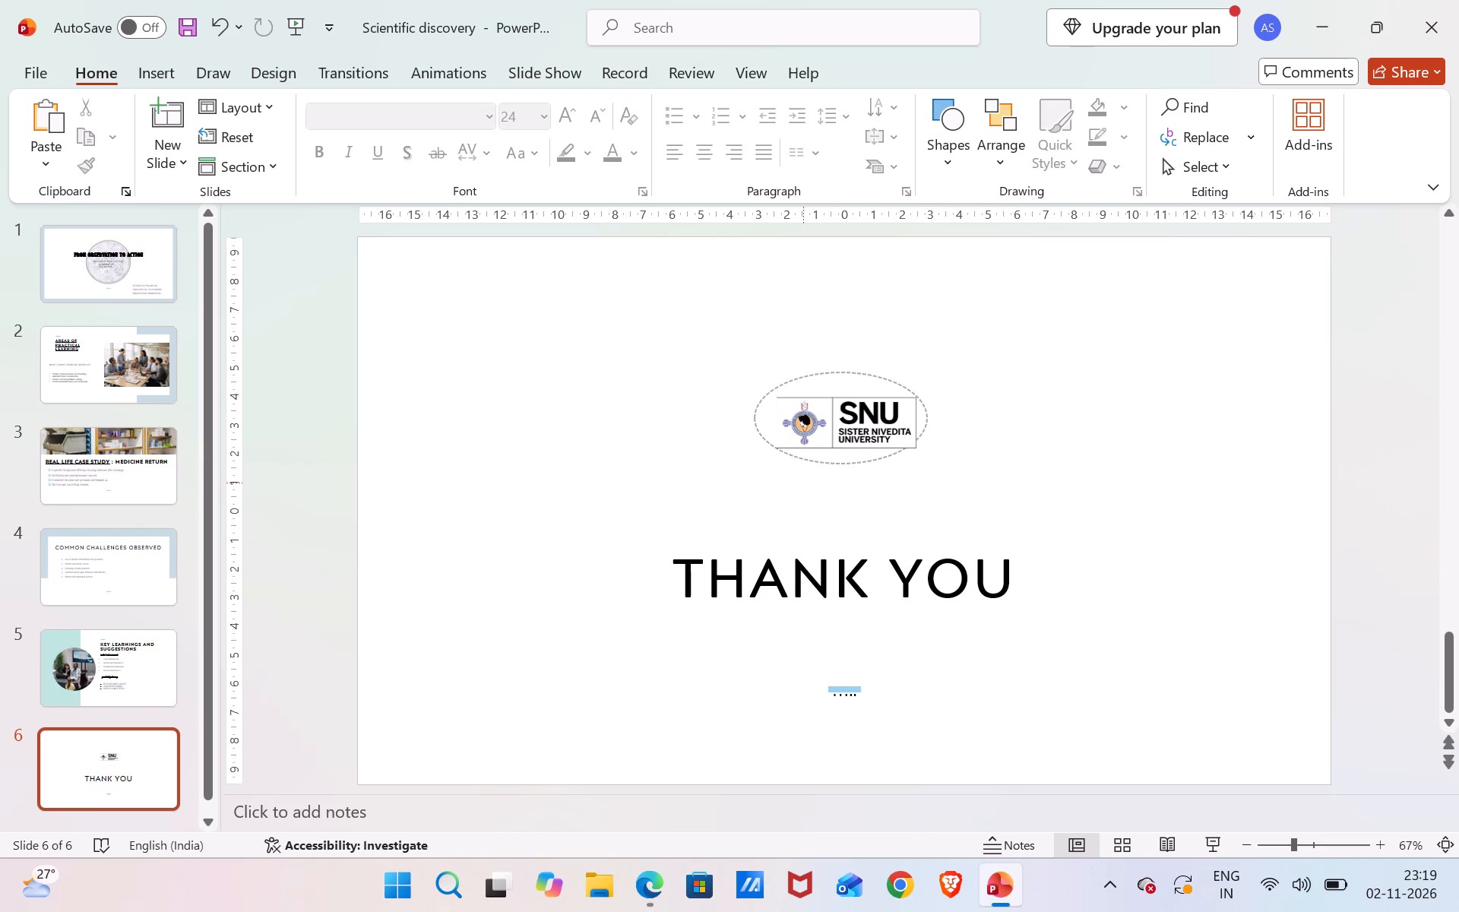
Move the empty picture placeholder above the SNU logo and shrink it to a tiny oval.
{"action": "left_click", "coordinate": [815, 413]}
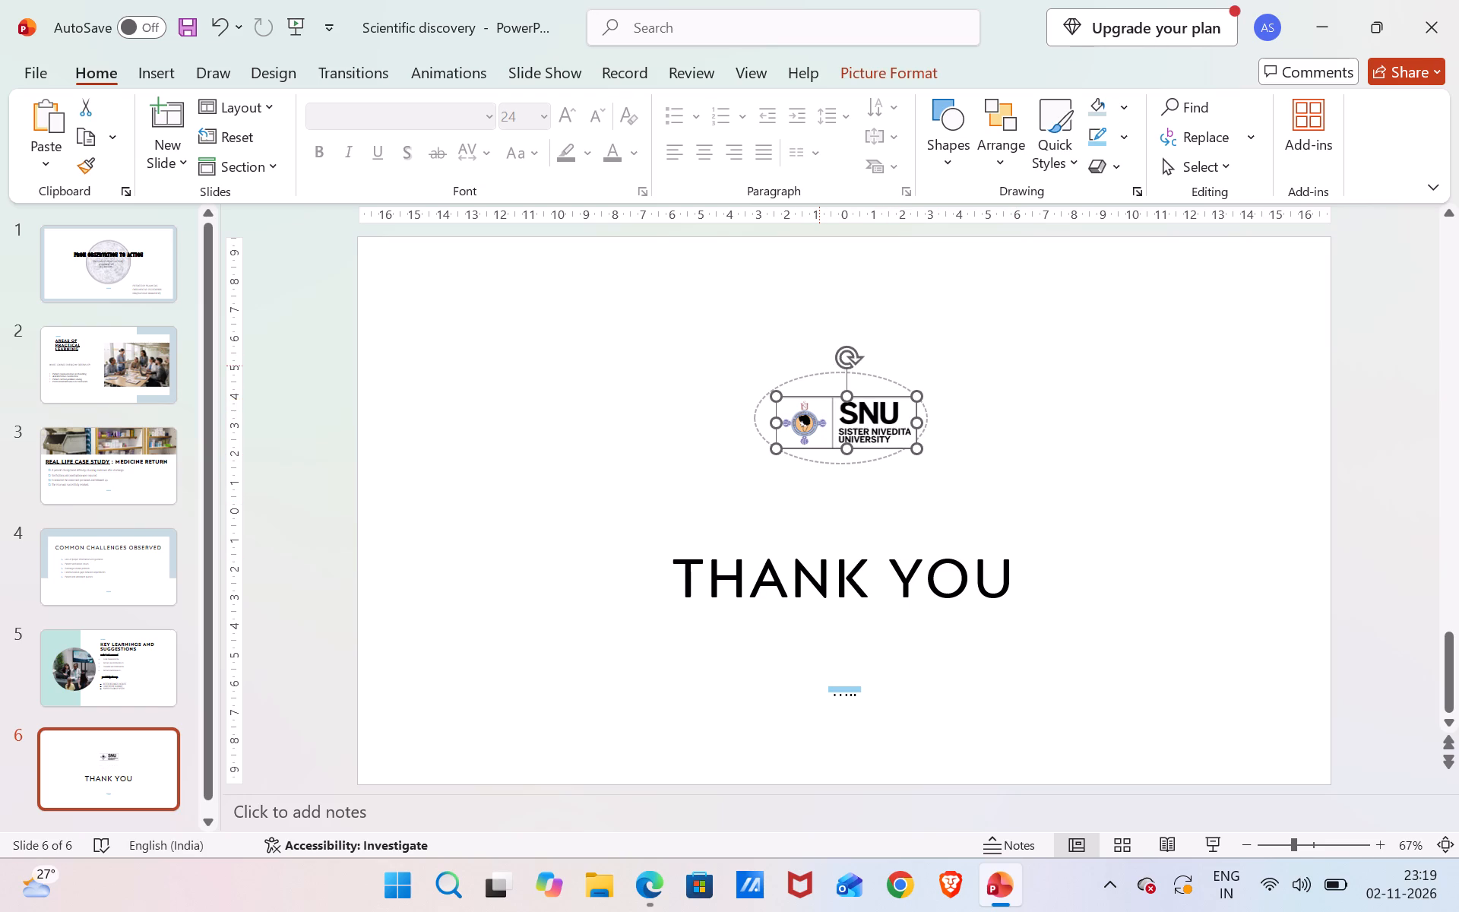
{"action": "left_click_drag", "start_coordinate": [819, 373], "coordinate": [801, 295]}
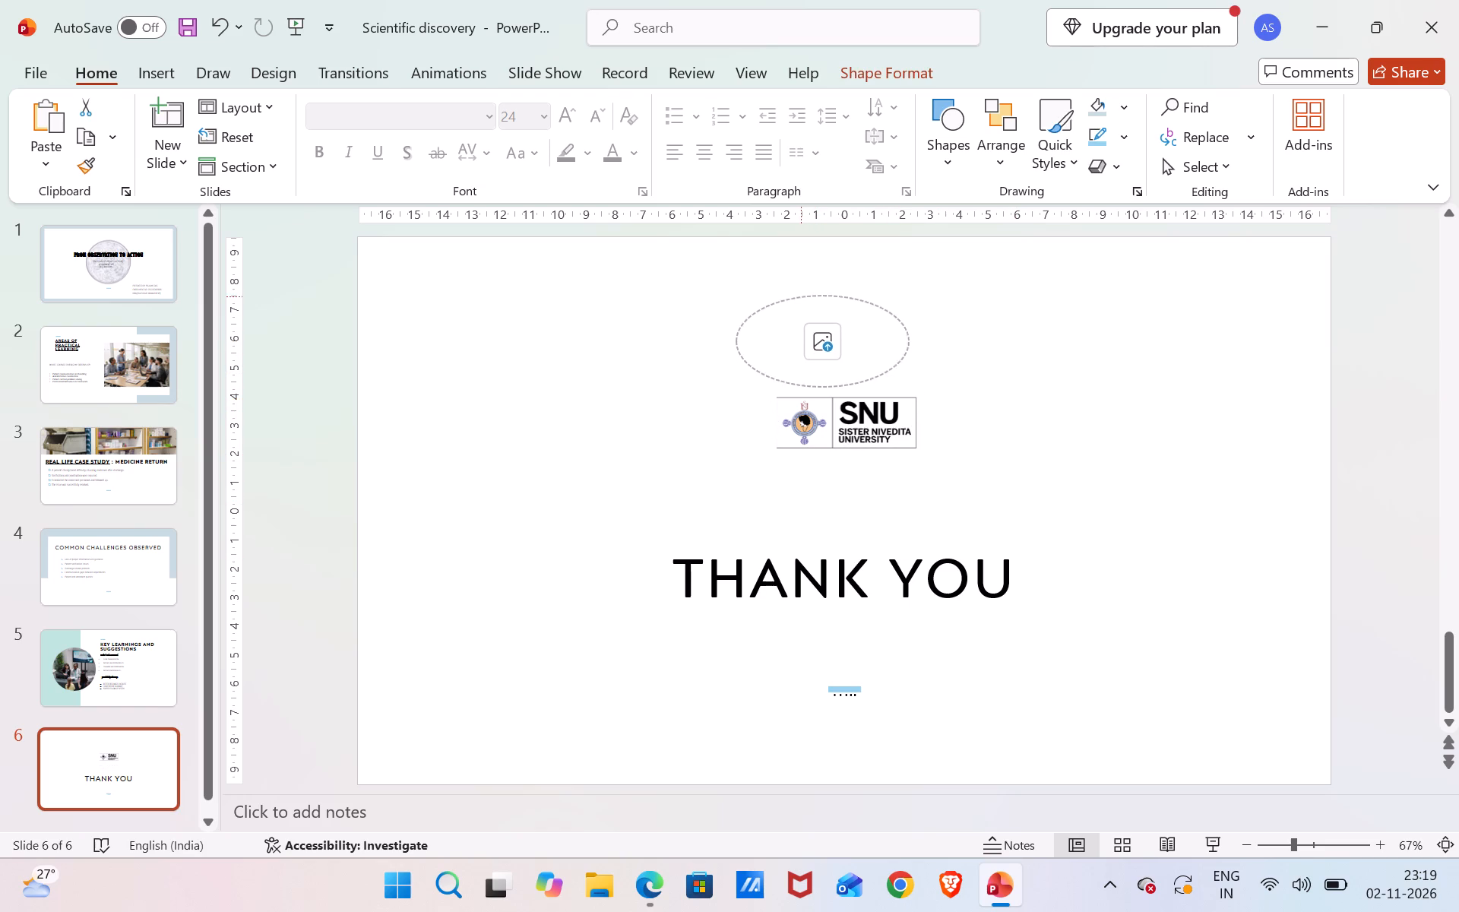
{"action": "left_click_drag", "start_coordinate": [801, 295], "coordinate": [800, 288]}
{"action": "left_click_drag", "start_coordinate": [736, 286], "coordinate": [759, 319]}
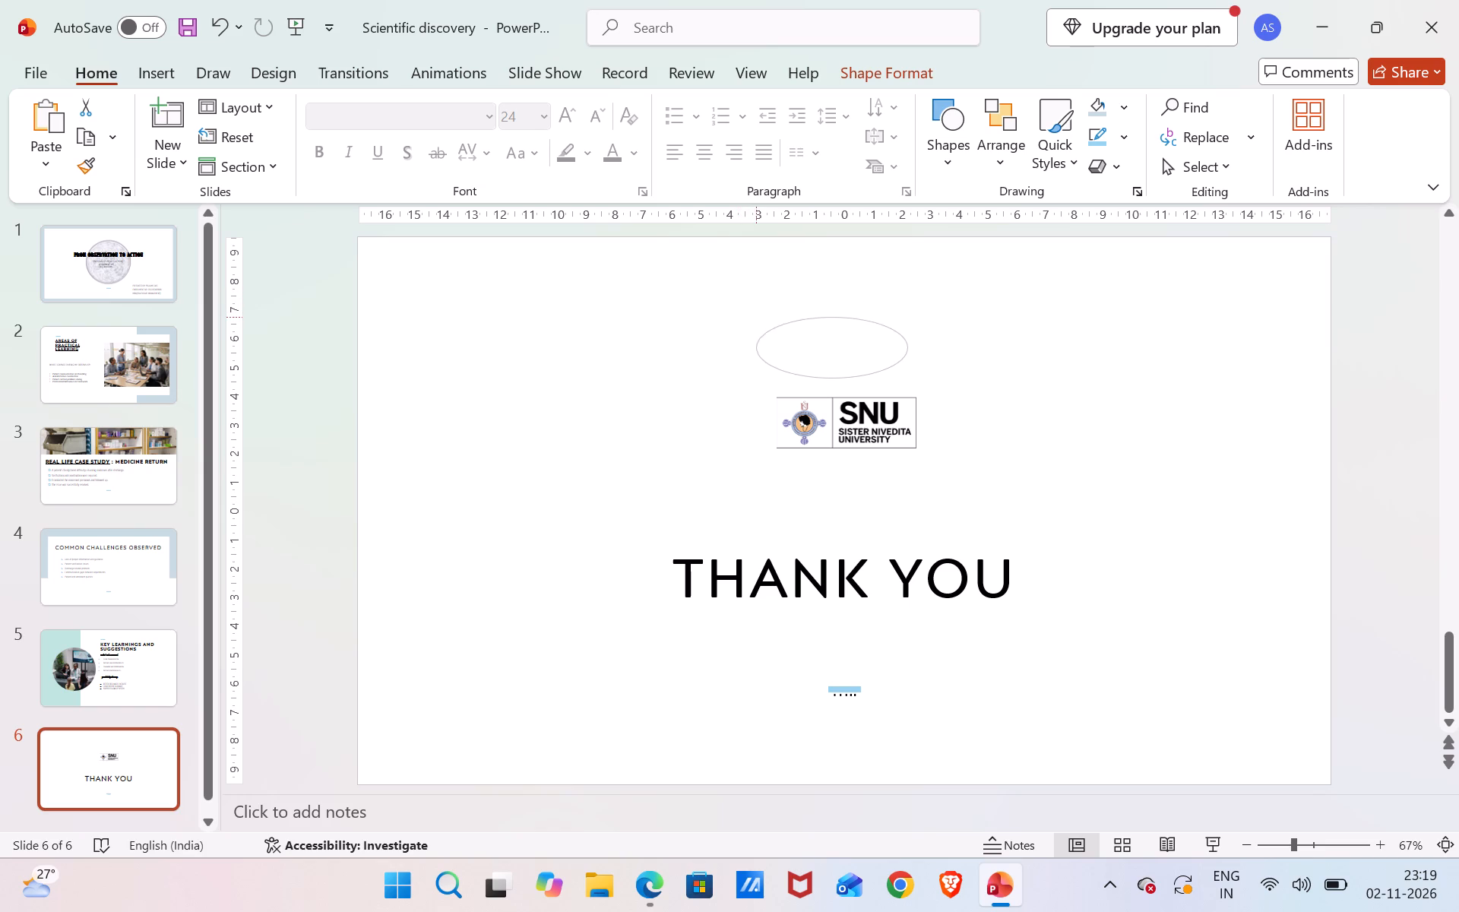
{"action": "left_click_drag", "start_coordinate": [759, 319], "coordinate": [862, 357]}
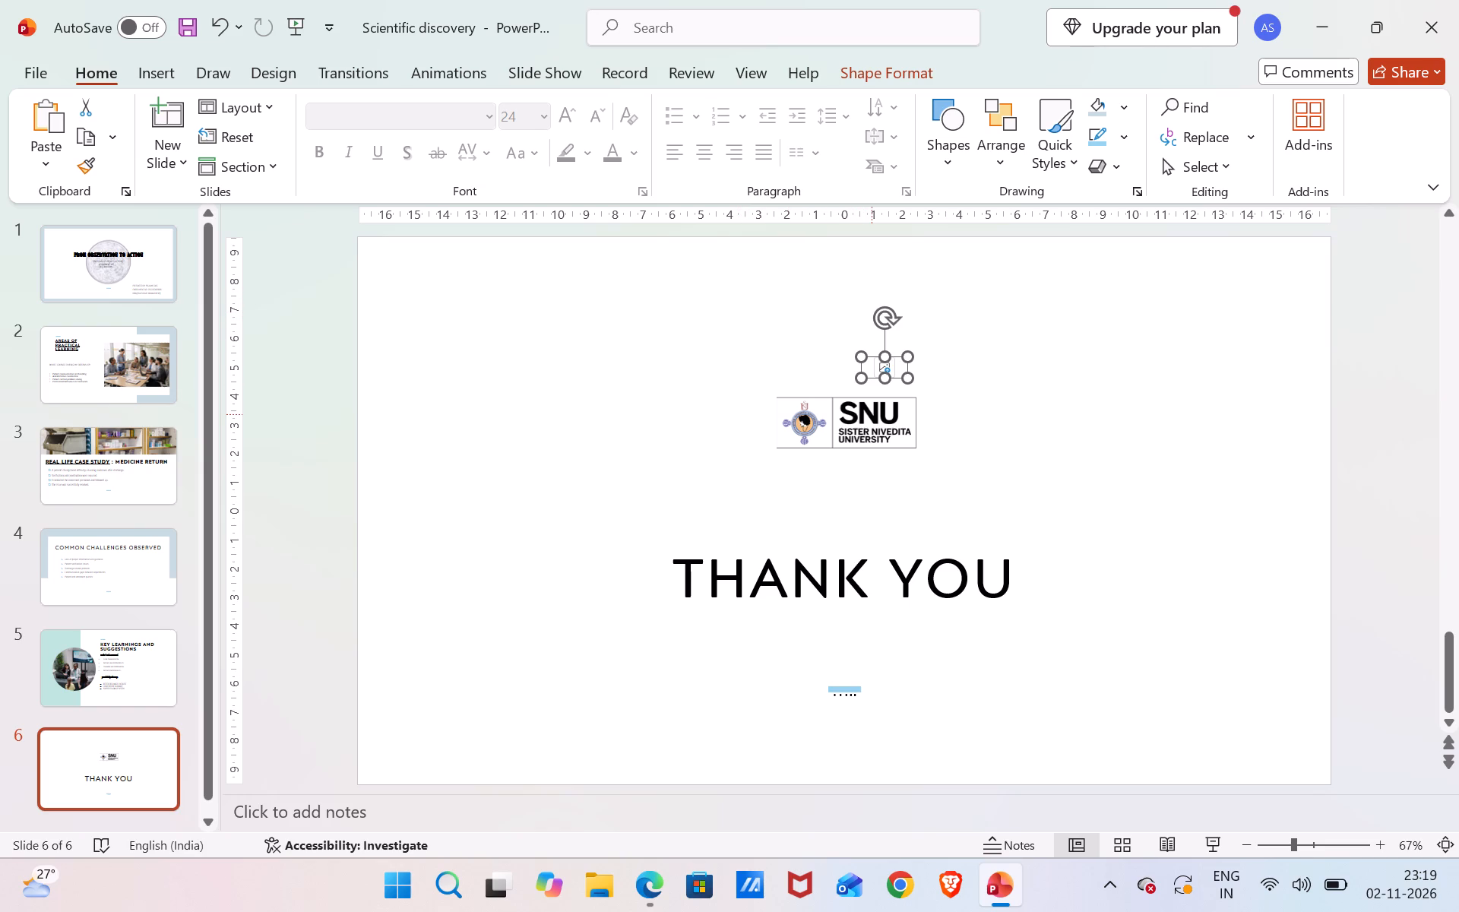
Move the SNU logo up so that it covers the shrunken picture placeholder.
{"action": "left_click", "coordinate": [872, 414]}
{"action": "left_click_drag", "start_coordinate": [872, 414], "coordinate": [872, 369]}
Move the THANK YOU title box up to sit directly beneath the SNU logo.
{"action": "left_click", "coordinate": [876, 577]}
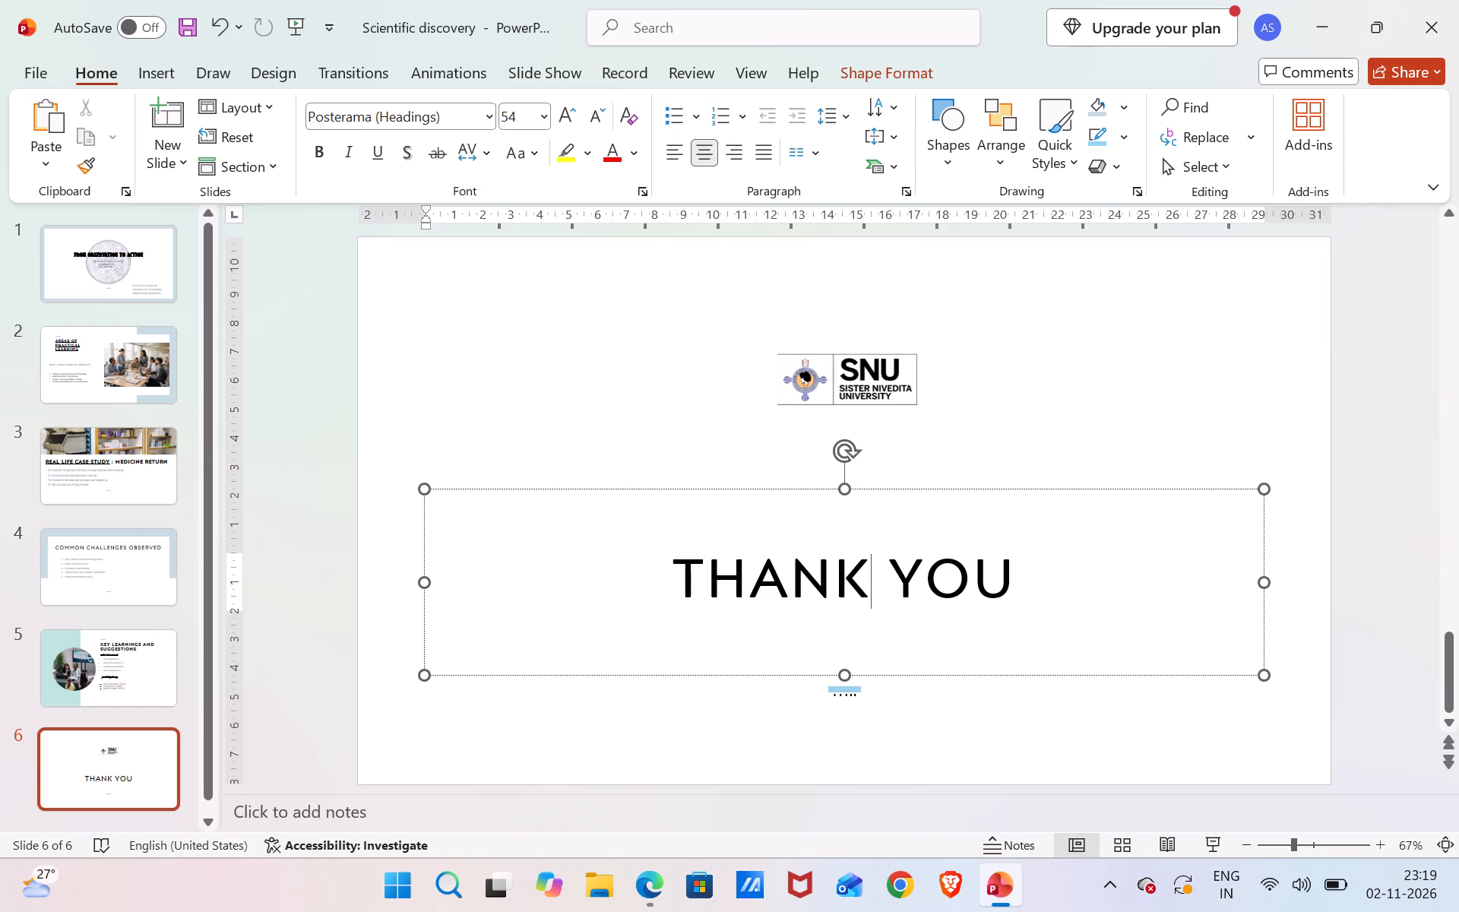
{"action": "left_click_drag", "start_coordinate": [903, 483], "coordinate": [905, 399]}
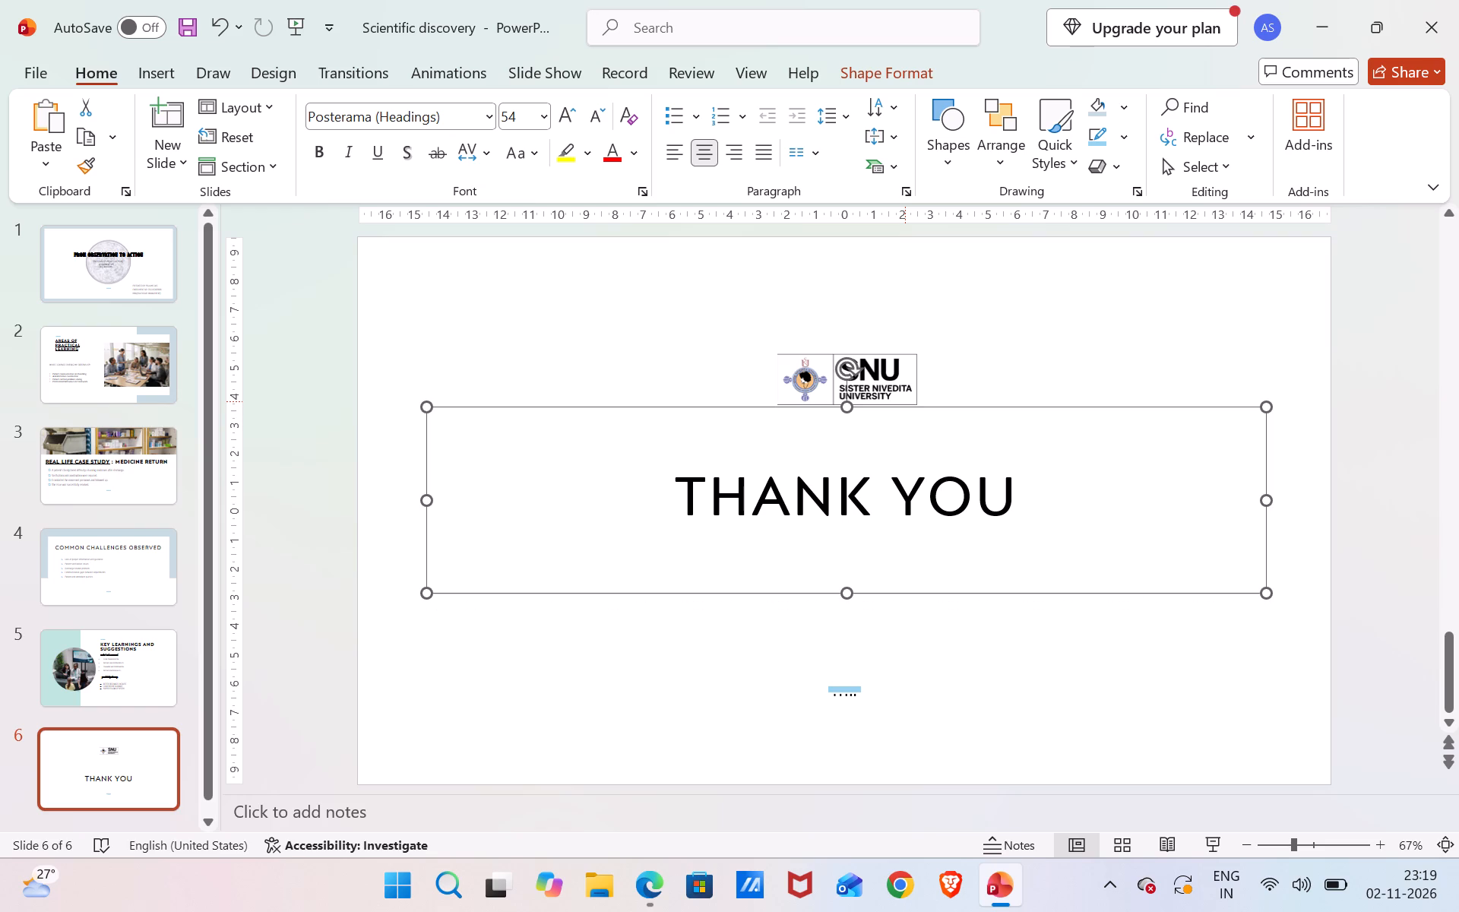
Recolour the THANK YOU title text to a dark blue-grey theme colour and make it bold.
{"action": "left_click_drag", "start_coordinate": [696, 486], "coordinate": [878, 473]}
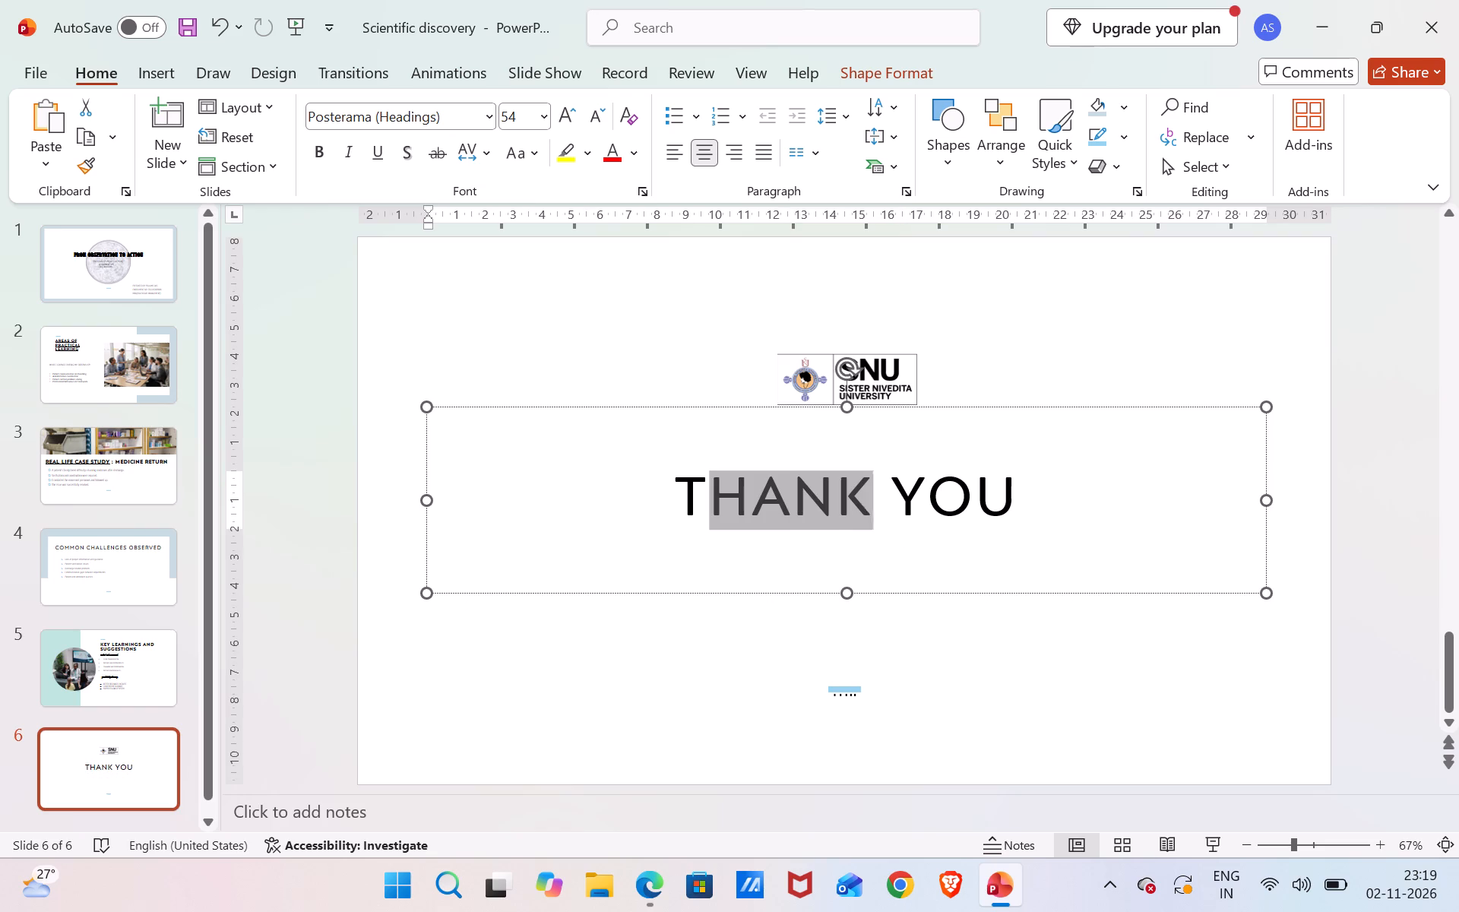
{"action": "left_click_drag", "start_coordinate": [878, 473], "coordinate": [1035, 458]}
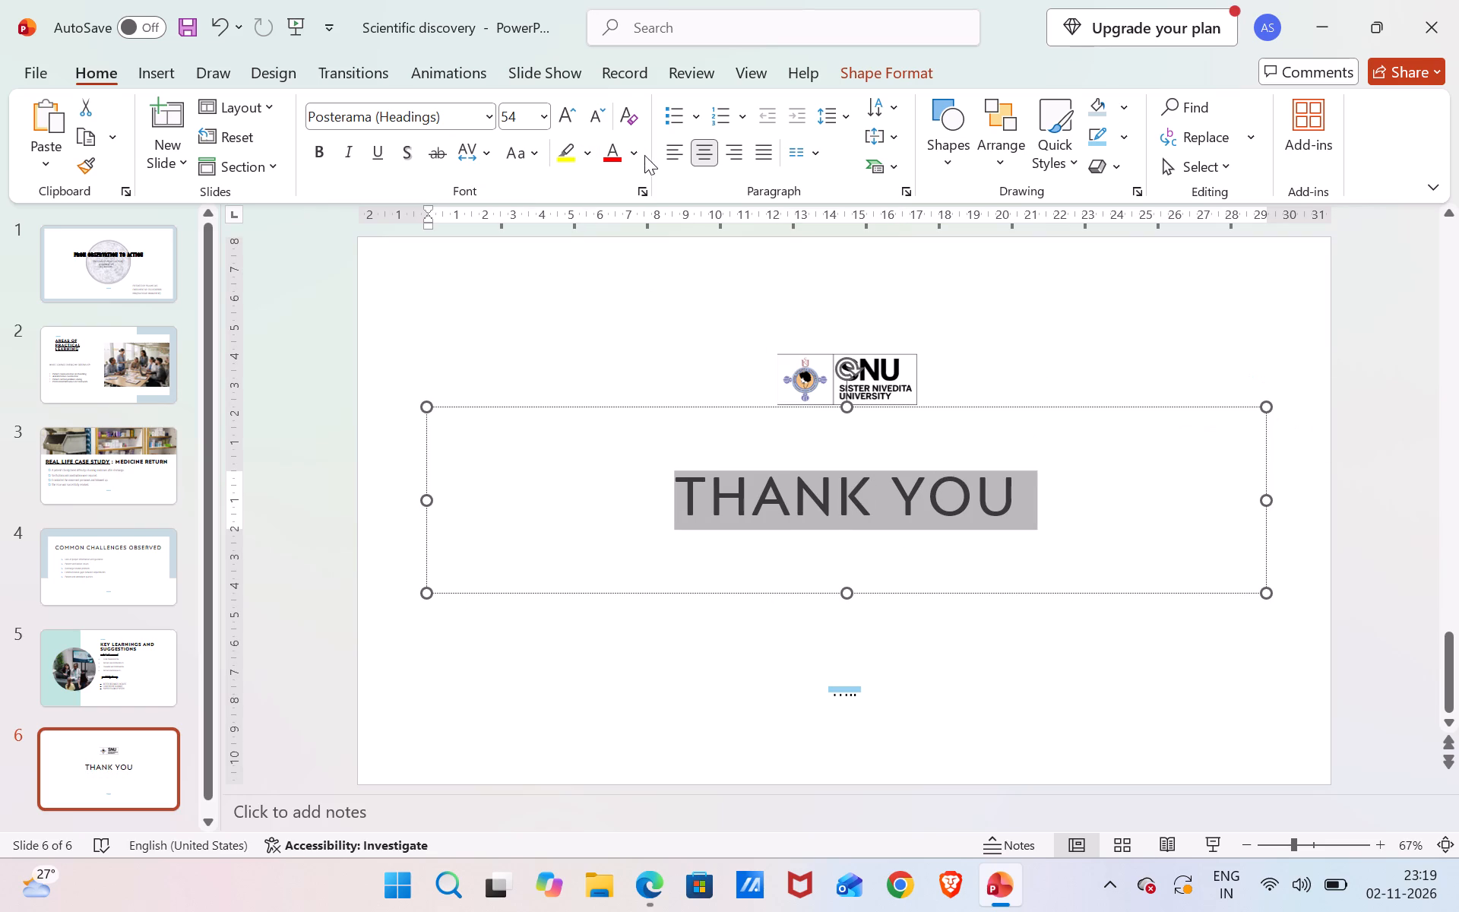
{"action": "left_click", "coordinate": [638, 156]}
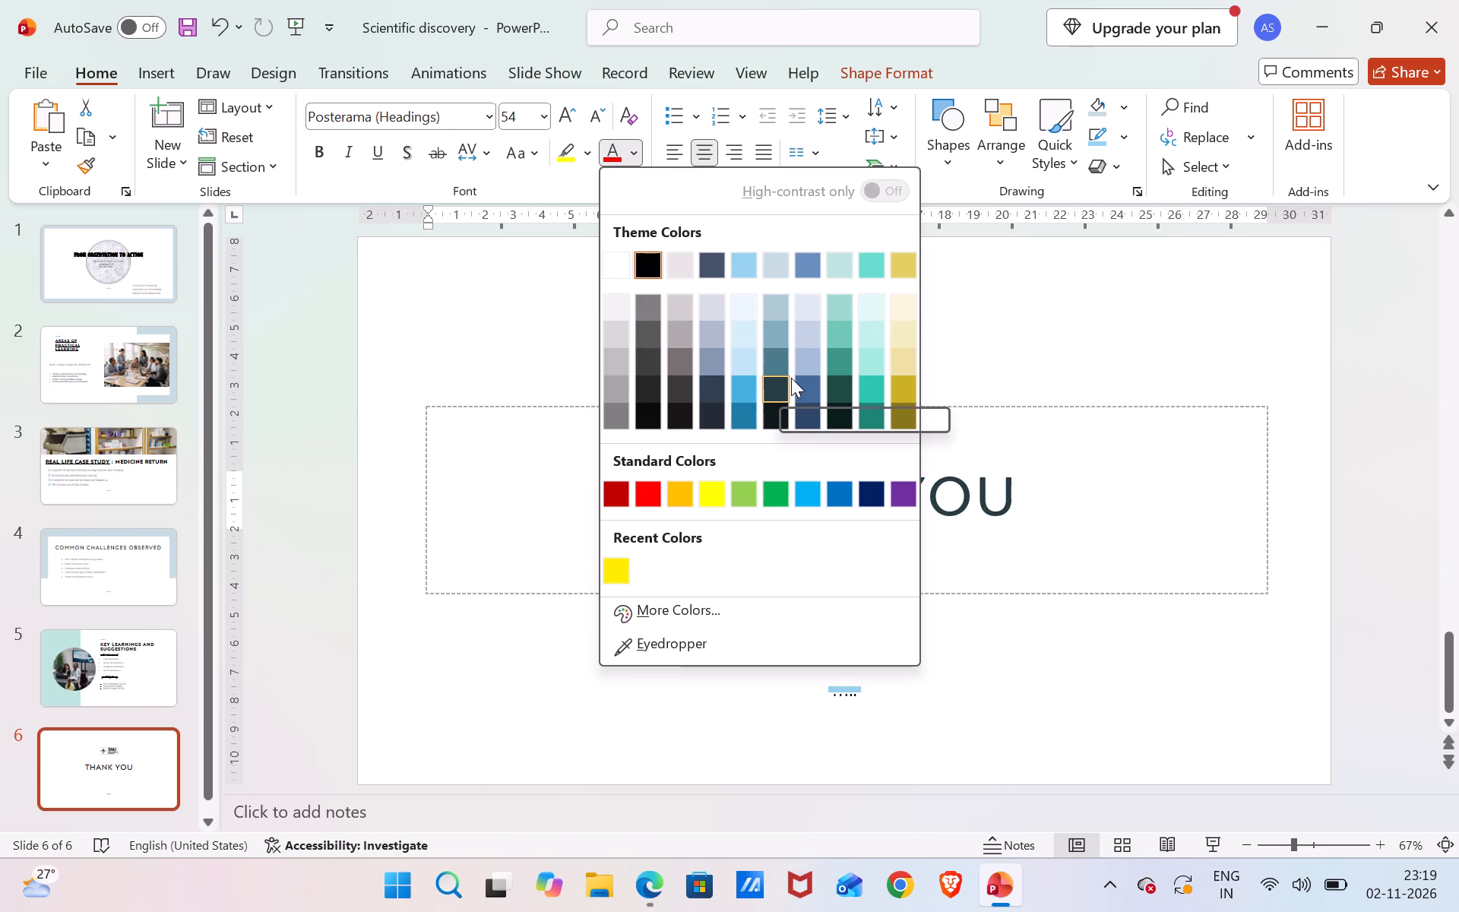
{"action": "left_click", "coordinate": [739, 410]}
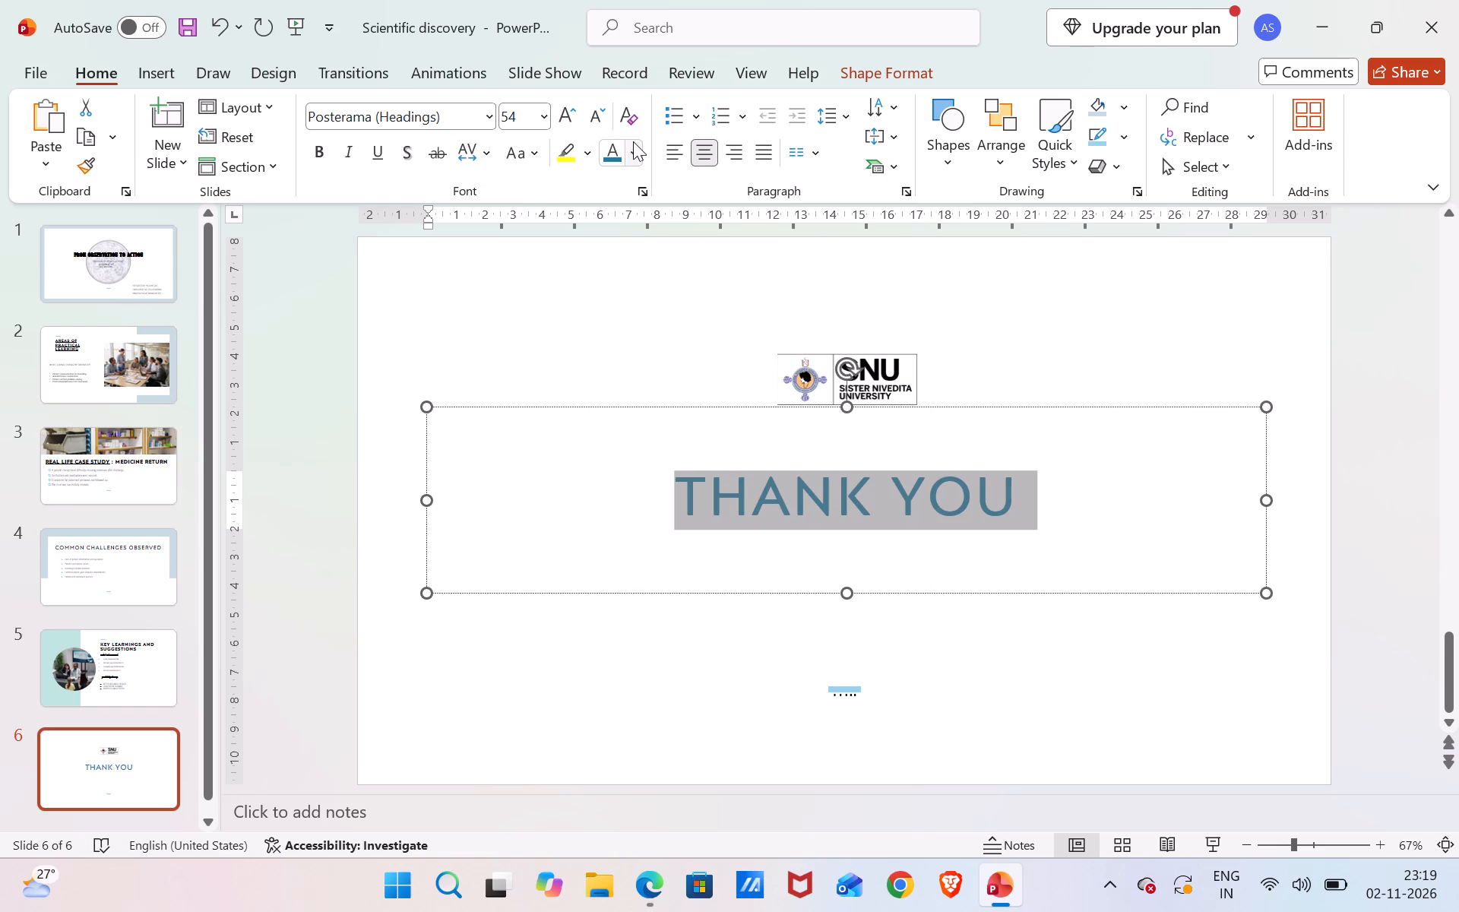
{"action": "left_click", "coordinate": [635, 147]}
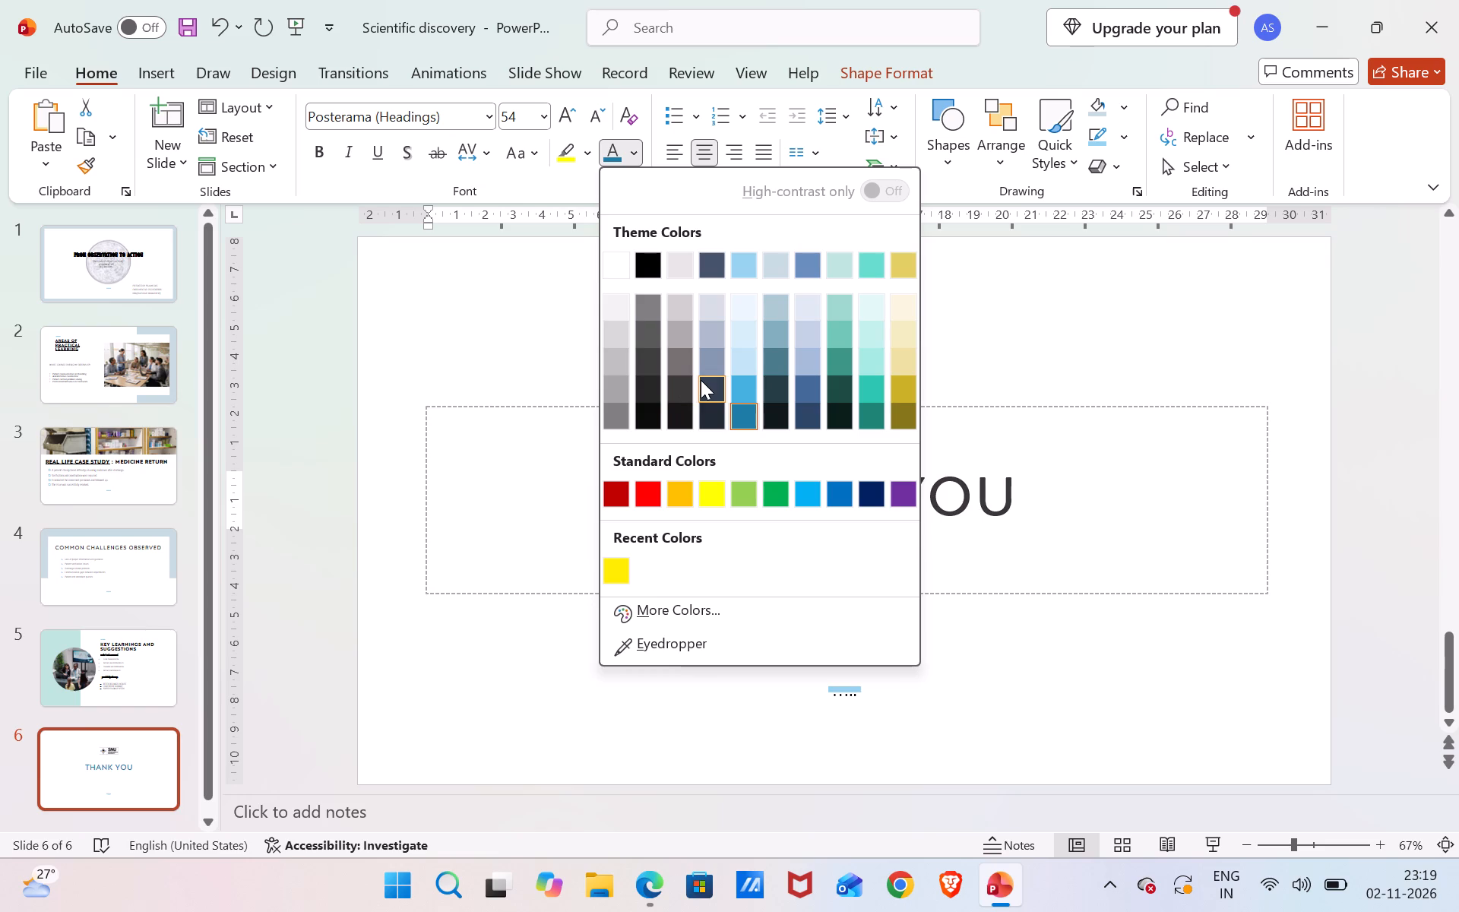
{"action": "left_click", "coordinate": [701, 380]}
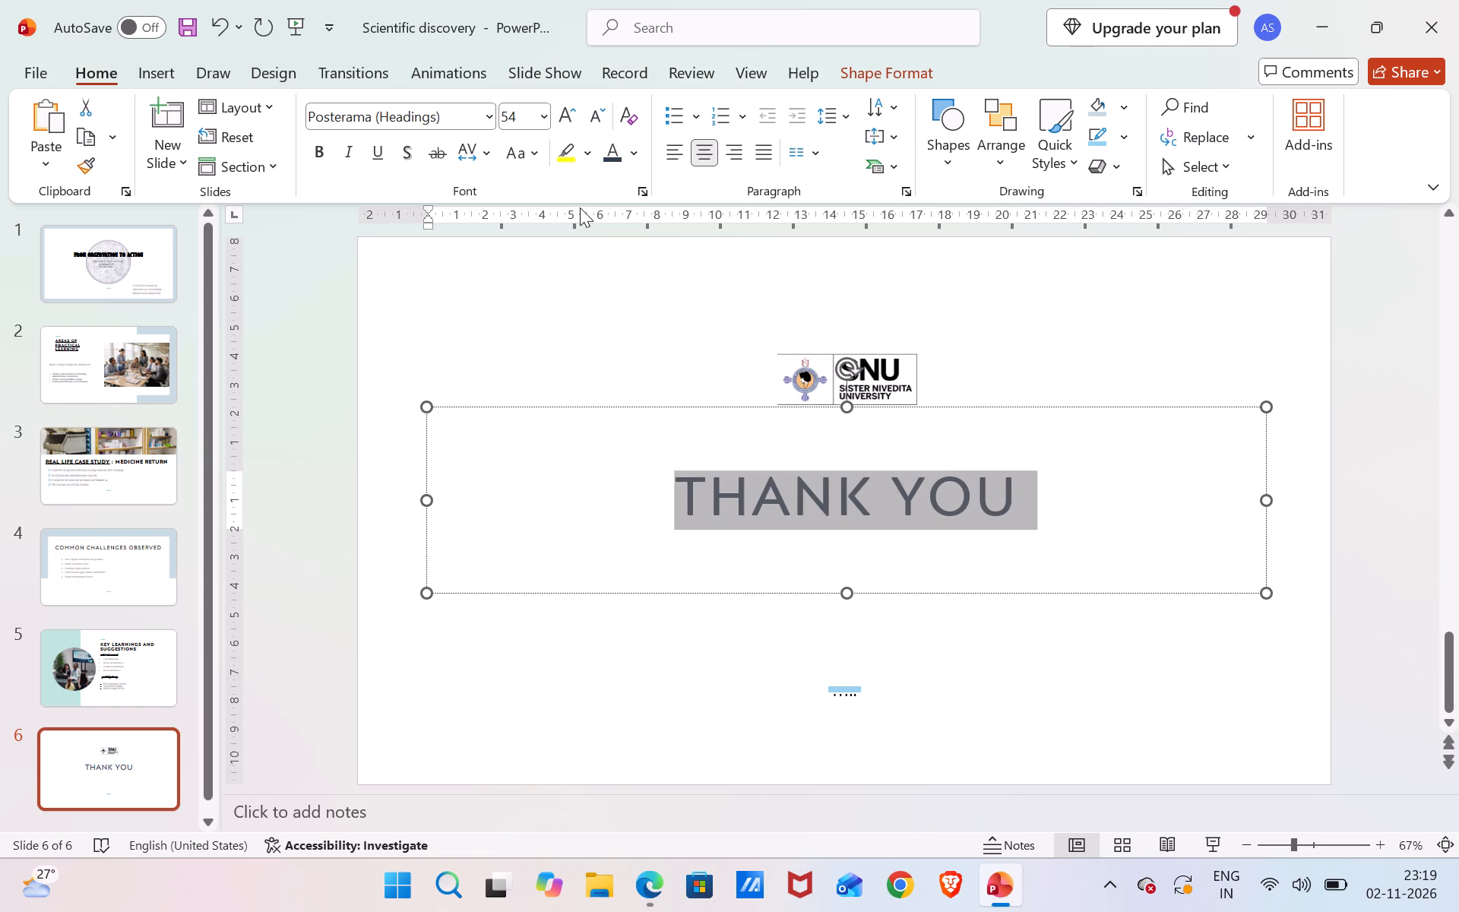
{"action": "left_click", "coordinate": [312, 144]}
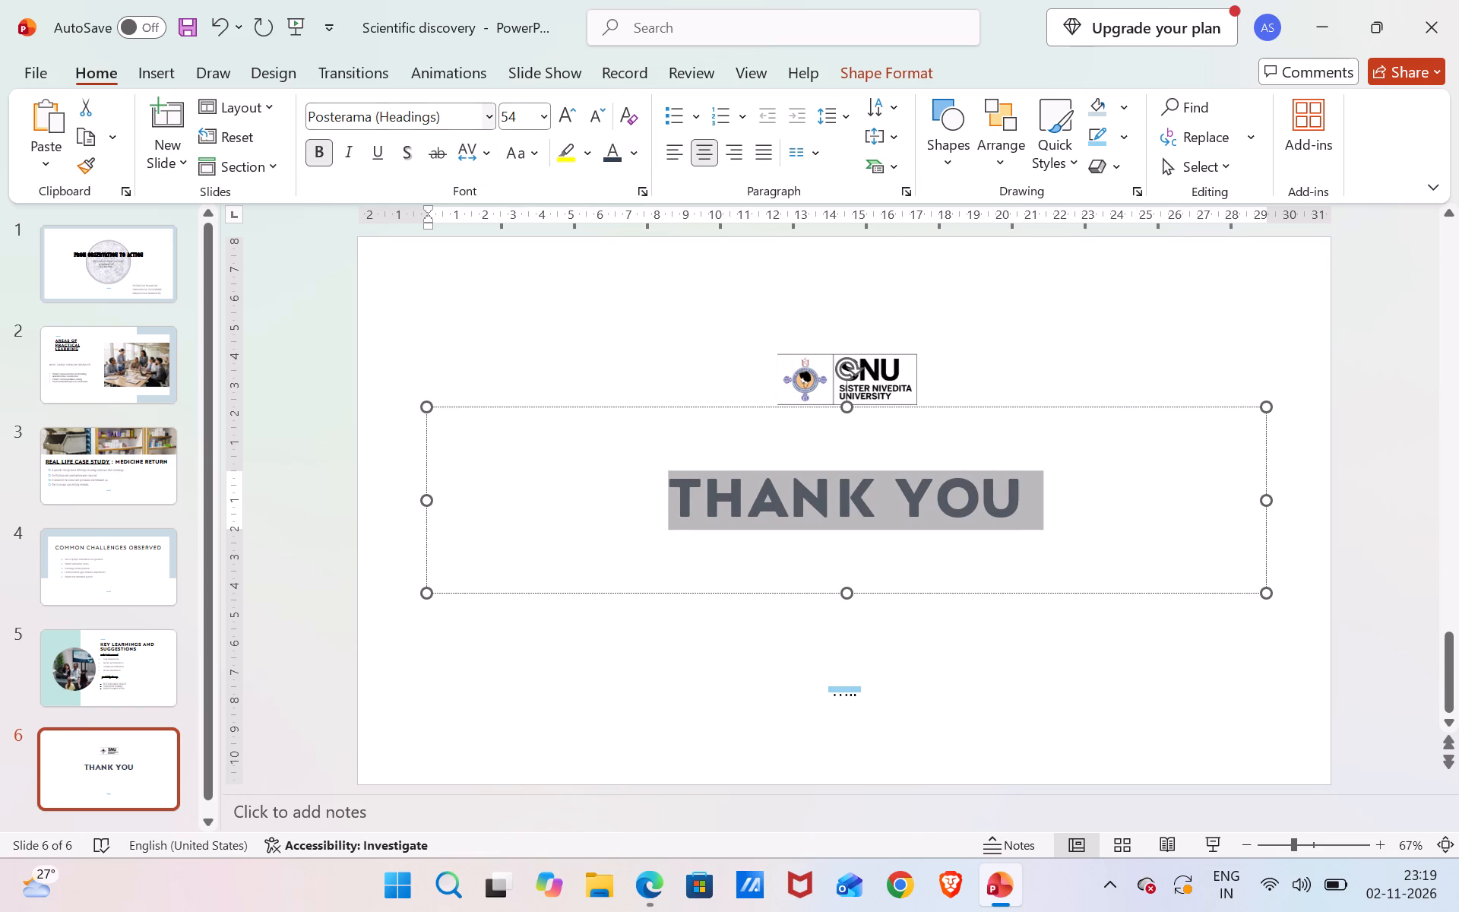
Change the THANK YOU title's font to Eras Bold ITC.
{"action": "left_click", "coordinate": [491, 113]}
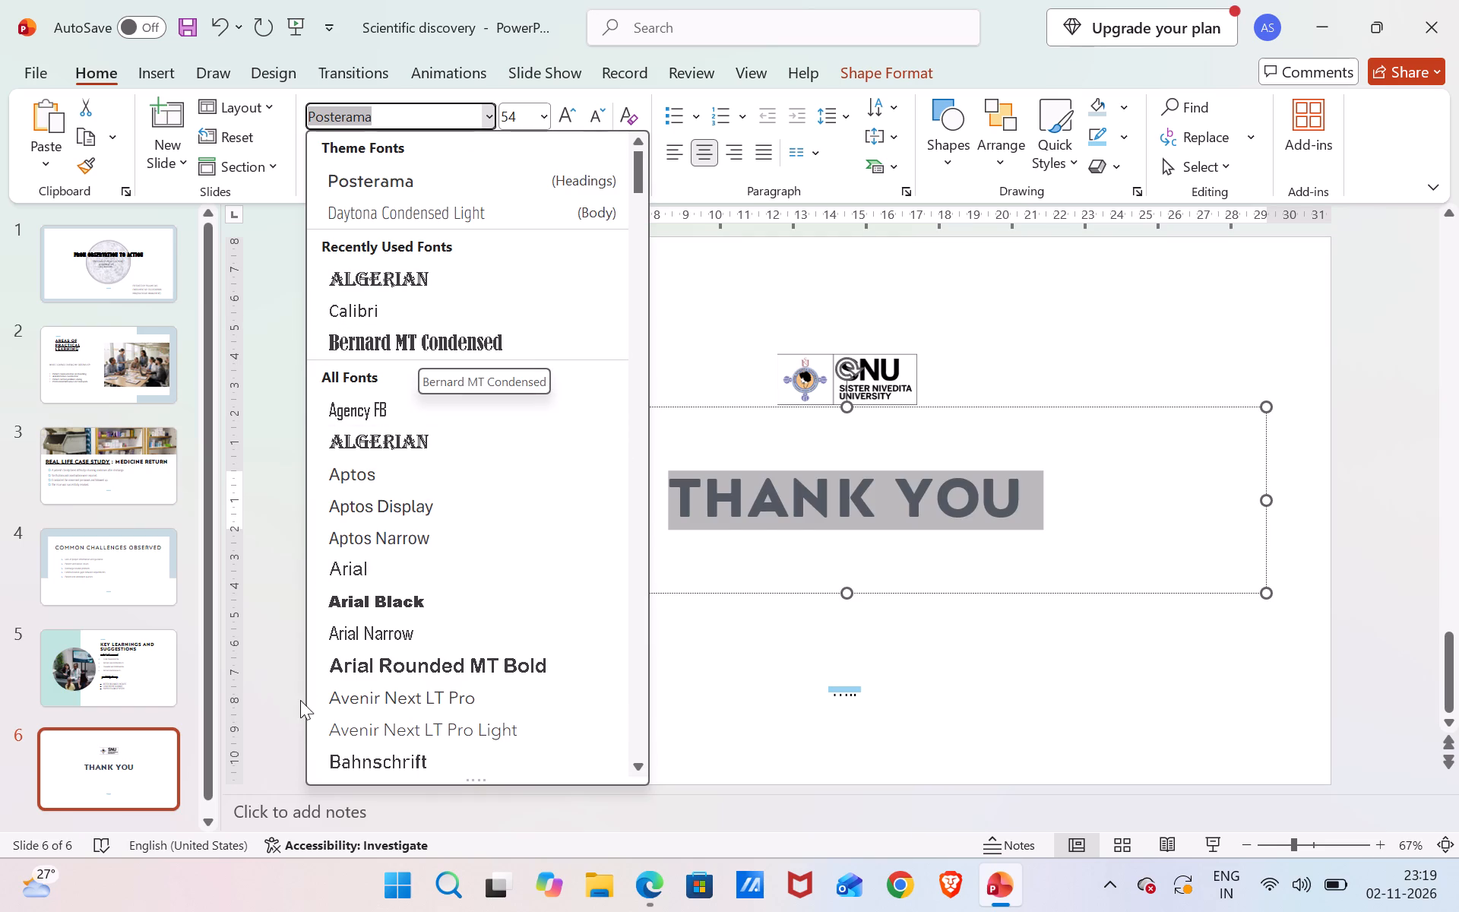
{"action": "scroll", "coordinate": [375, 533], "scroll_direction": "down", "scroll_amount": 10}
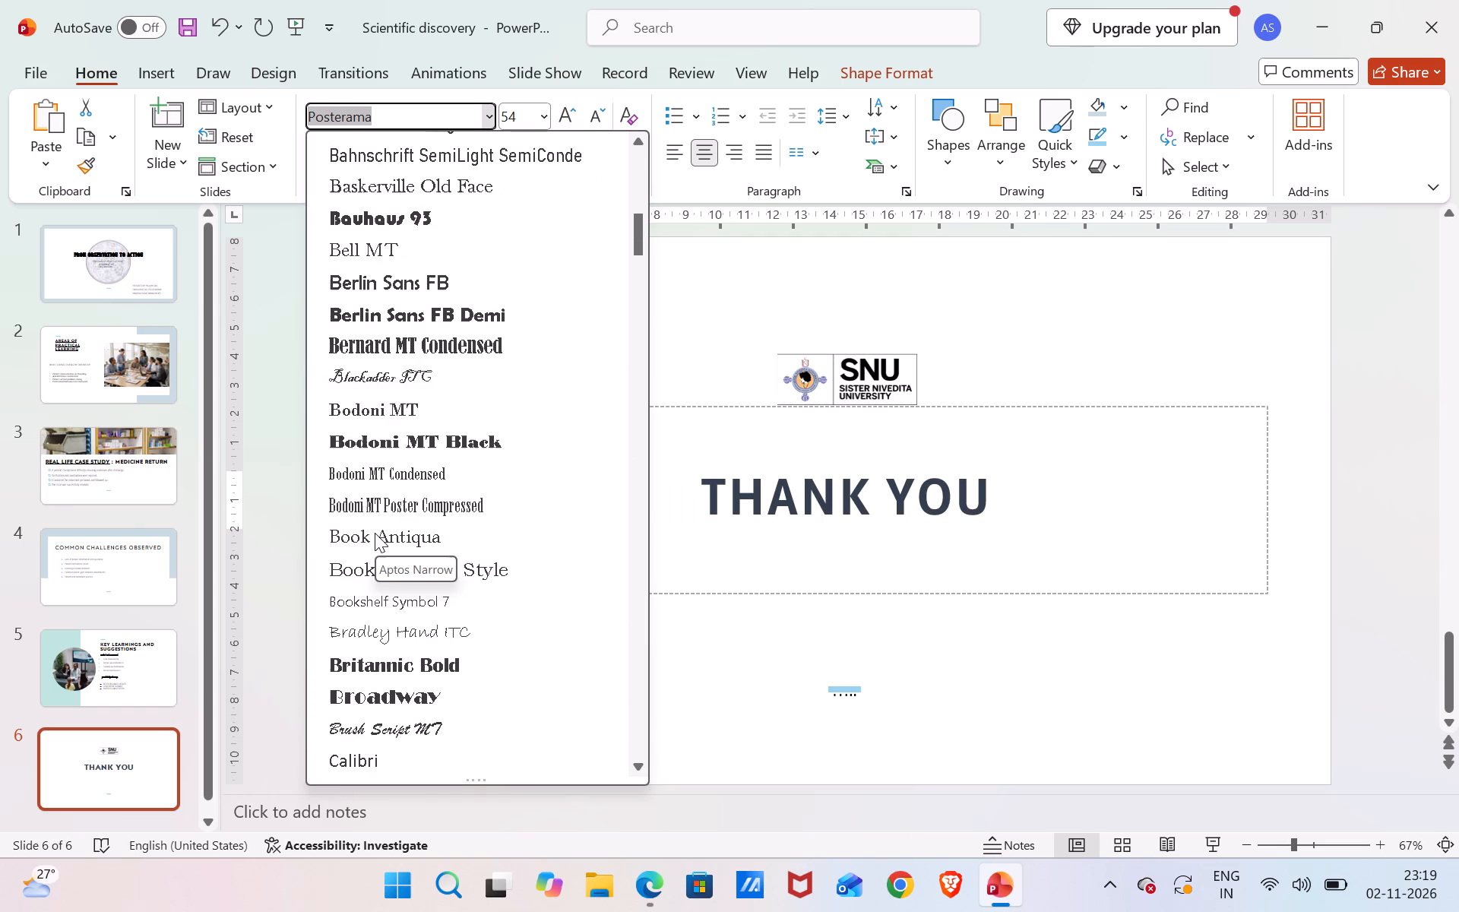
{"action": "scroll", "coordinate": [375, 533], "scroll_direction": "down", "scroll_amount": 1}
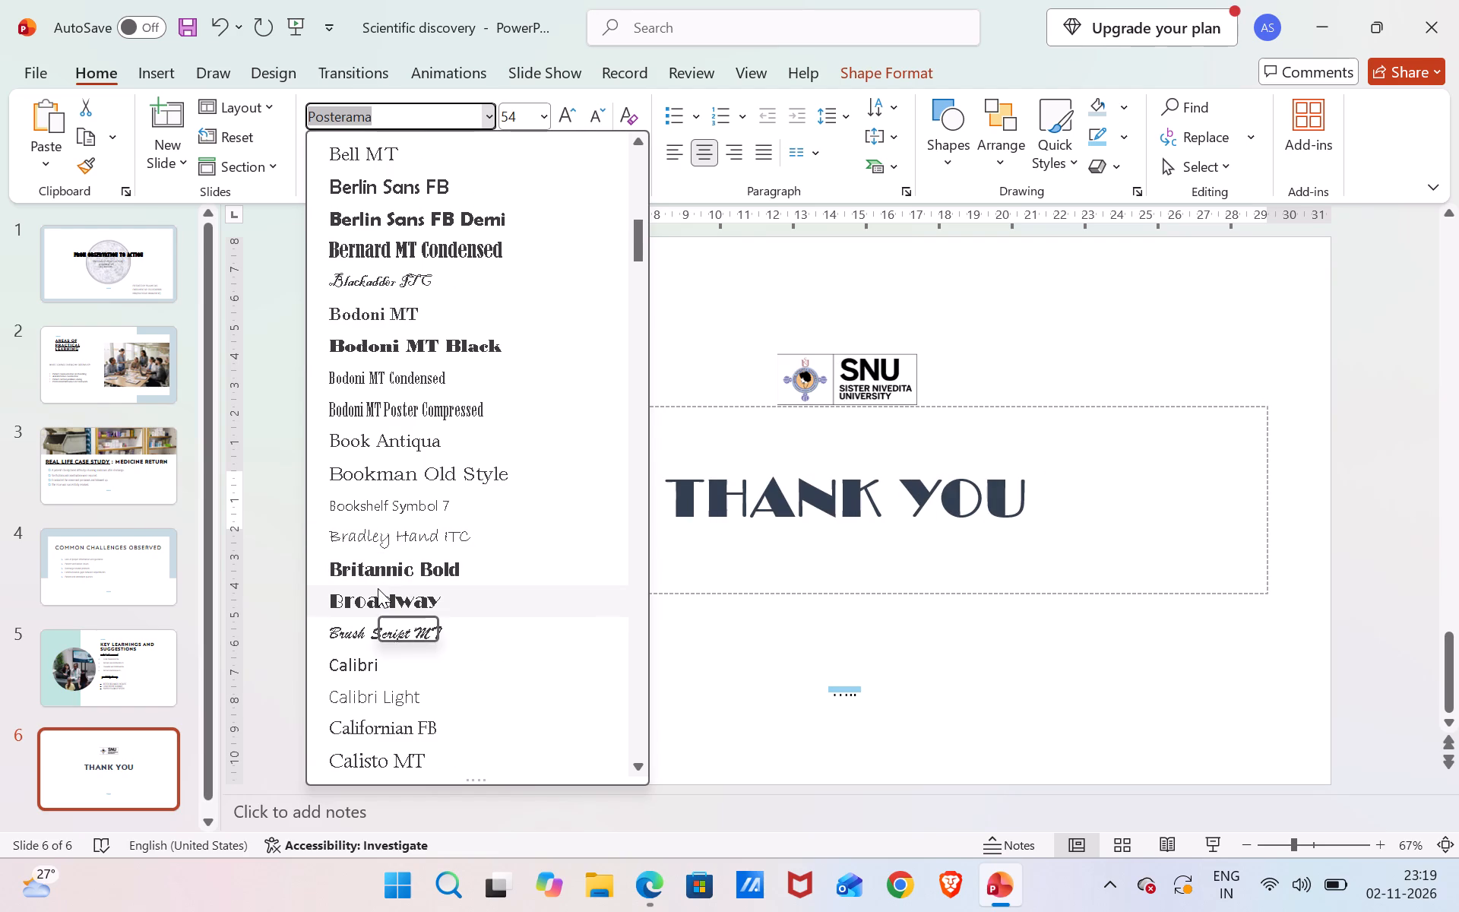
{"action": "scroll", "coordinate": [378, 588], "scroll_direction": "down", "scroll_amount": 13}
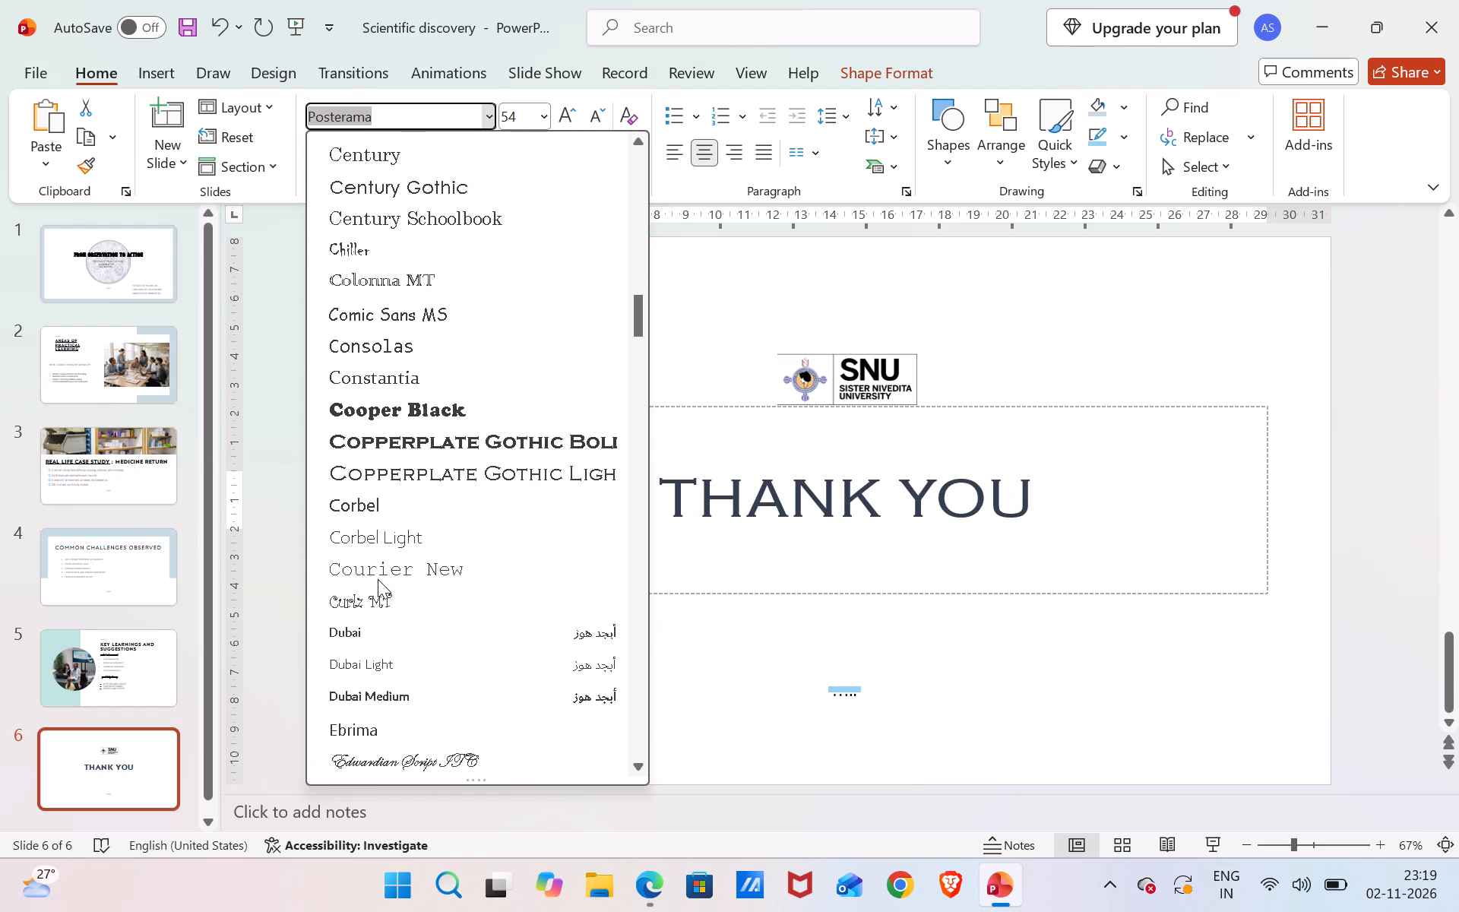
{"action": "scroll", "coordinate": [378, 579], "scroll_direction": "down", "scroll_amount": 4}
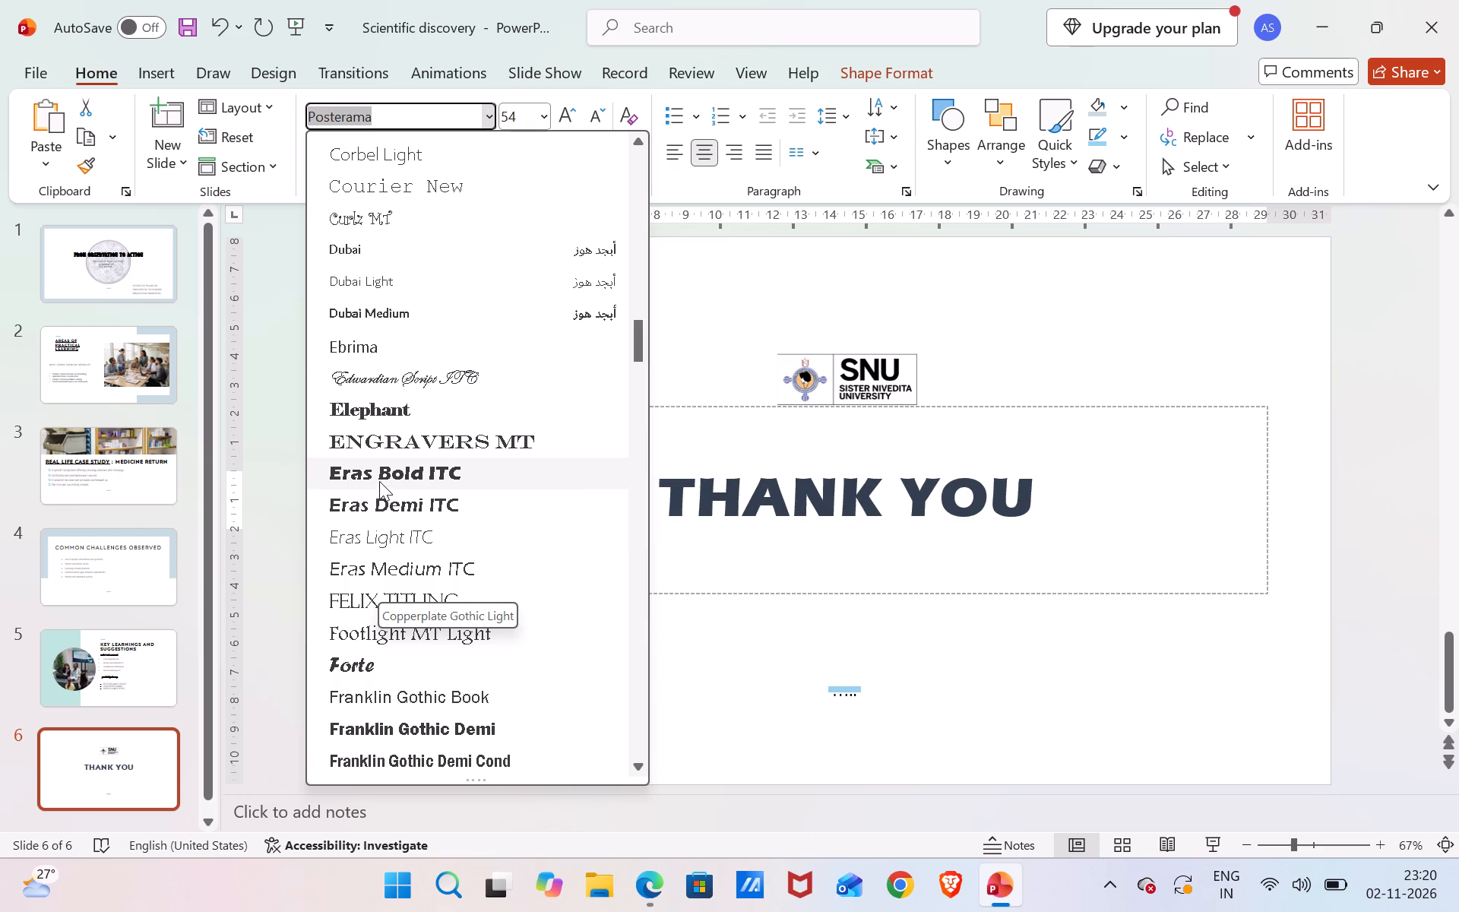
{"action": "left_click", "coordinate": [379, 480]}
{"action": "left_click", "coordinate": [653, 618]}
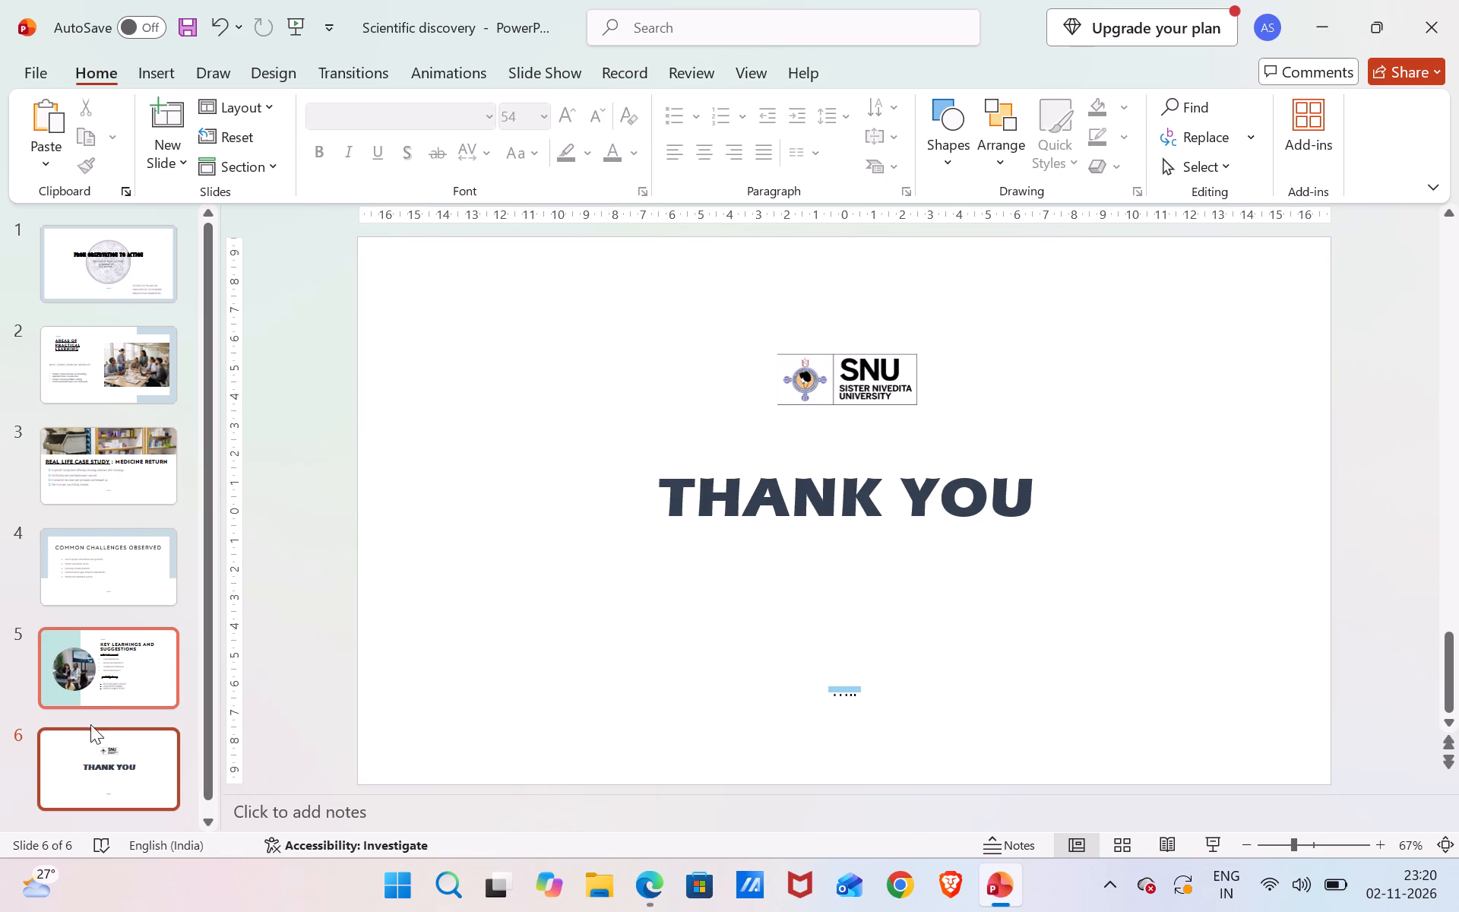
Review the earlier slides of the presentation from the title slide onward and return to the Thank You slide.
{"action": "left_click", "coordinate": [103, 673]}
{"action": "left_click", "coordinate": [97, 251]}
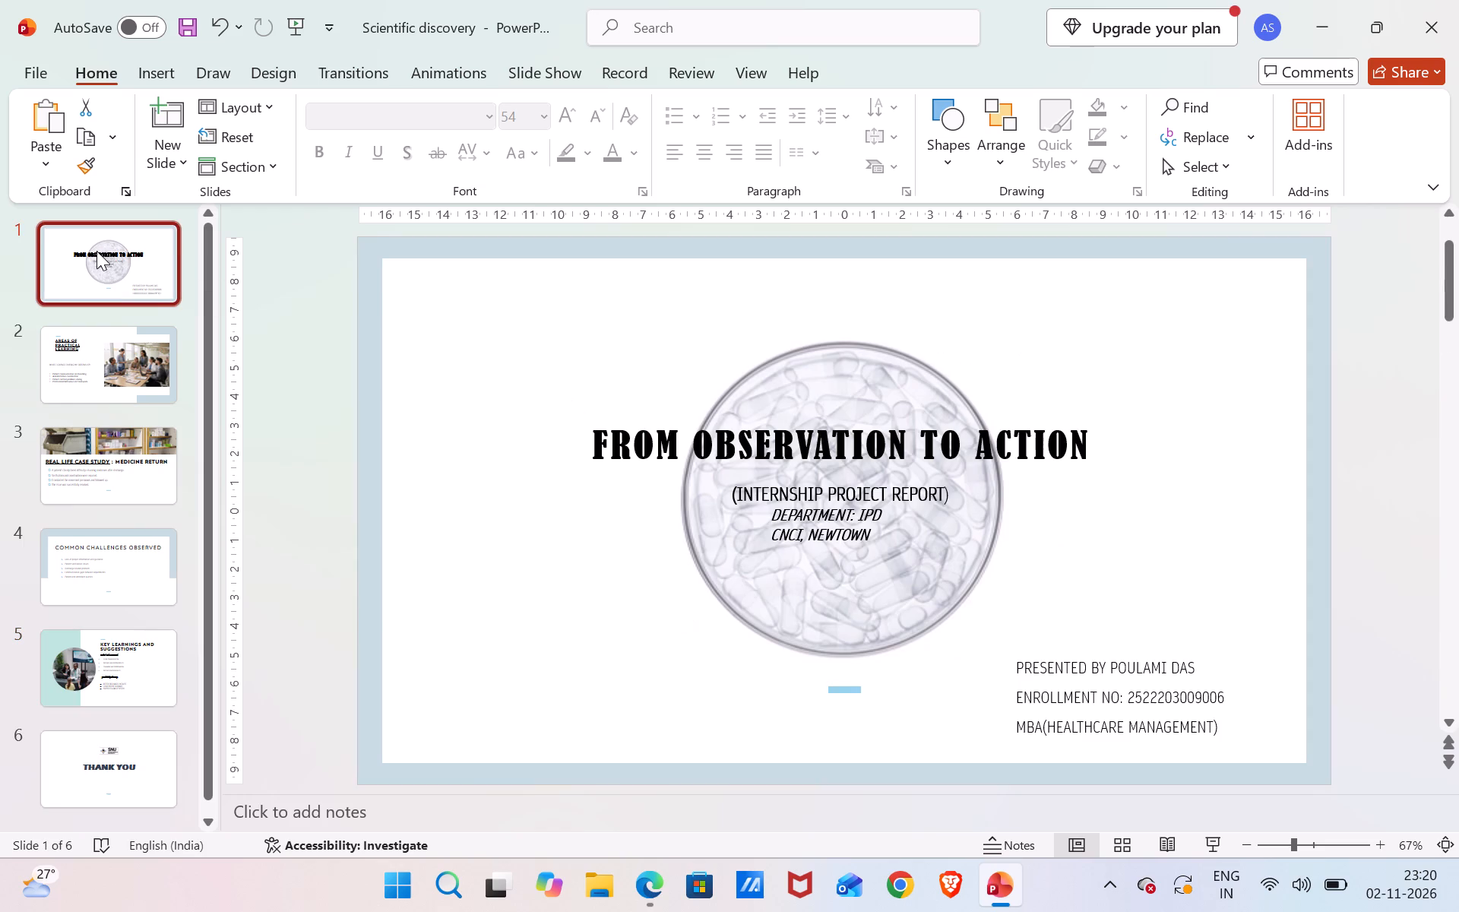
{"action": "left_click", "coordinate": [157, 354]}
{"action": "left_click", "coordinate": [148, 377]}
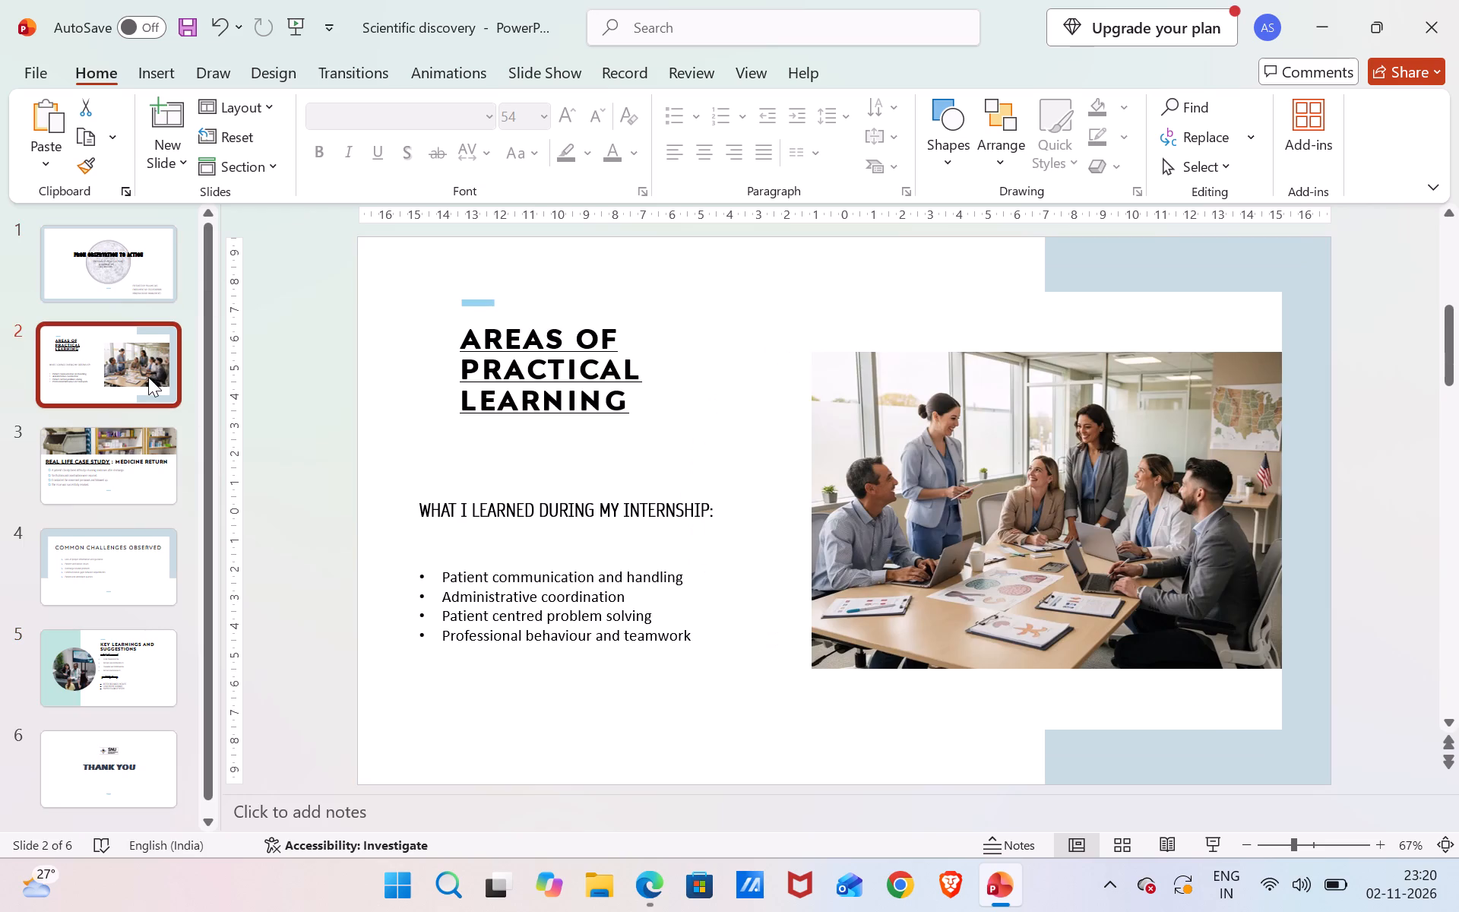
{"action": "left_click", "coordinate": [124, 473]}
{"action": "left_click", "coordinate": [109, 561]}
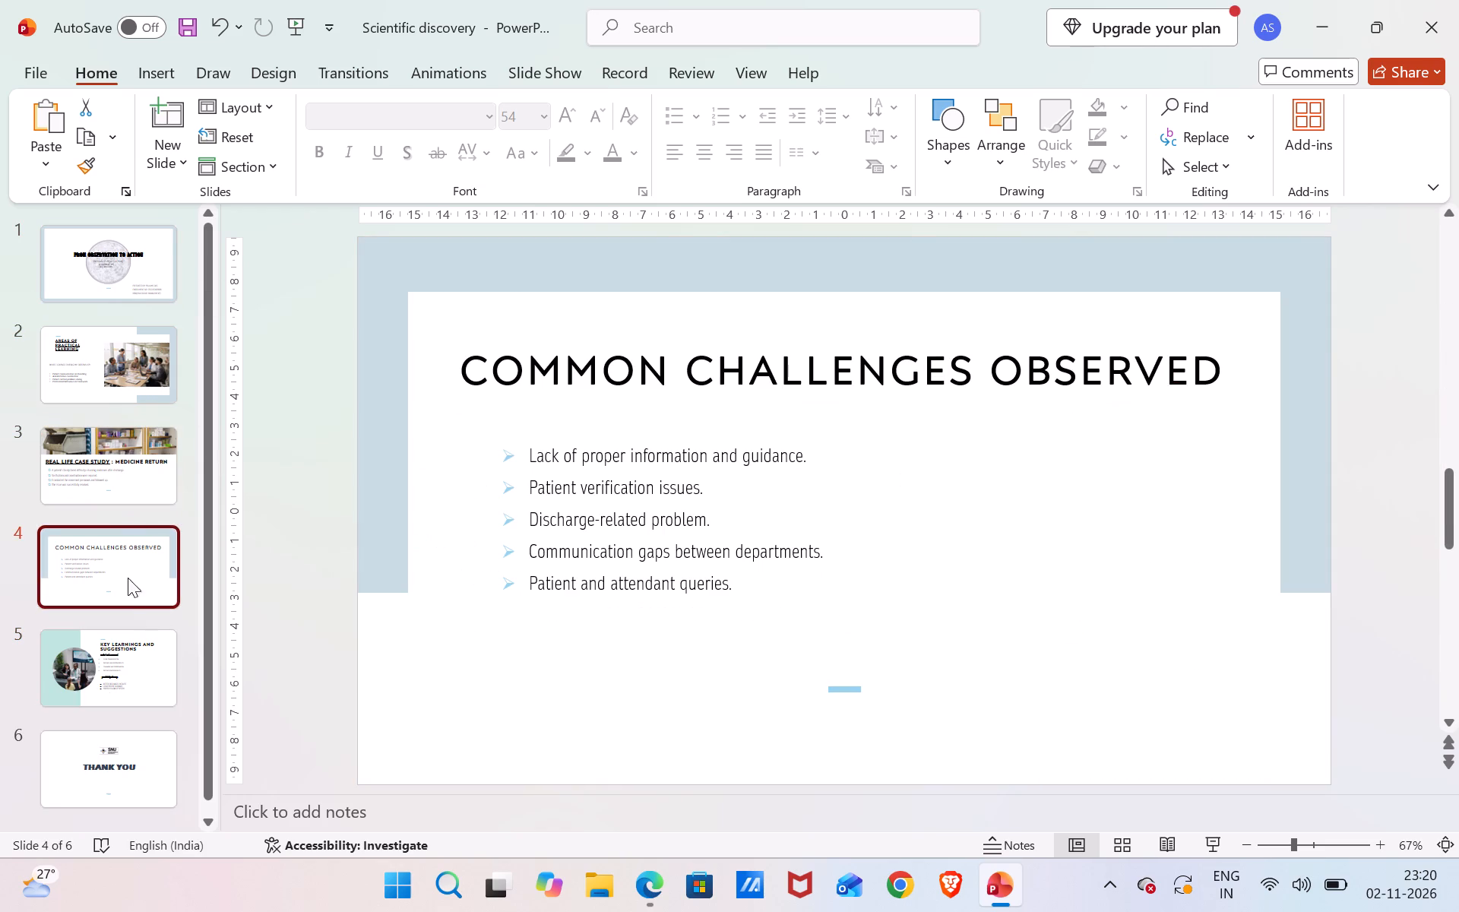
{"action": "left_click", "coordinate": [128, 647]}
{"action": "left_click", "coordinate": [125, 733]}
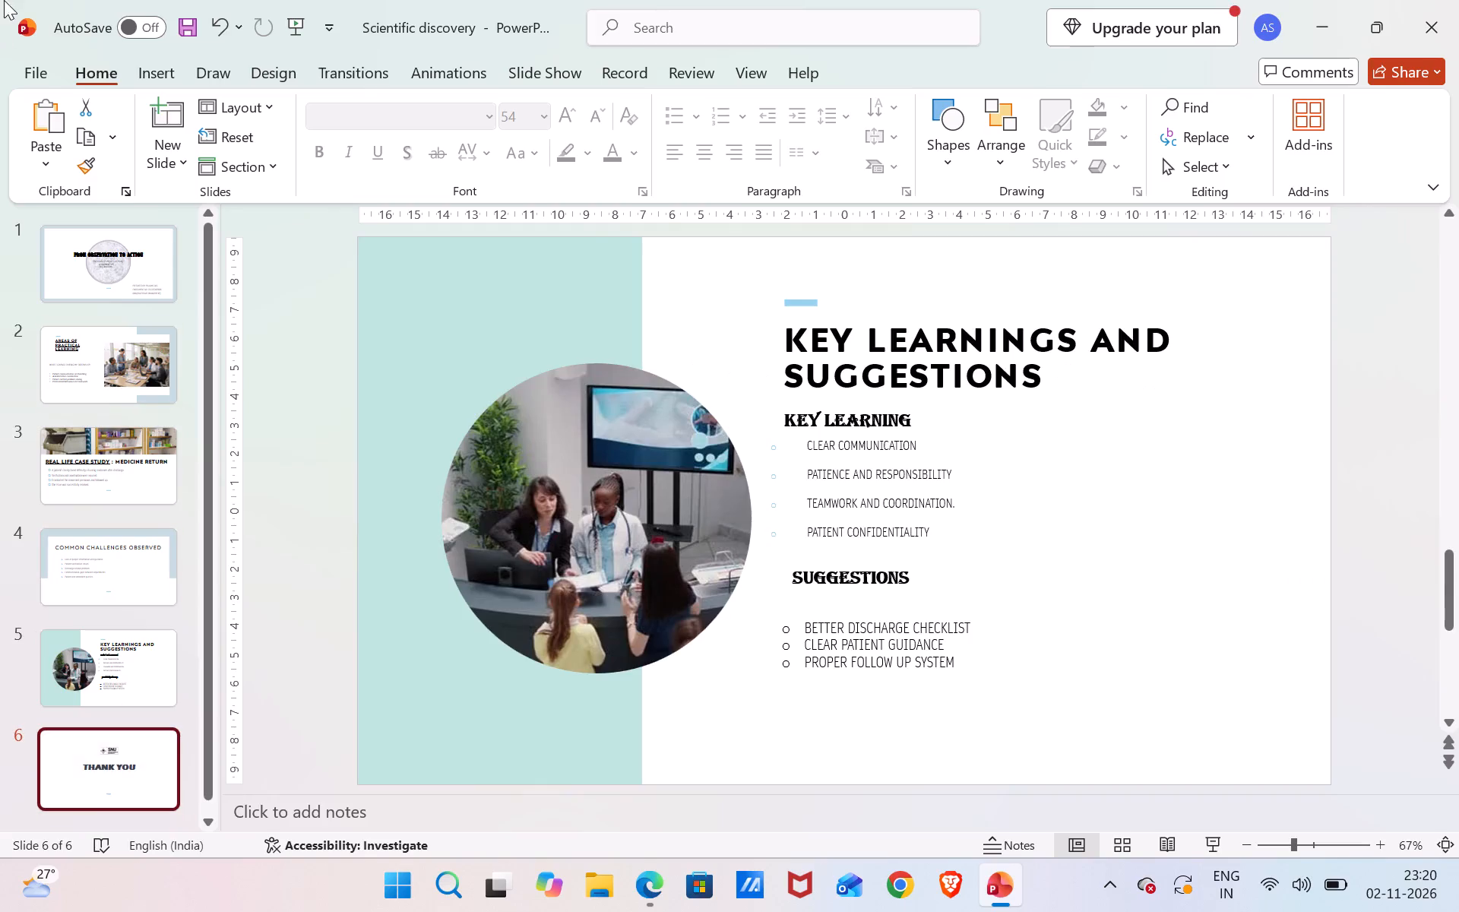
Save the presentation to this PC's Documents folder as a PowerPoint Presentation named Poulamiinternship.
{"action": "left_click", "coordinate": [48, 63]}
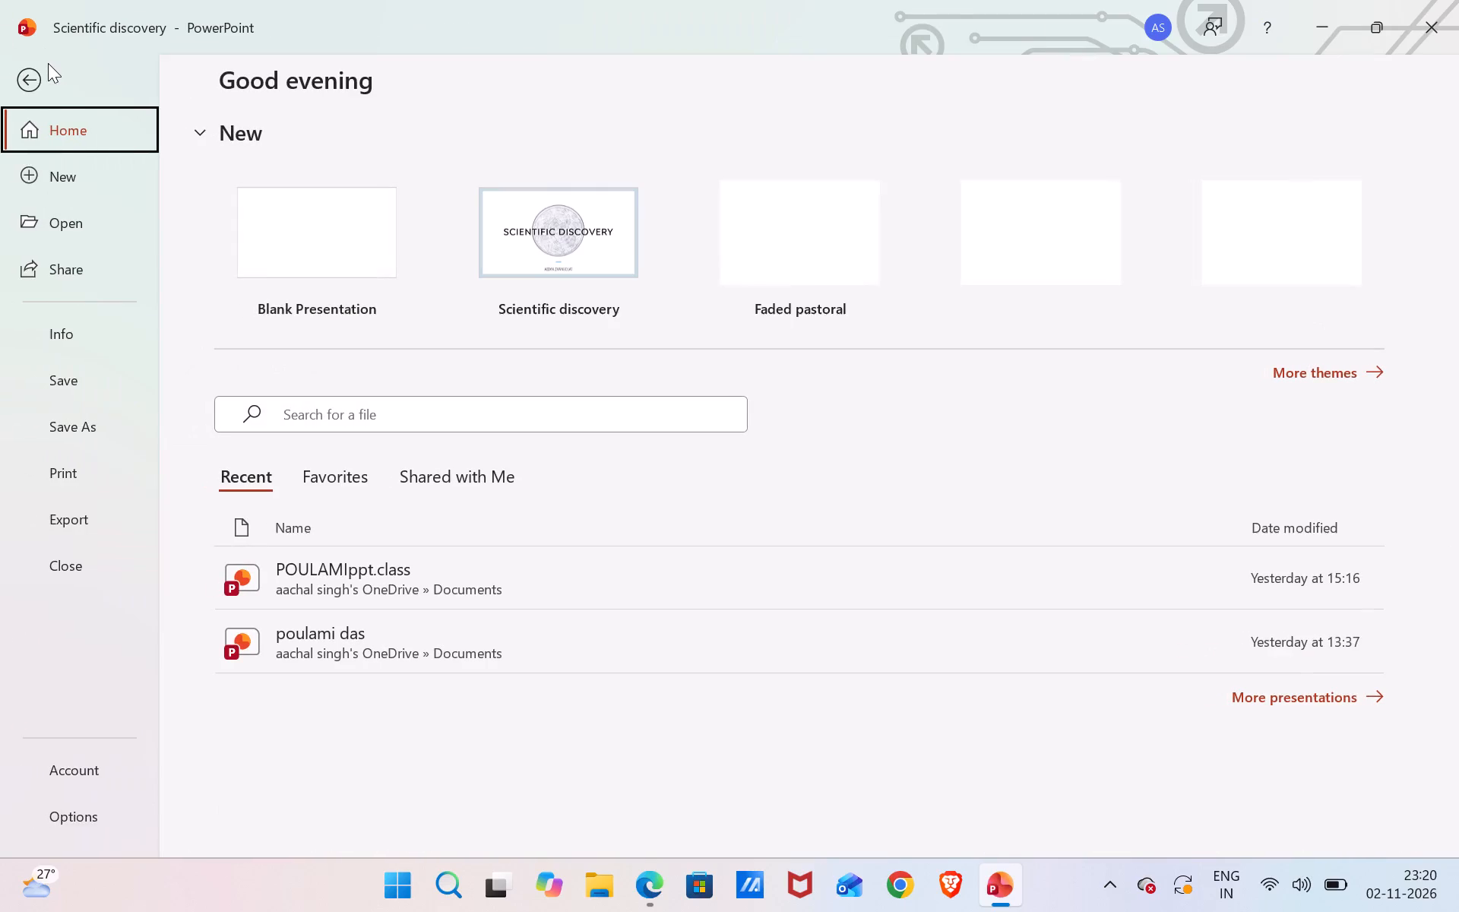
{"action": "left_click", "coordinate": [81, 426]}
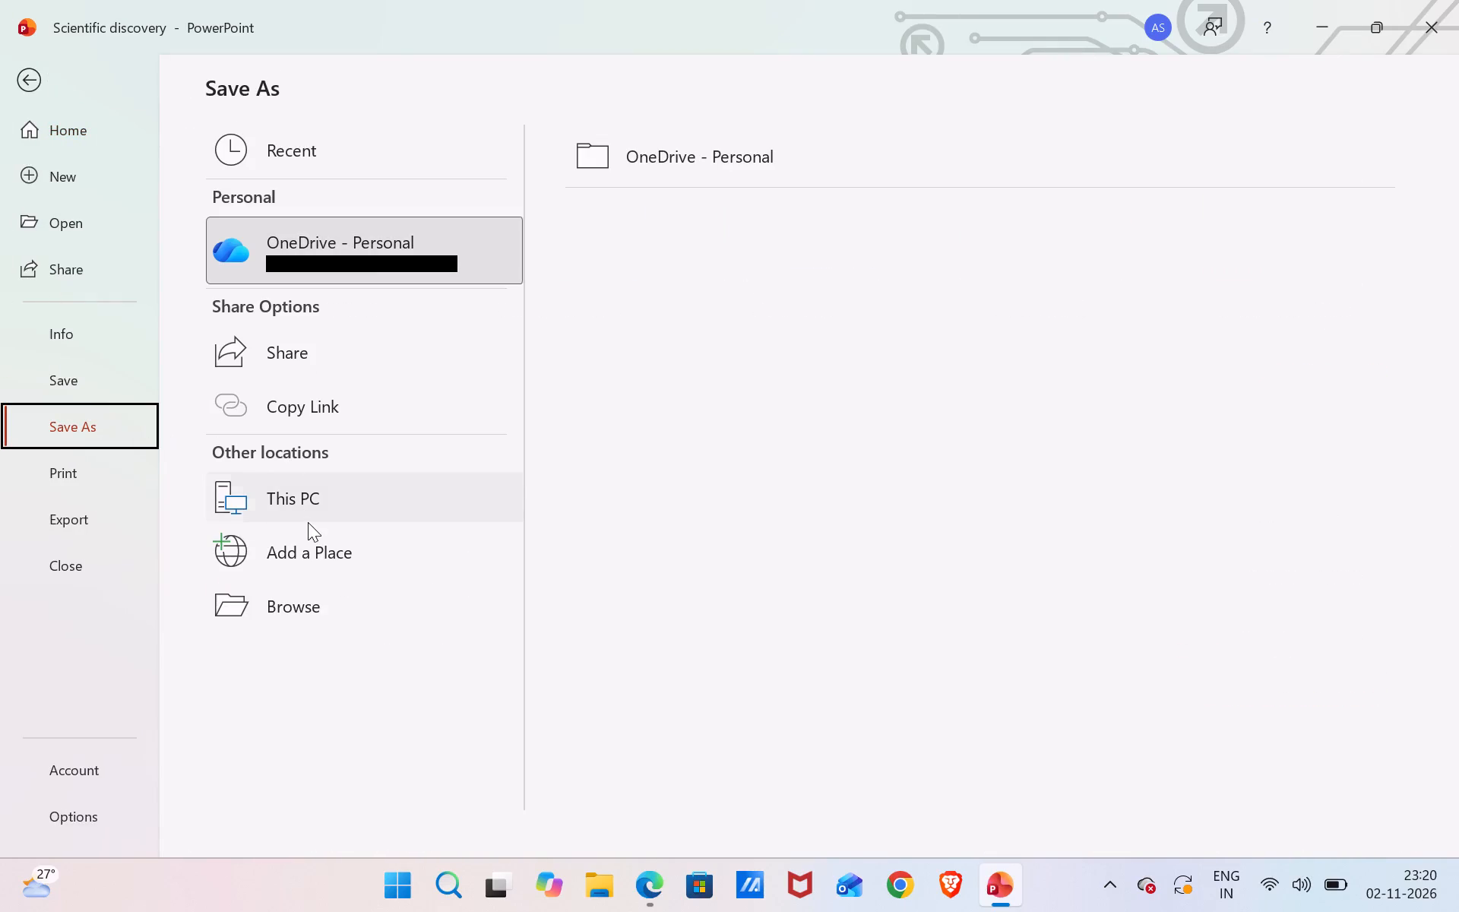
{"action": "left_click", "coordinate": [311, 492]}
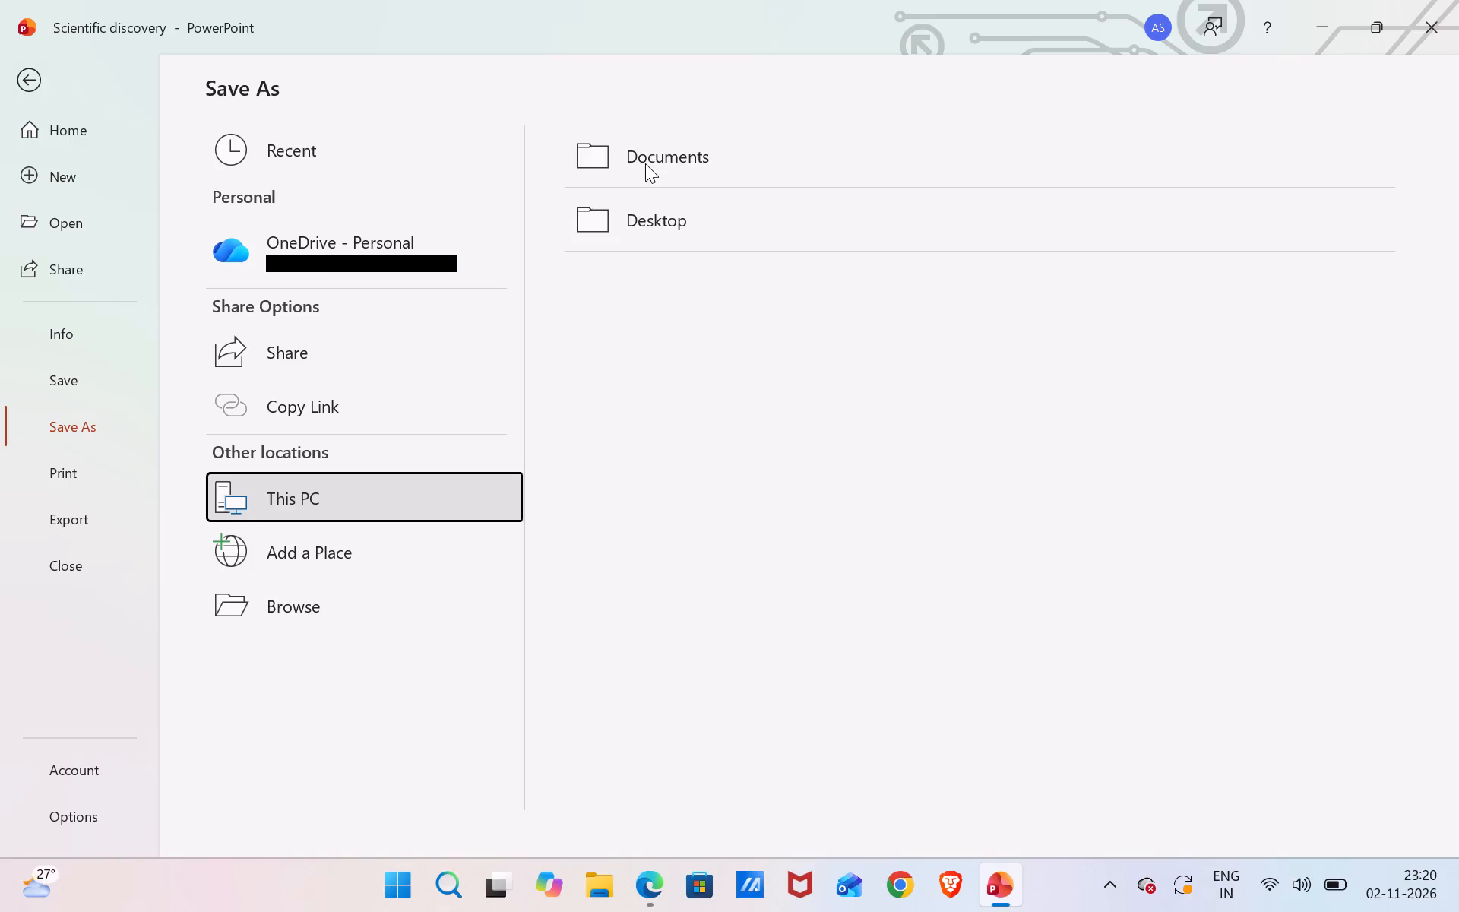
{"action": "left_click", "coordinate": [708, 166]}
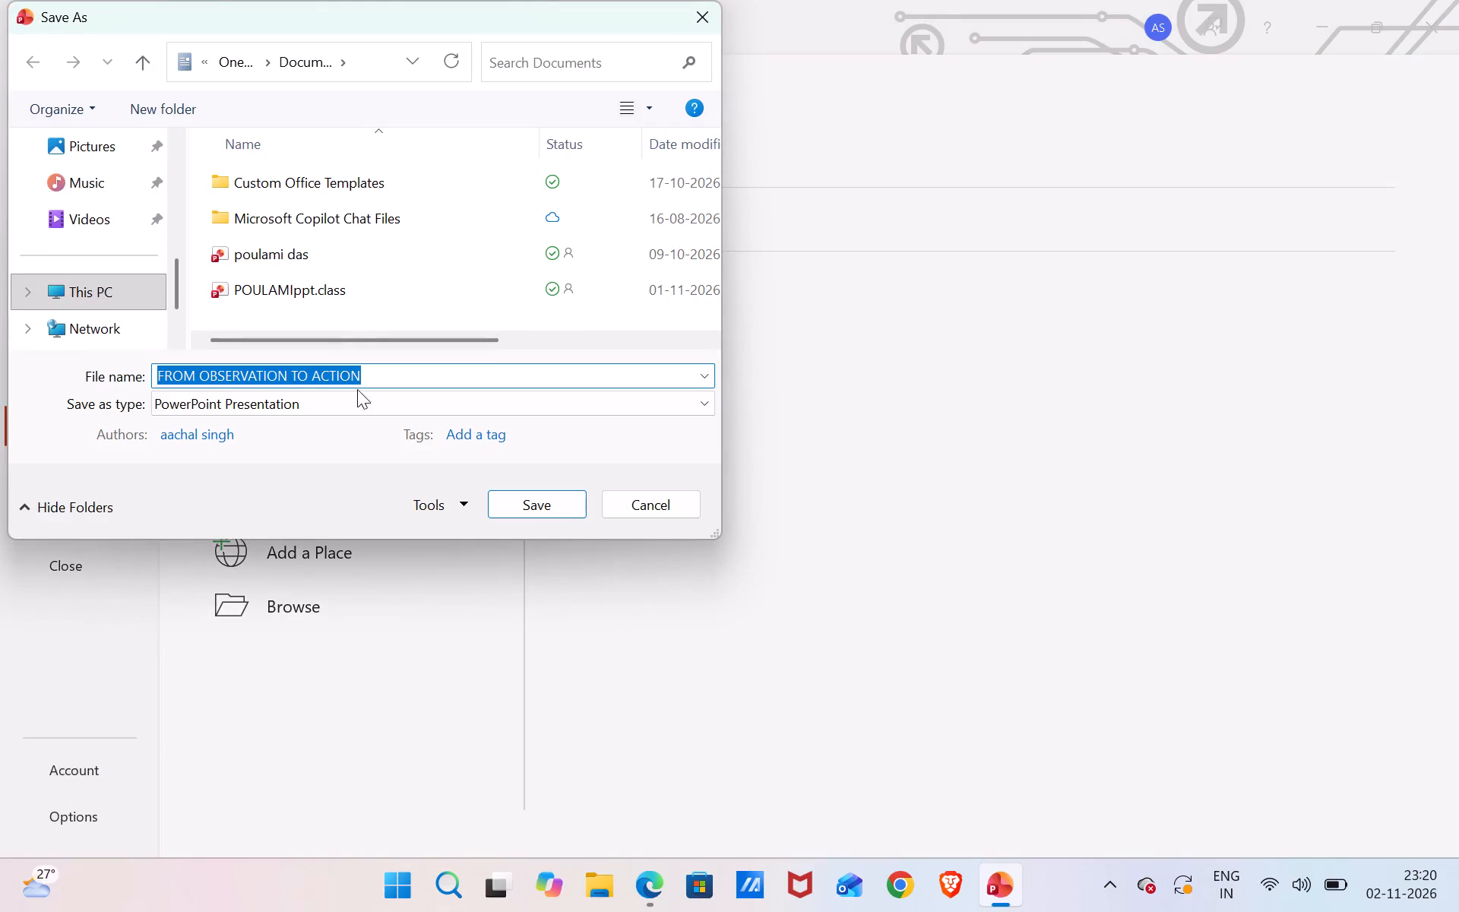
{"action": "key", "text": "BackSpace"}
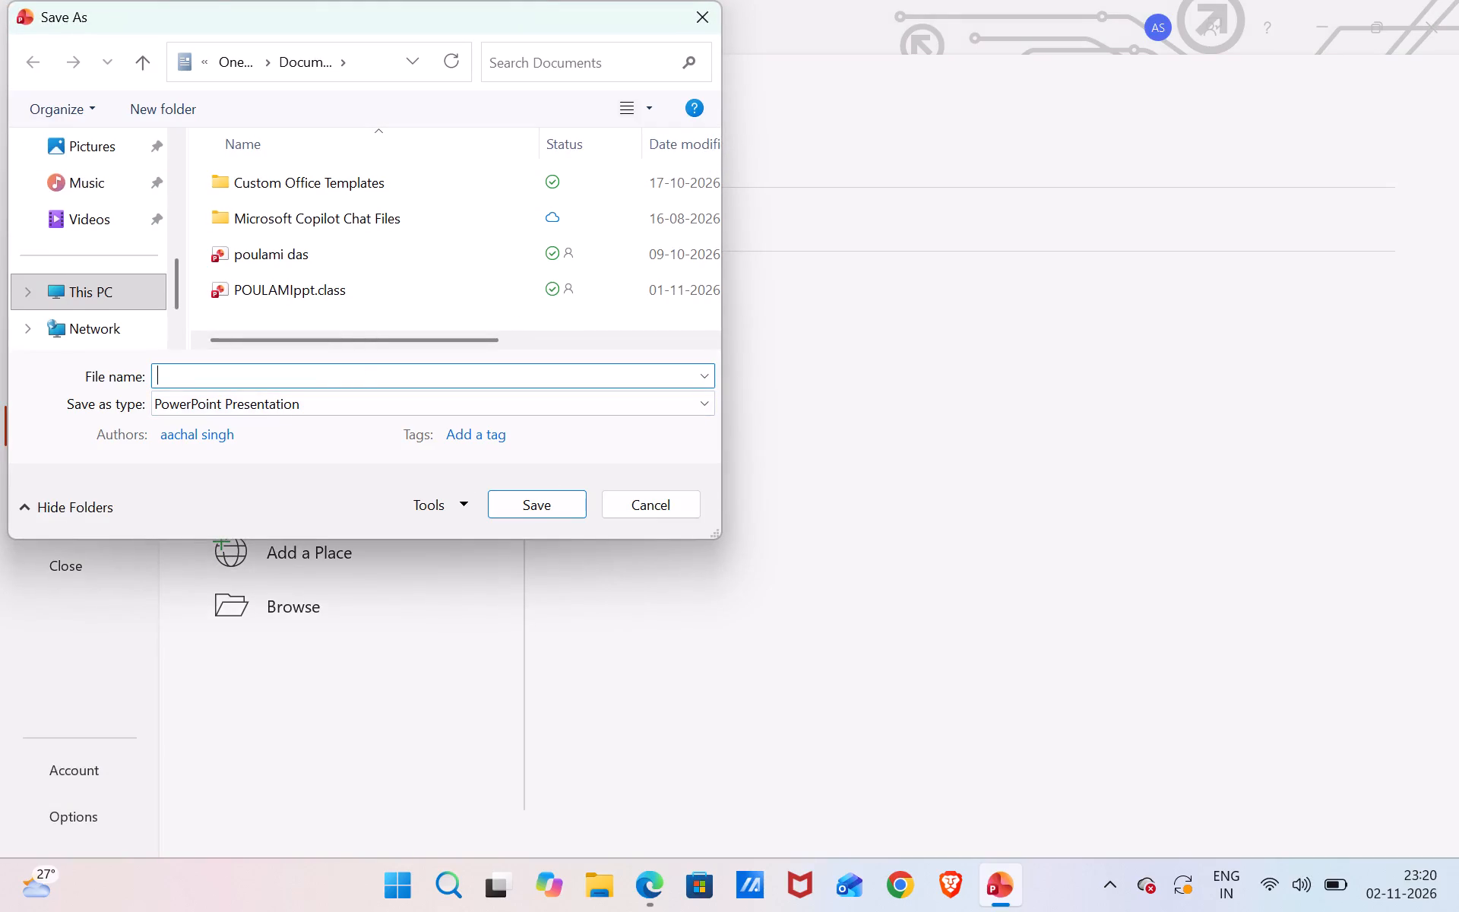
{"action": "key", "text": "p"}
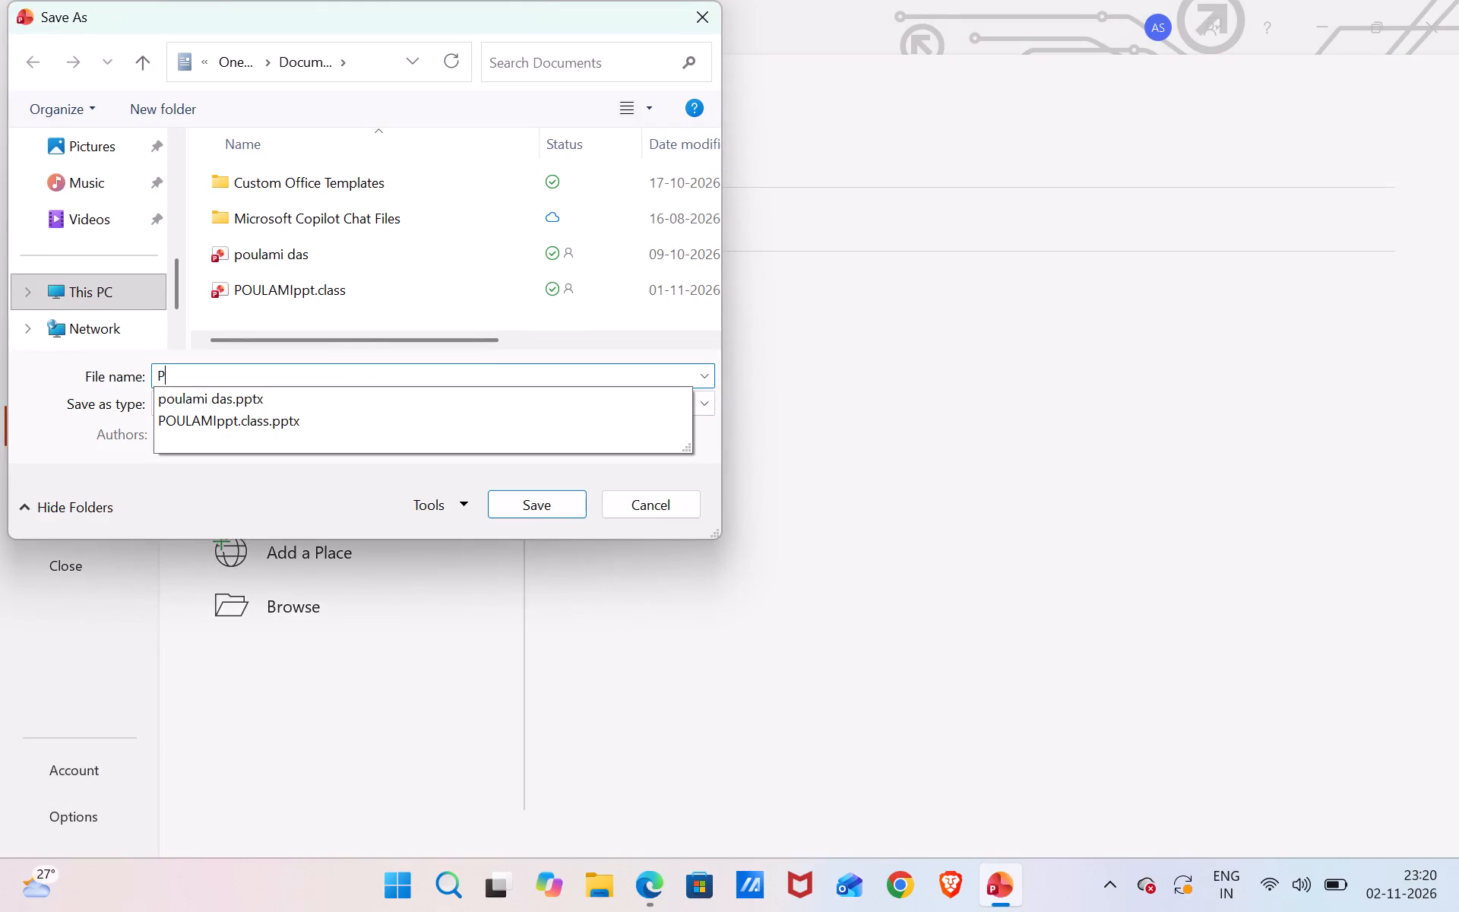
{"action": "type", "text": "oul"}
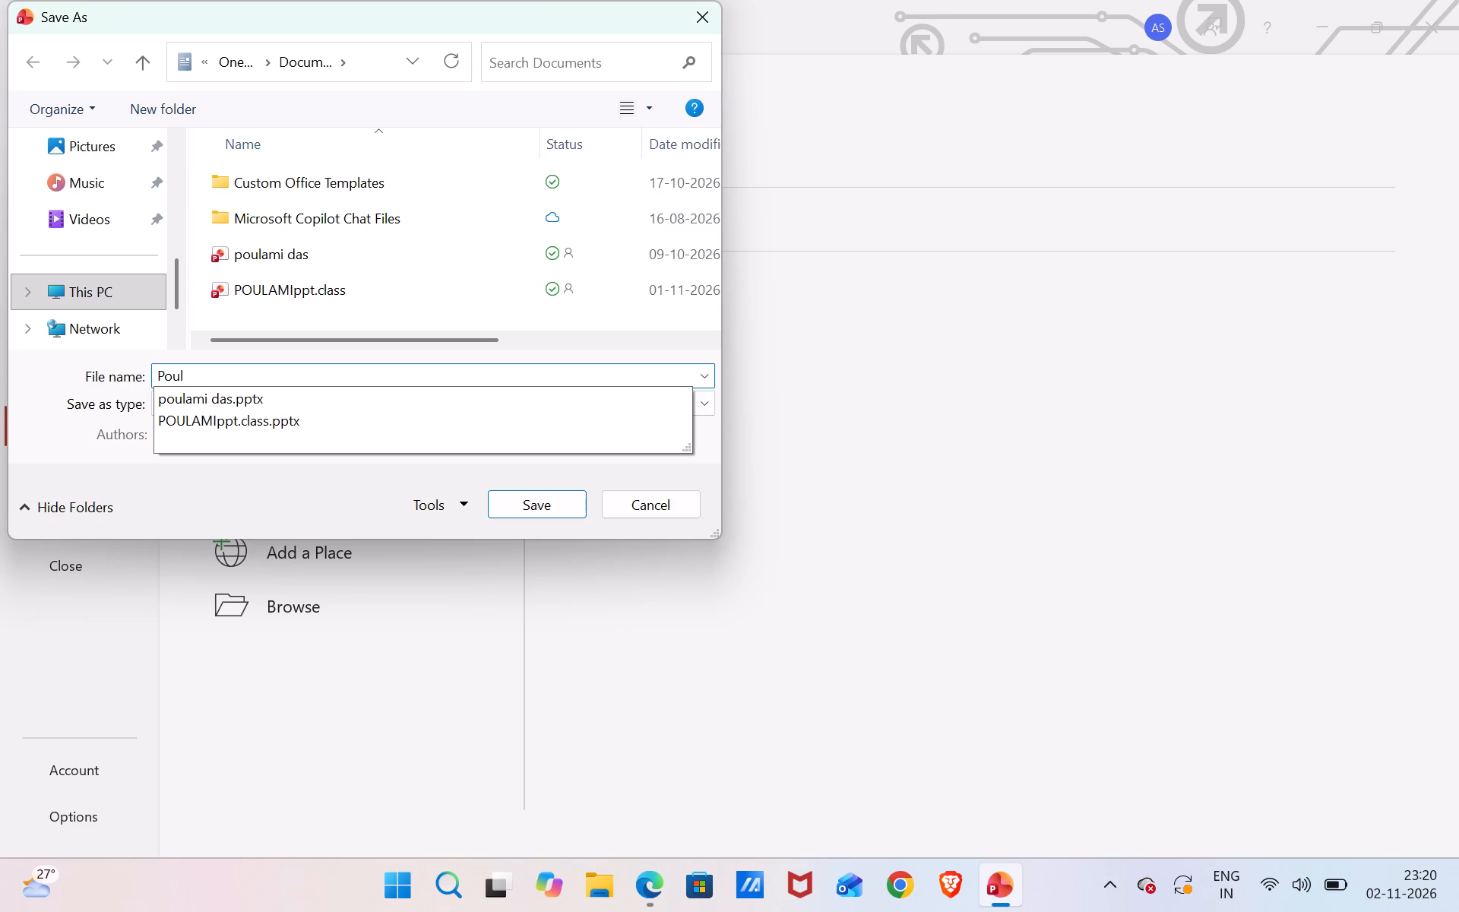
{"action": "type", "text": "ami"}
{"action": "type", "text": "inter"}
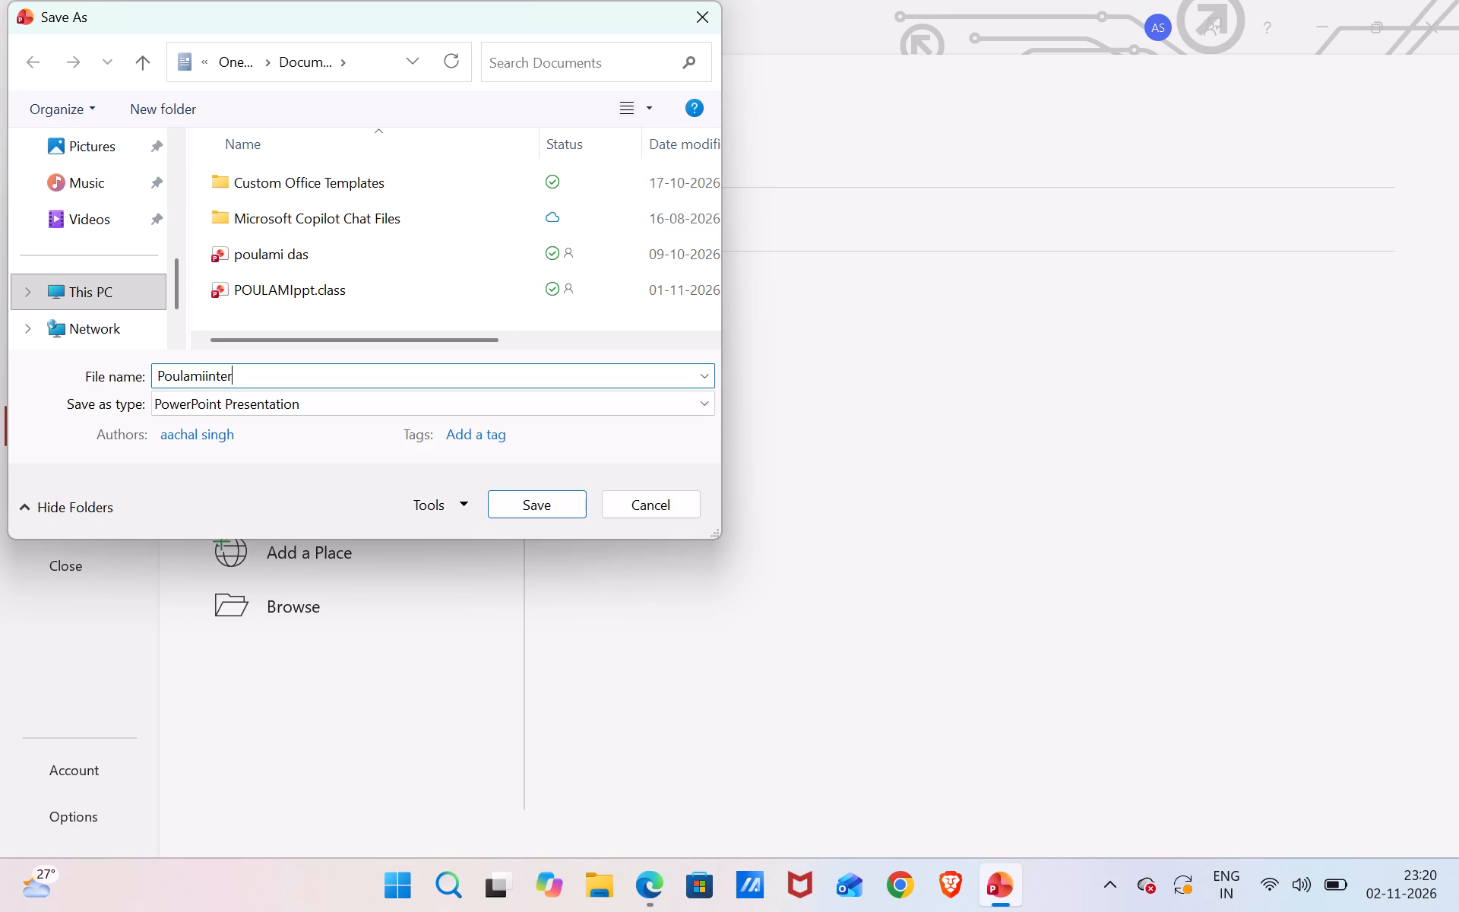
{"action": "key", "text": "b"}
{"action": "key", "text": "BackSpace"}
{"action": "type", "text": "nship"}
{"action": "left_click", "coordinate": [548, 505]}
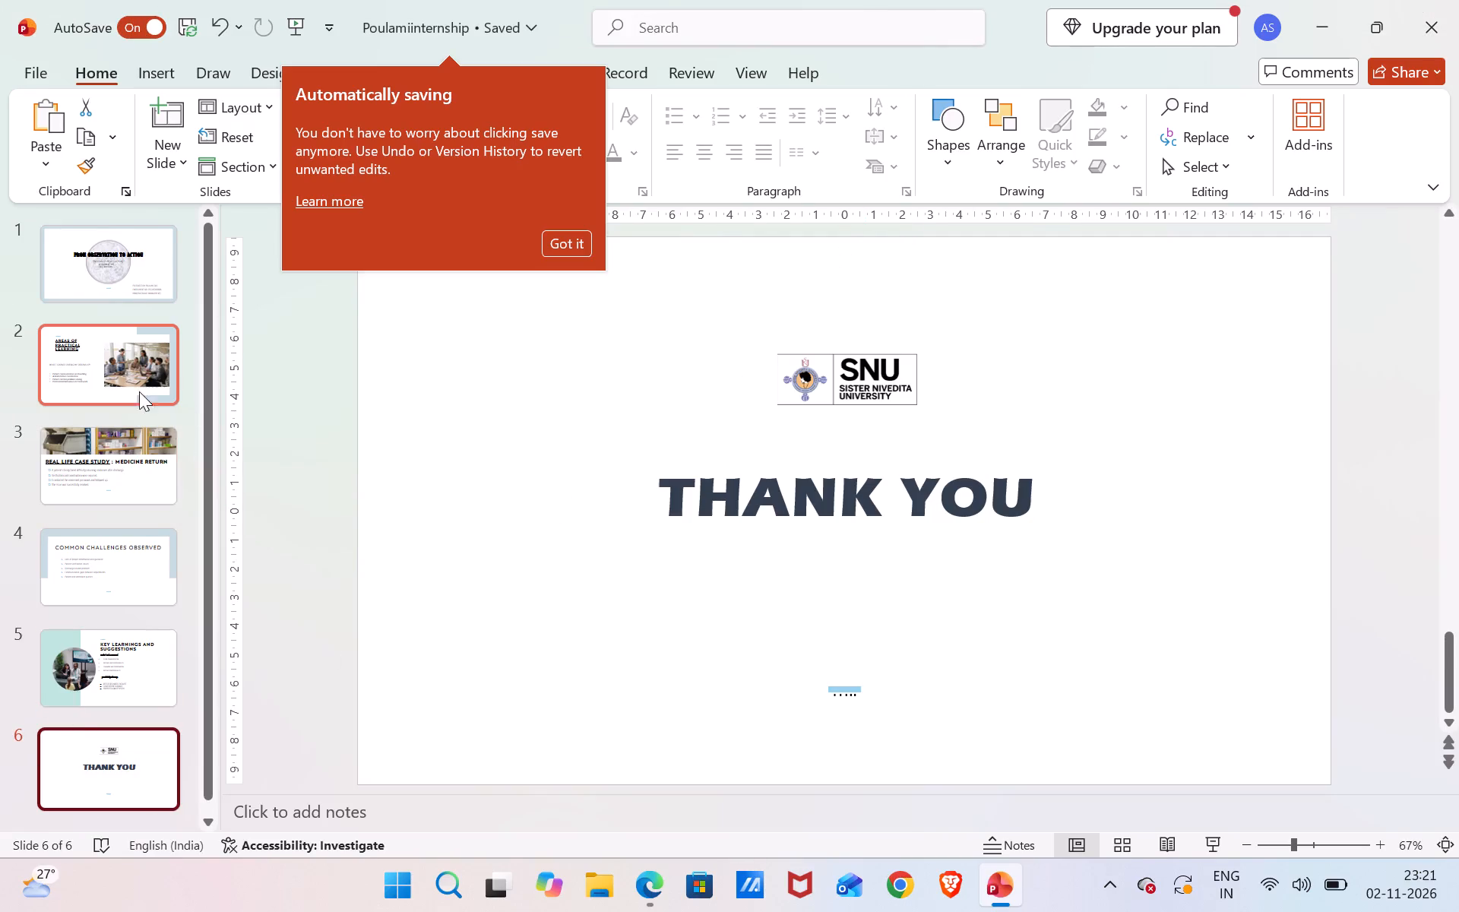
Close the saved presentation and the browser window with the university logo search.
{"action": "left_click", "coordinate": [445, 892]}
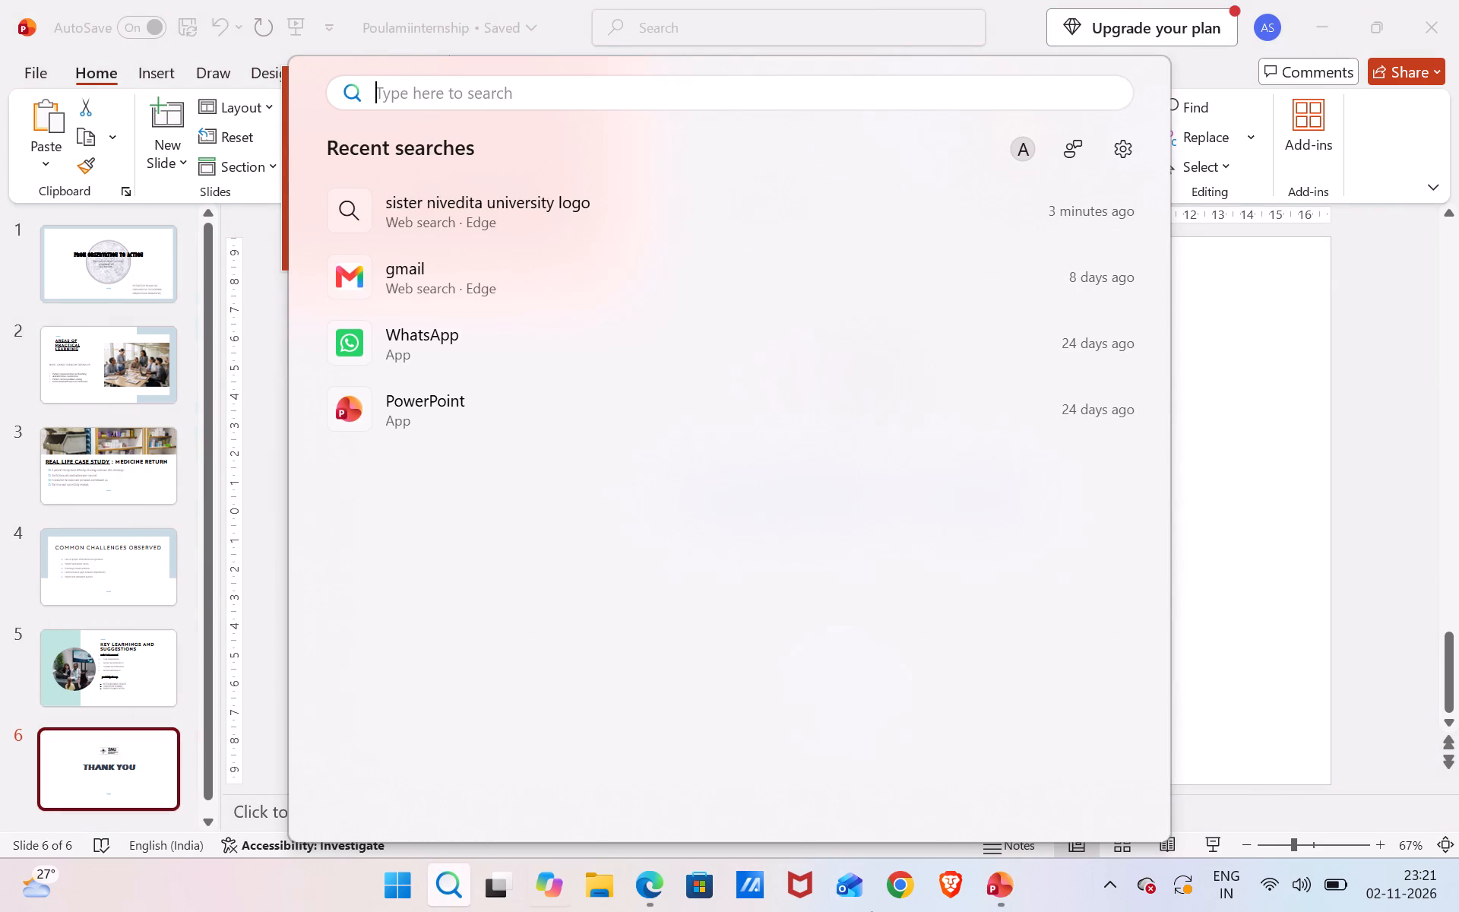
{"action": "left_click", "coordinate": [1458, 0]}
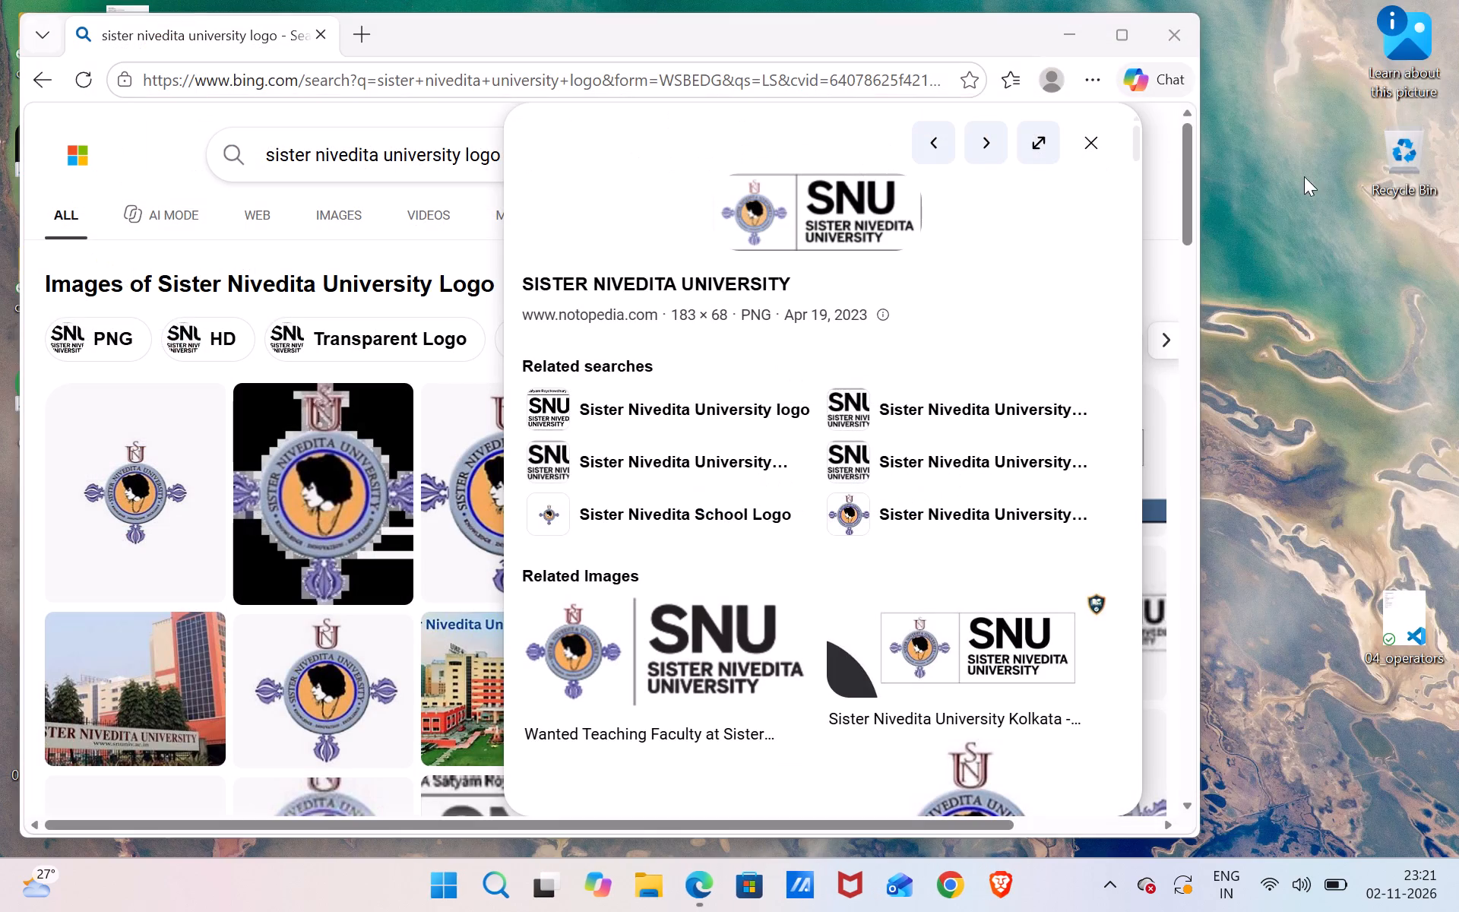
{"action": "left_click", "coordinate": [1165, 49]}
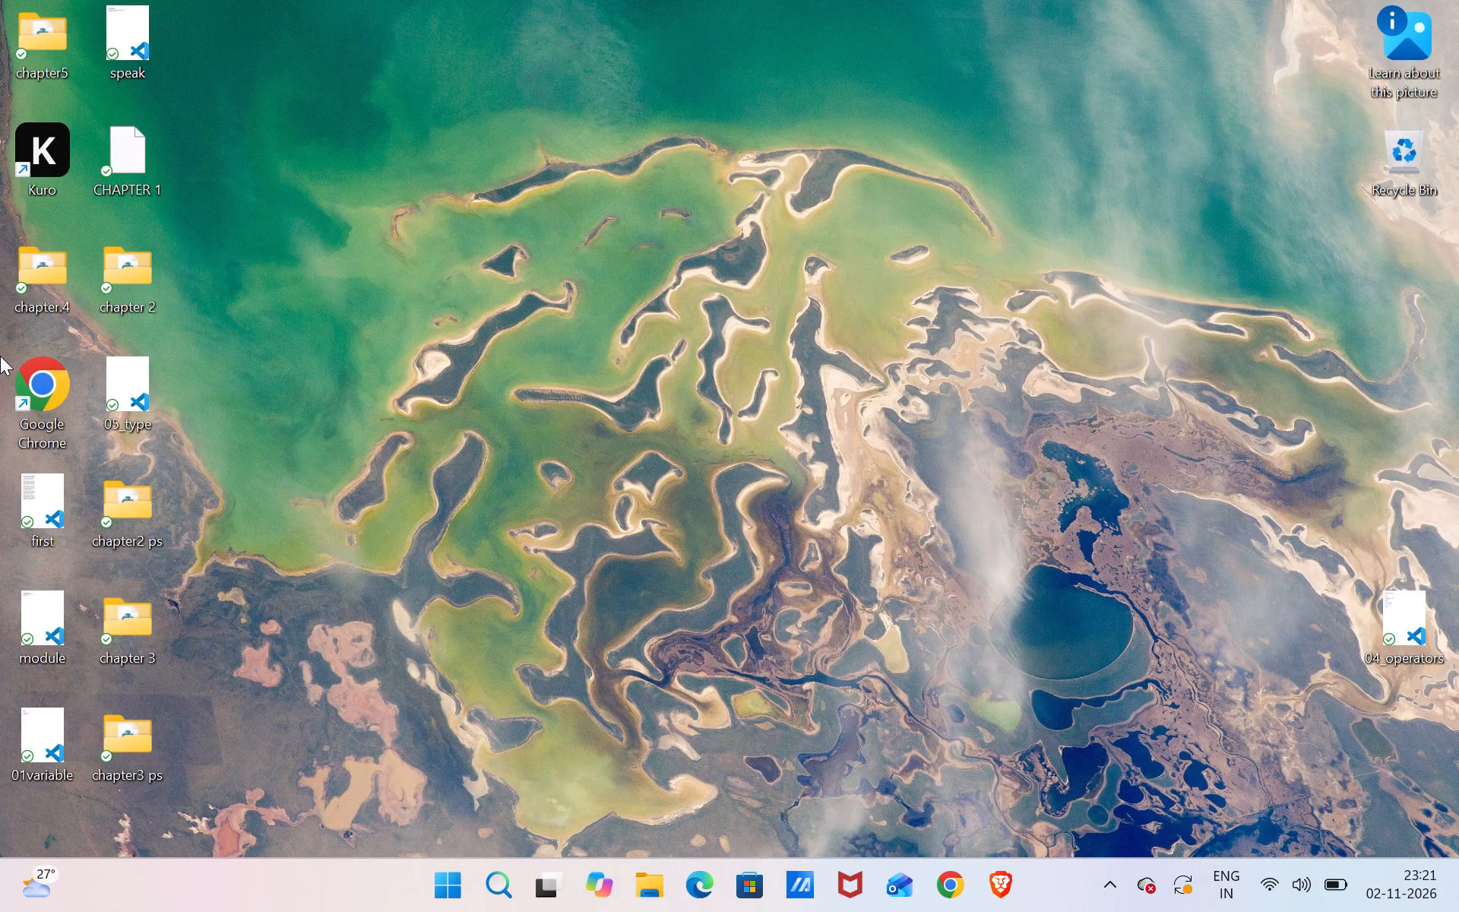
Bring up the available actions for the Kuro shortcut on the desktop.
{"action": "left_click", "coordinate": [36, 131]}
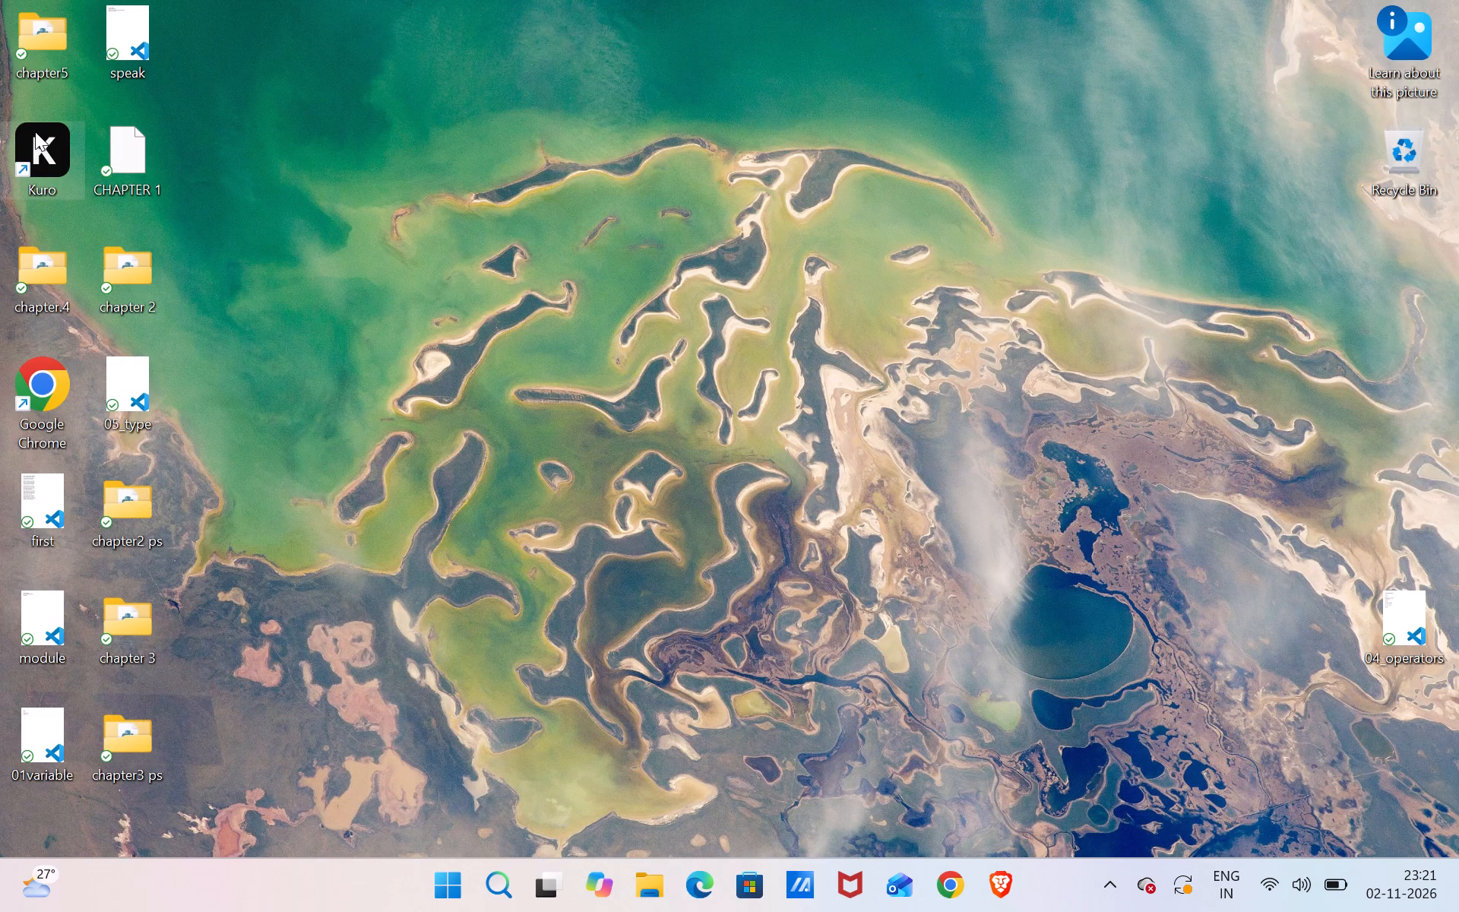
{"action": "right_click", "coordinate": [35, 132]}
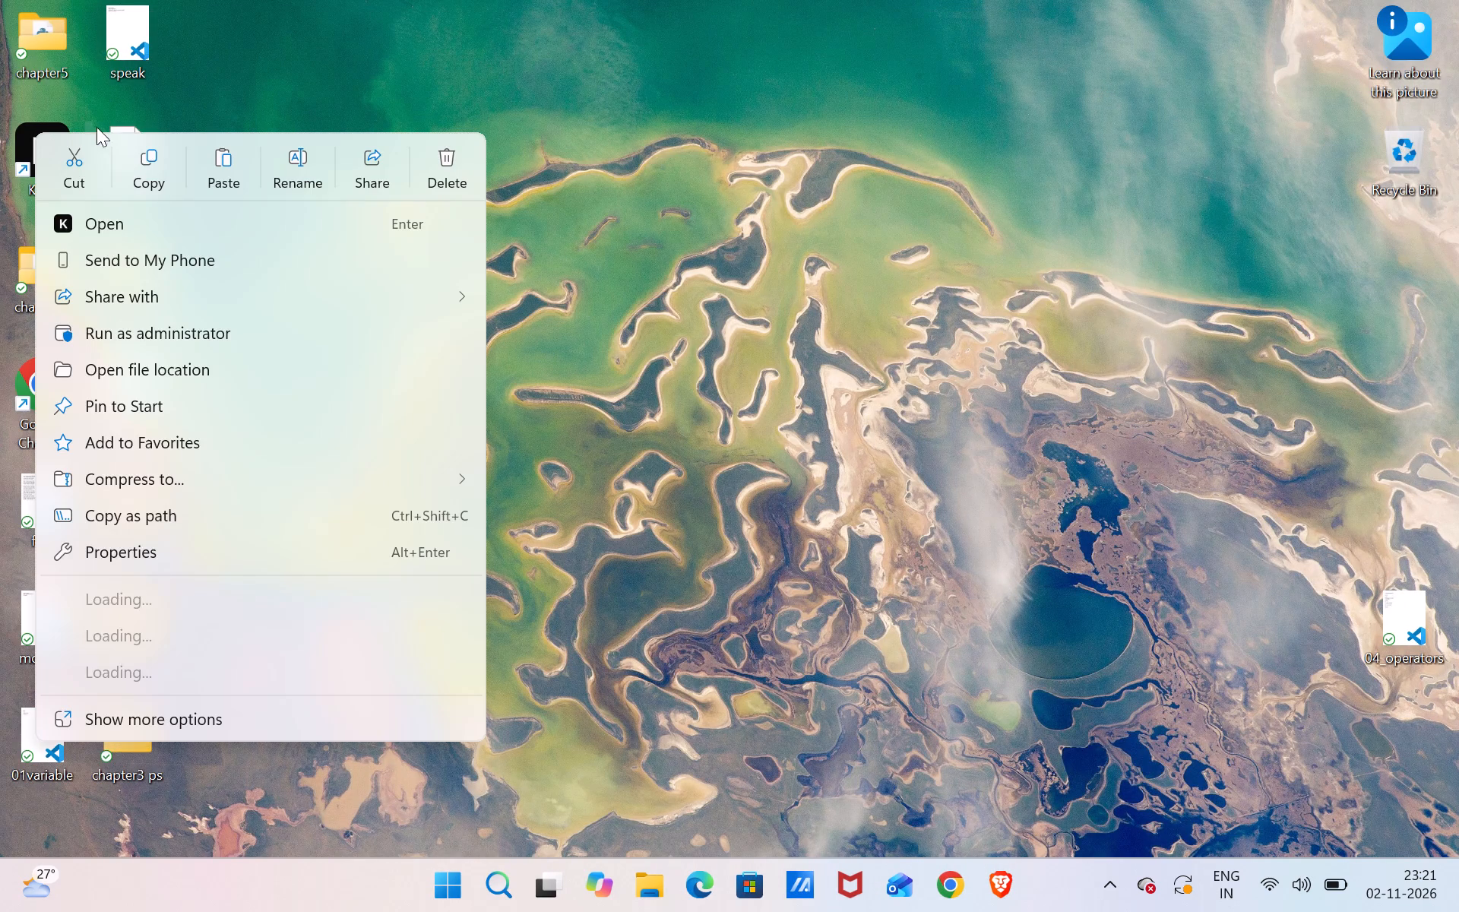